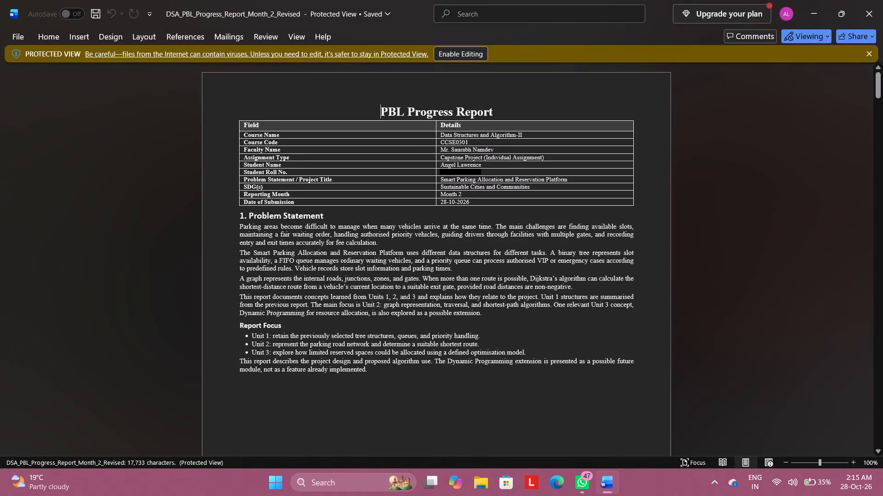
Enable editing for the protected progress report.
left_click(820, 32)
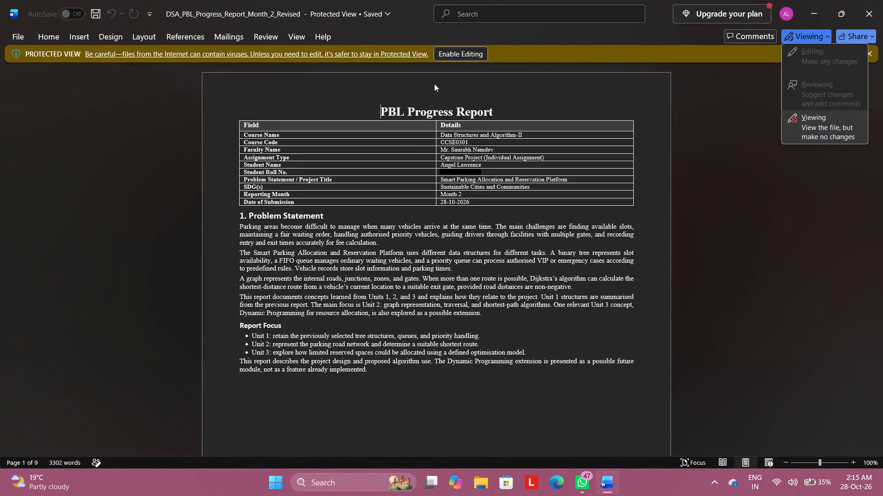
left_click(464, 59)
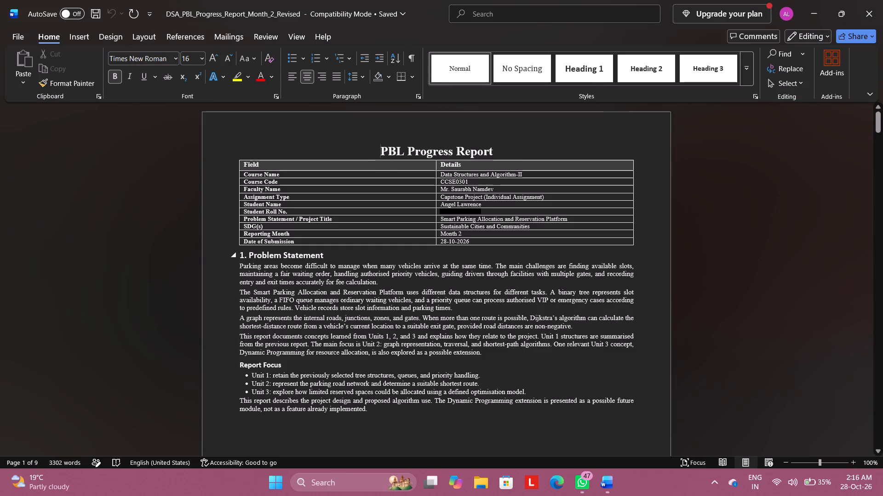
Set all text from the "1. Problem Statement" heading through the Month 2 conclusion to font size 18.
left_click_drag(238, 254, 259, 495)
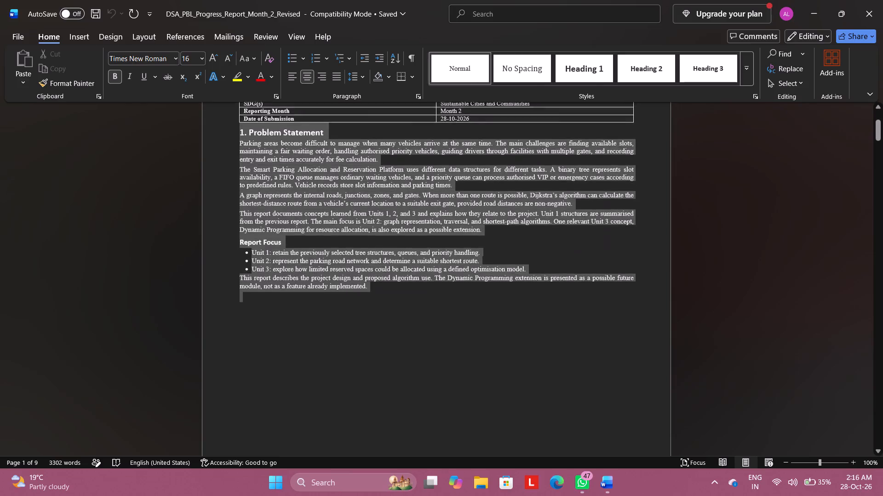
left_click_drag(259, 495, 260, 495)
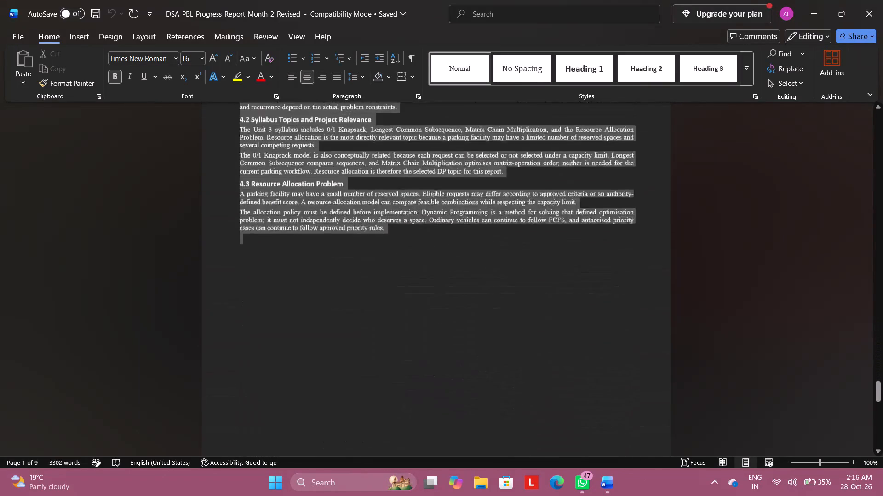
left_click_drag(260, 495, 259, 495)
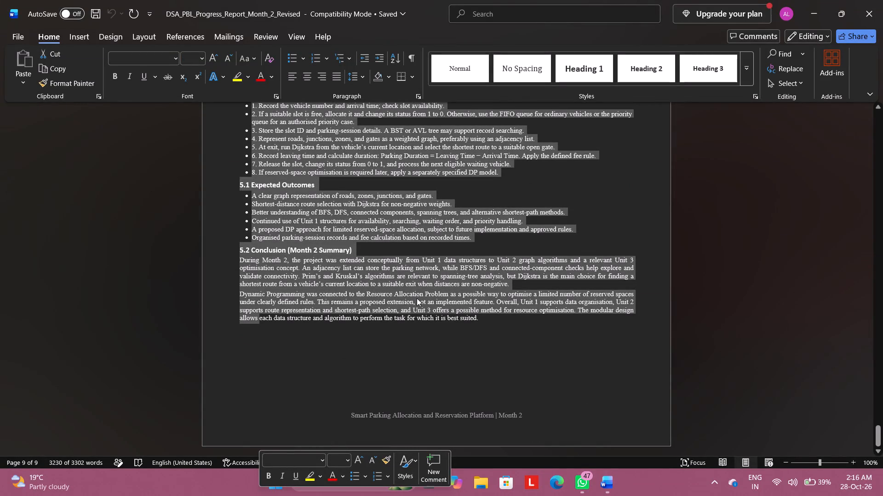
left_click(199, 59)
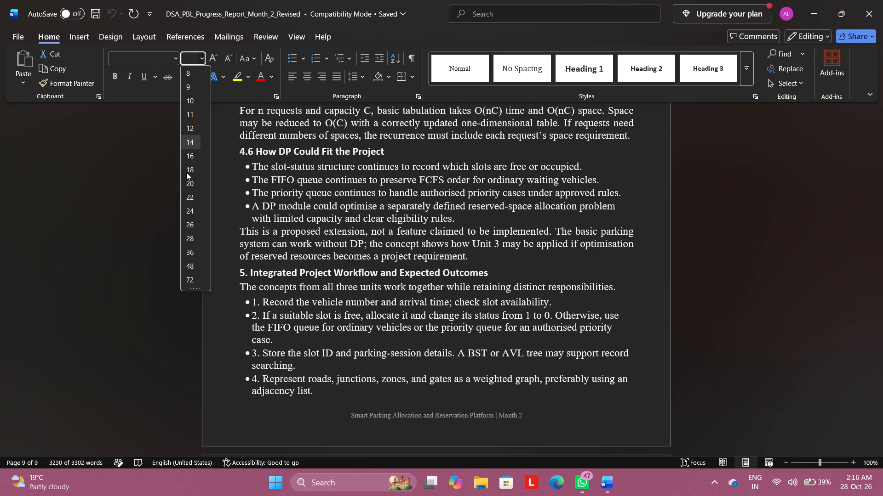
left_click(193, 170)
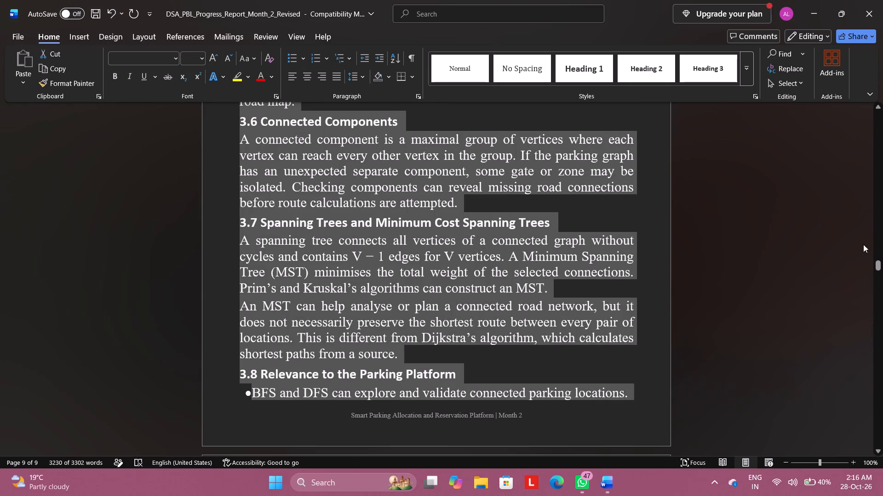
Examine how the enlarged text lays out across the report's pages, back to the first page.
left_click(592, 204)
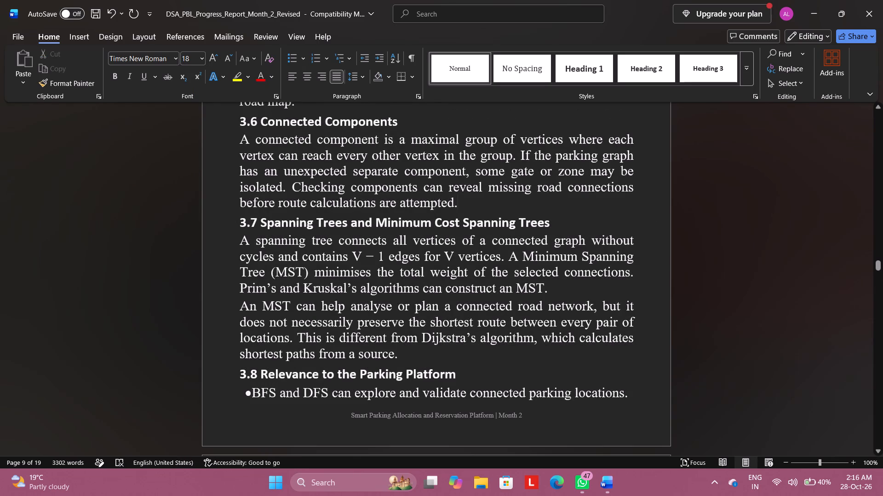
scroll(696, 266, "down", 4, "ctrl")
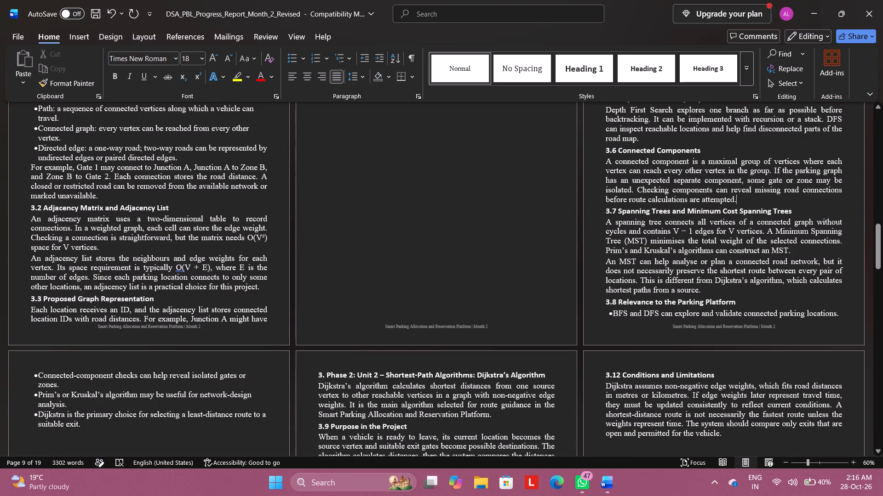
scroll(645, 269, "up", 2)
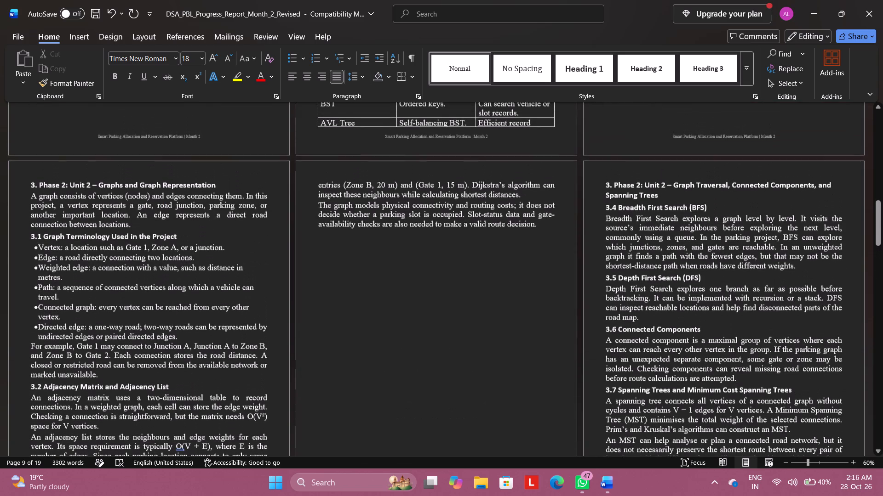
scroll(645, 269, "up", 2)
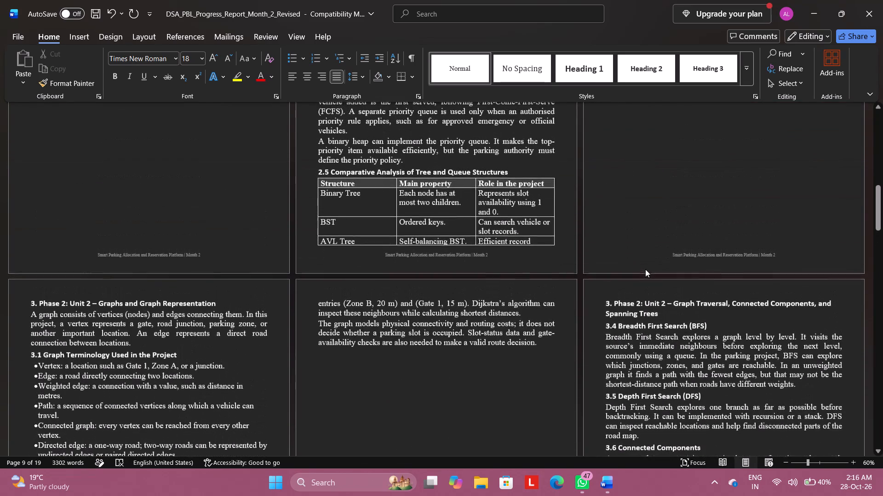
scroll(645, 269, "up", 8)
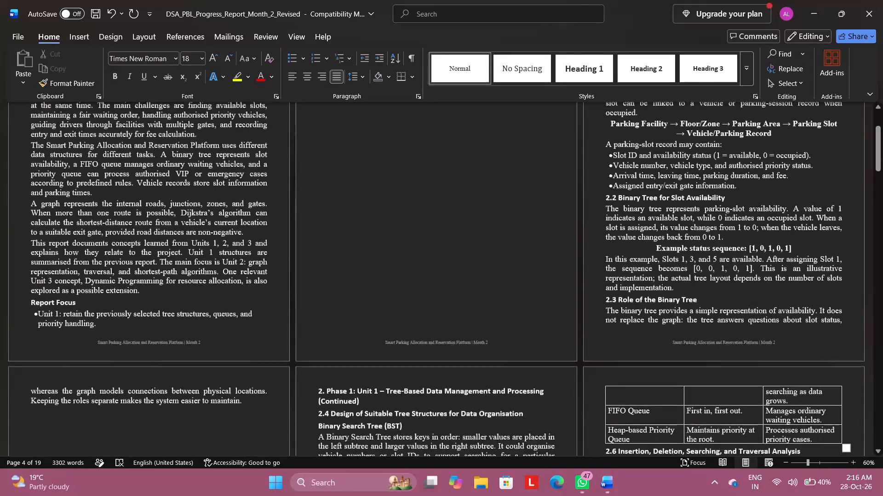
scroll(645, 269, "up", 6)
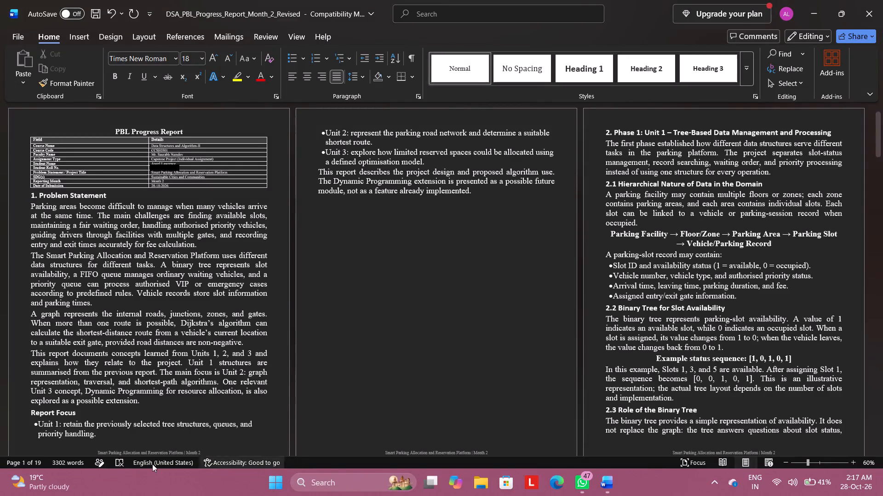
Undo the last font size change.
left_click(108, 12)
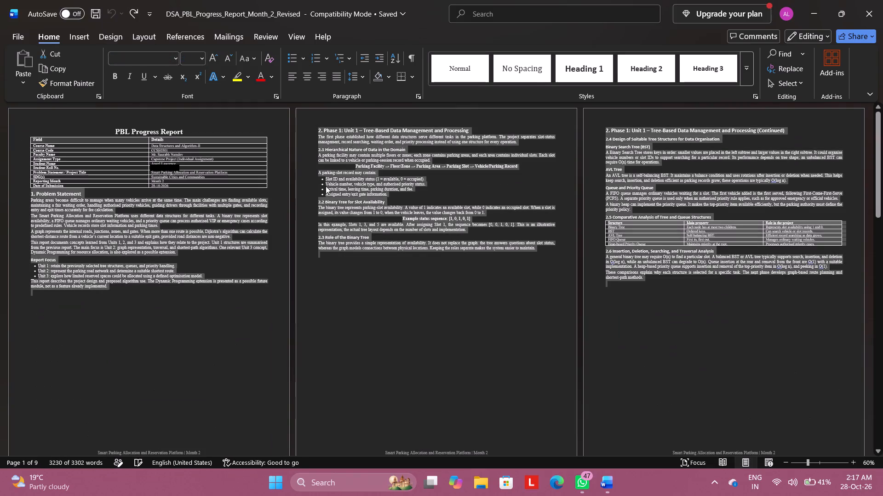
Set the selected text, from the "1. Problem Statement" heading through the conclusion, to font size 14.
scroll(326, 186, "up", 6, "ctrl")
scroll(326, 186, "down", 2, "ctrl")
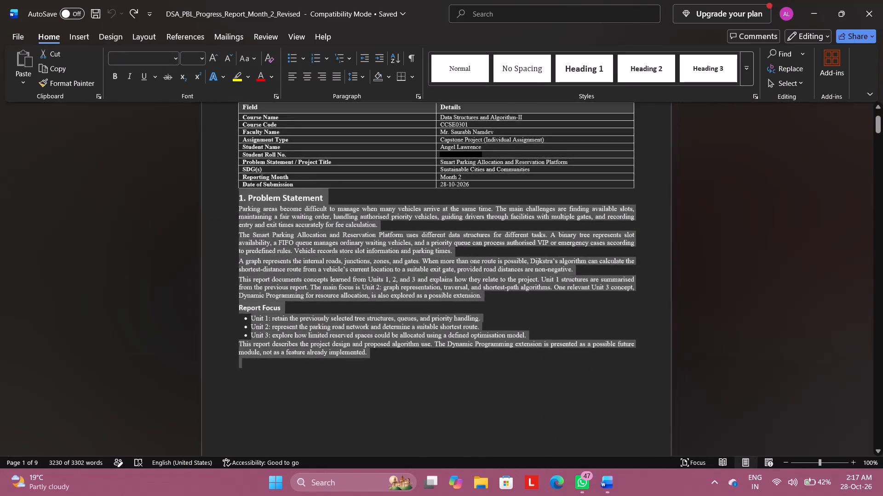
left_click(201, 61)
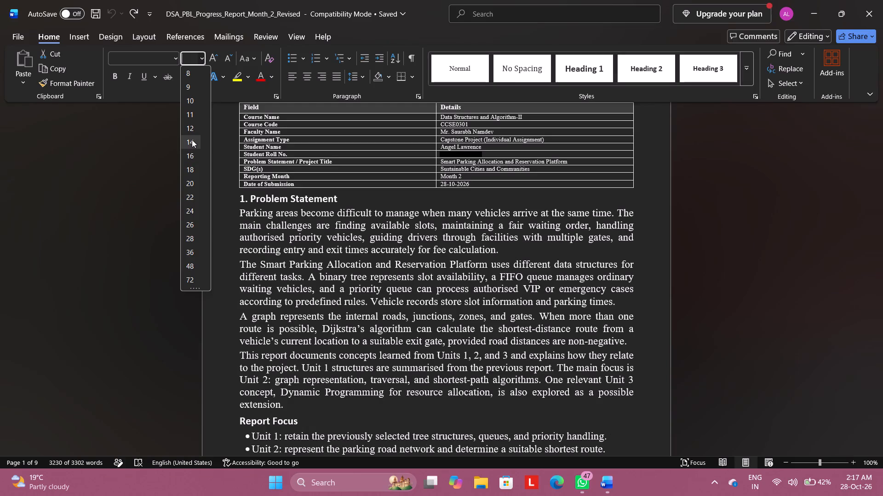
left_click(192, 140)
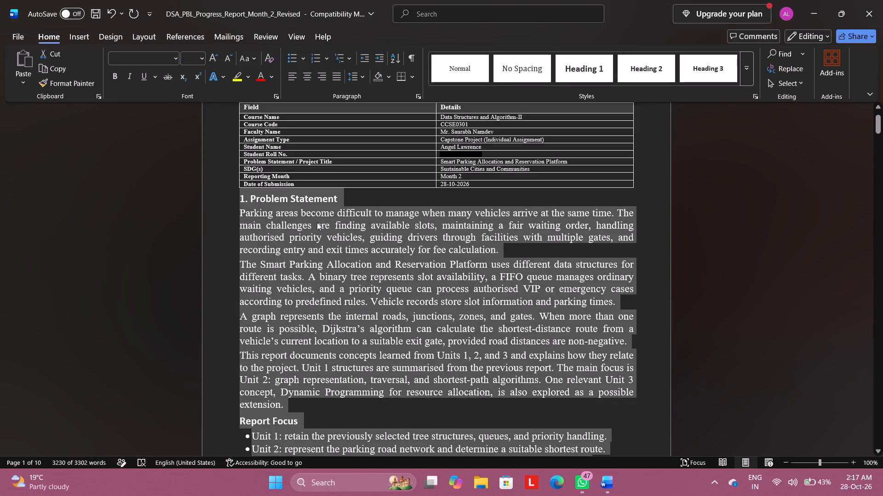
left_click(241, 192)
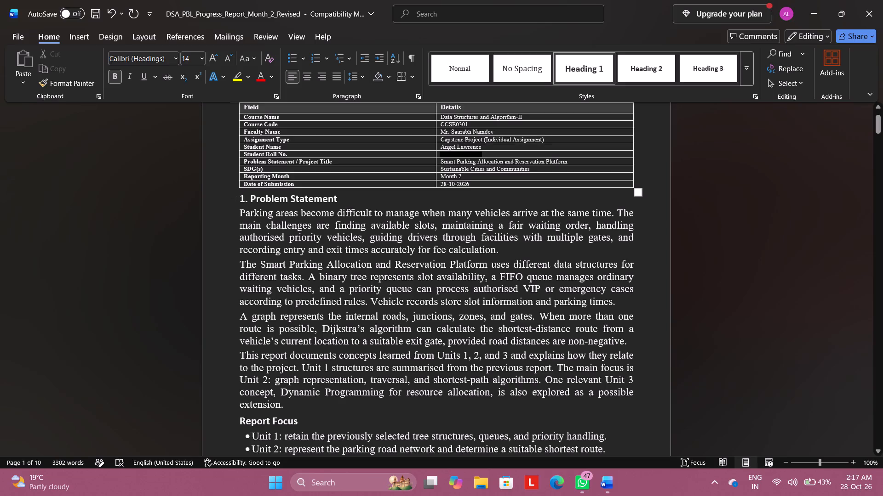
Enlarge the details table under the PBL Progress Report title, making its rows much taller and the table slightly wider.
scroll(296, 143, "up", 1)
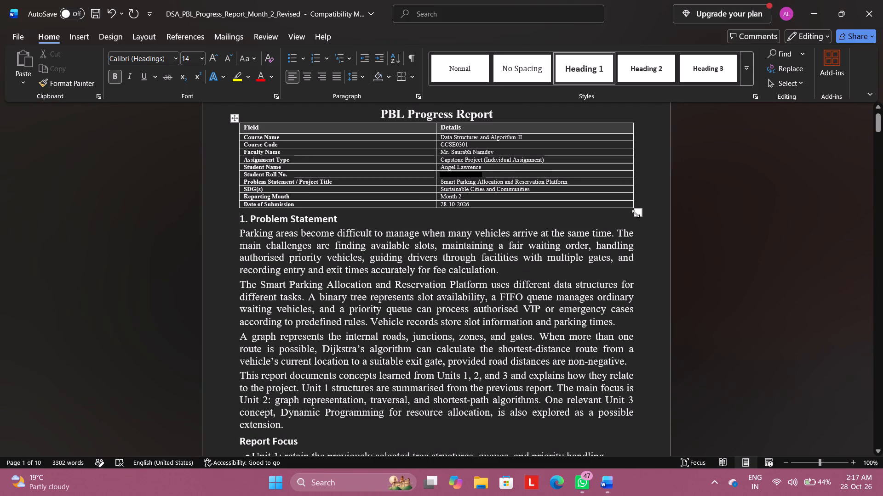
left_click_drag(639, 214, 644, 241)
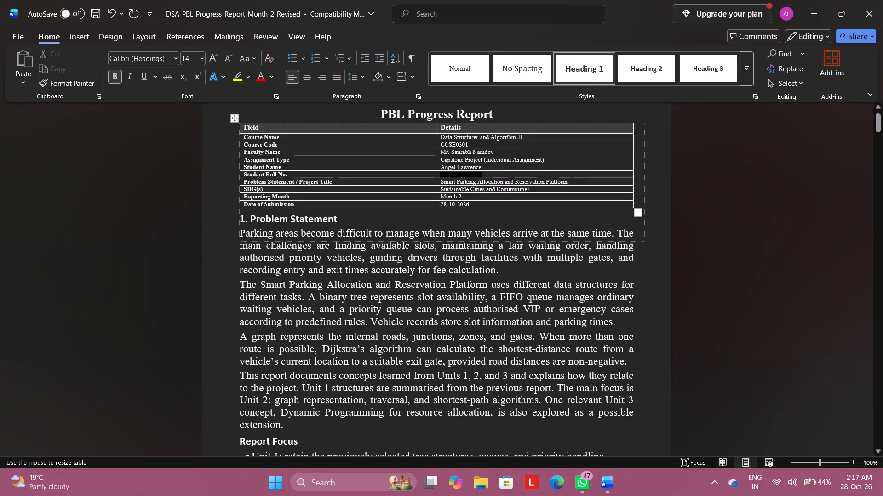
left_click_drag(644, 241, 640, 278)
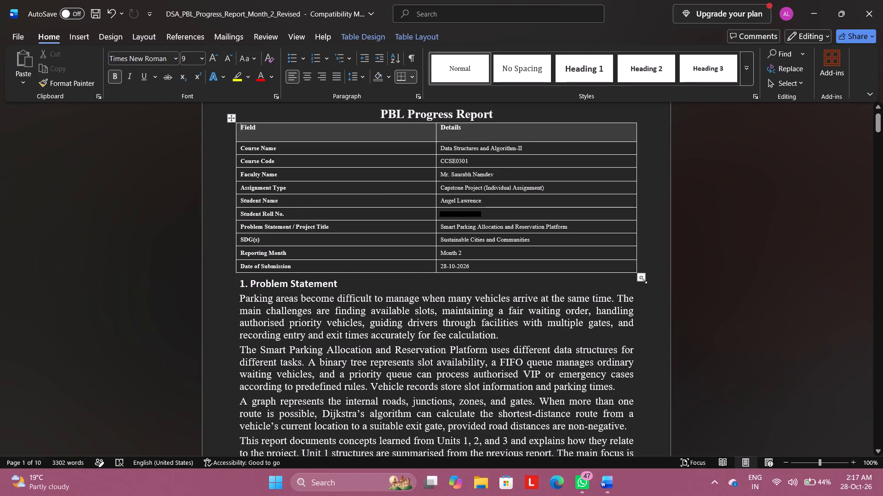
left_click_drag(642, 279, 642, 355)
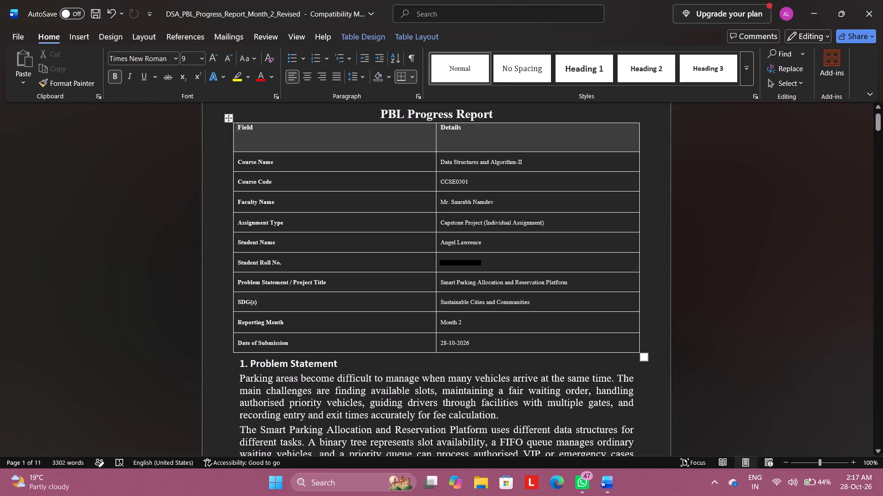
Select all the text in the details table, from the Field header through the Date of Submission row.
left_click_drag(238, 127, 241, 128)
left_click_drag(241, 128, 491, 351)
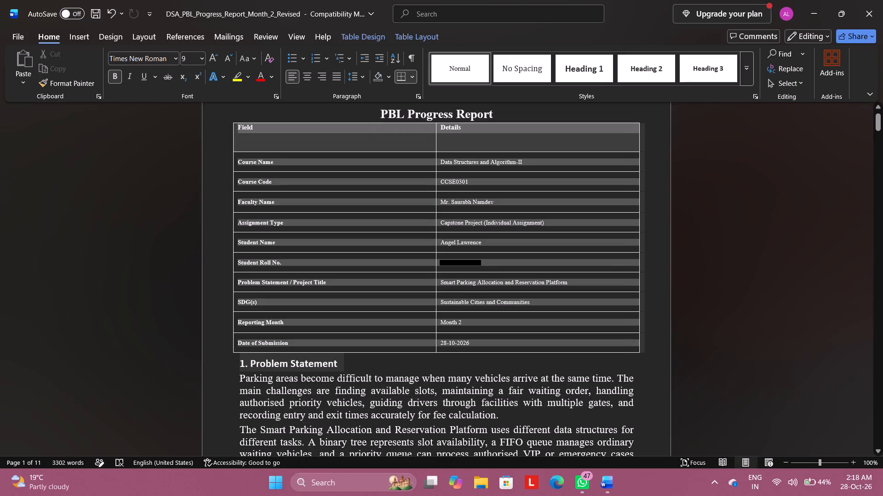
Set all the text in the details table to font size 16.
left_click_drag(491, 351, 491, 347)
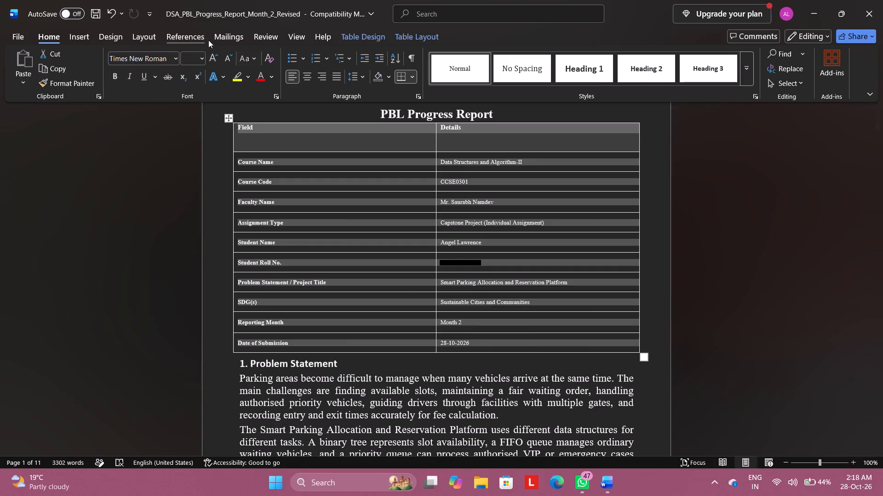
left_click(201, 61)
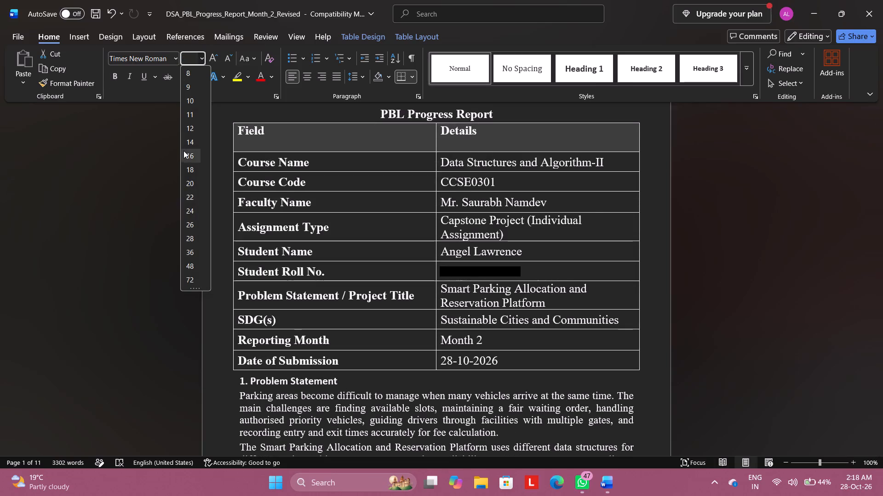
left_click(183, 151)
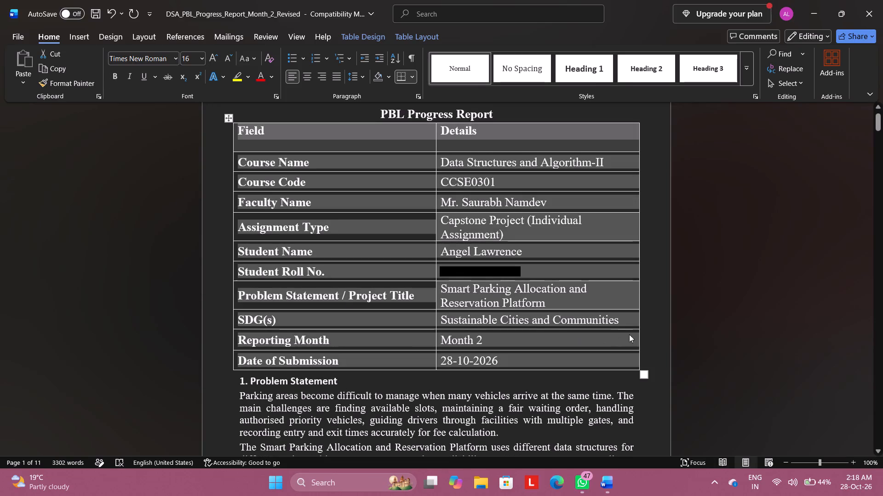
Insert a long run of blank lines before the "1. Problem Statement" heading to push it onto the second page.
scroll(492, 392, "down", 2)
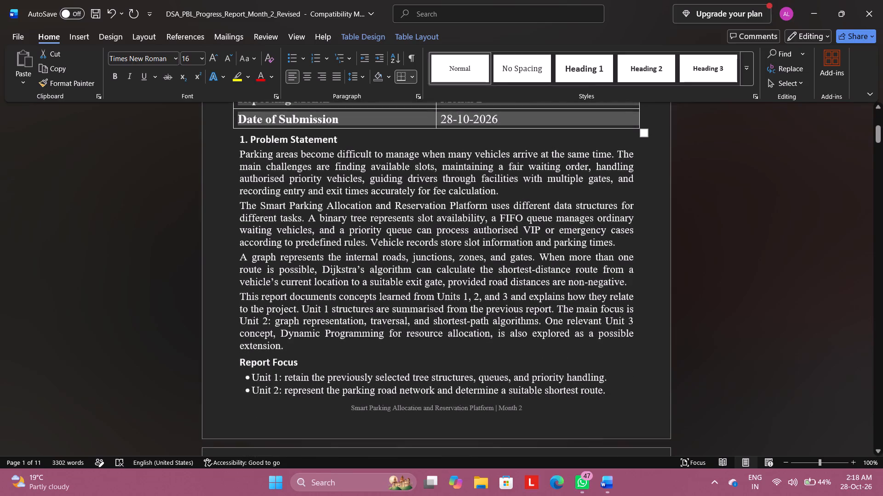
left_click(239, 138)
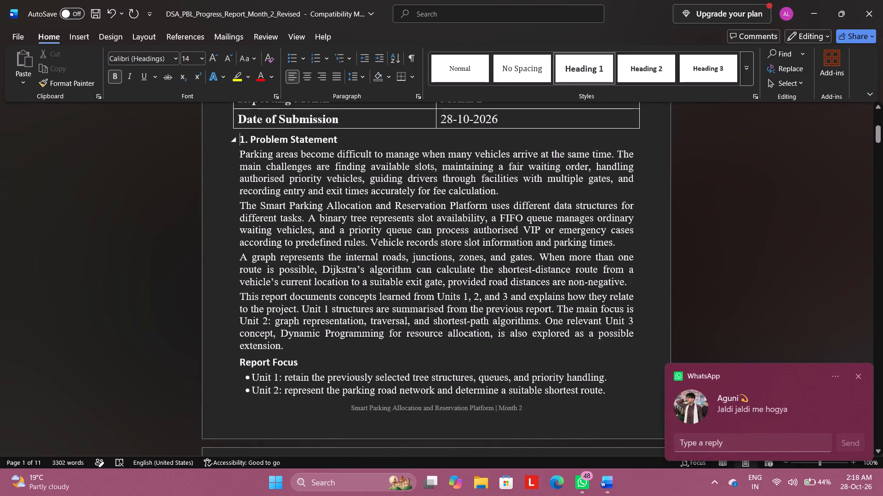
key("Return")
key("Return")
key("Return")
key("Return")
key("Return")
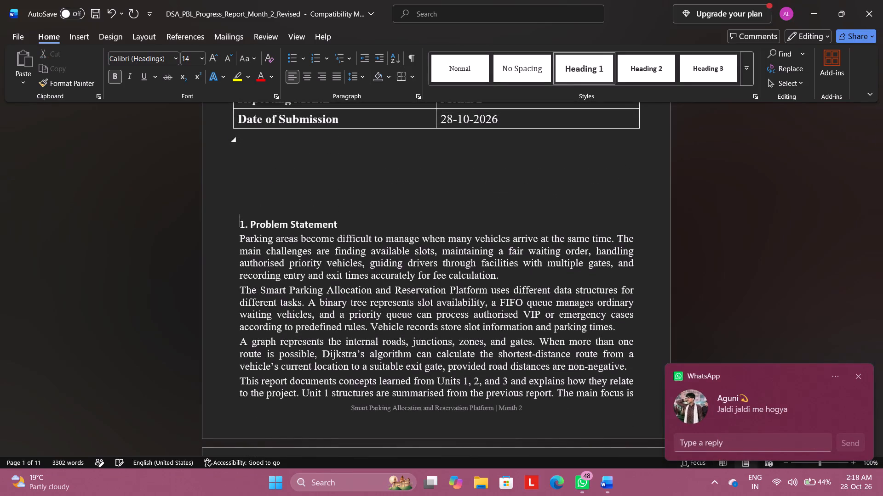
key("Return")
key("Return")
key("Return")
key("Return")
key("Return")
key("Return")
key("Return")
key("Return")
key("Return")
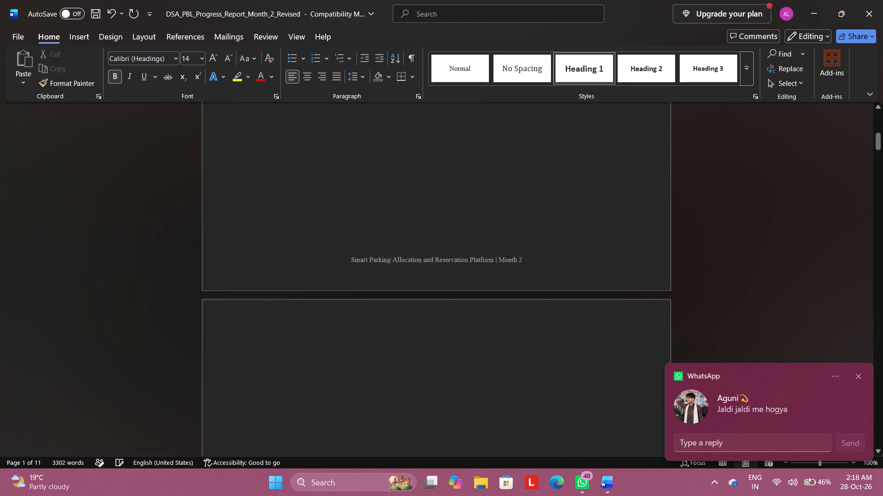
Adjust the number of blank lines above the "1. Problem Statement" heading to fine-tune where it falls around the first page break.
key("BackSpace")
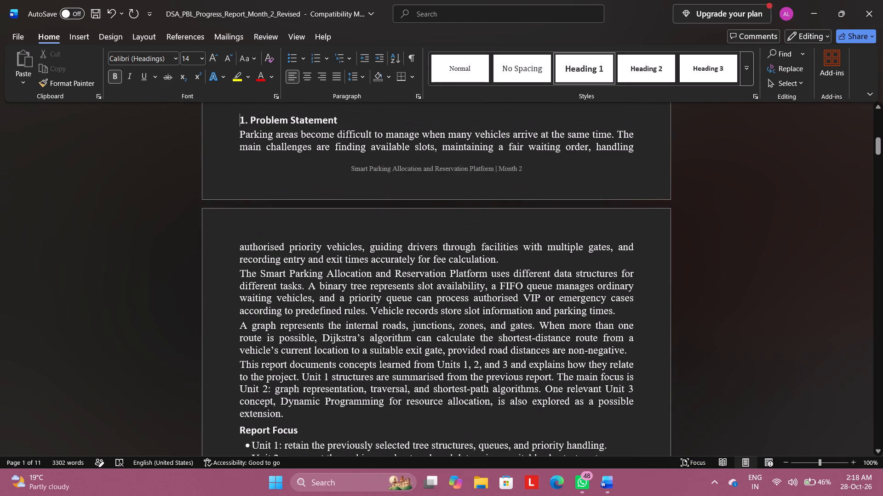
key("BackSpace")
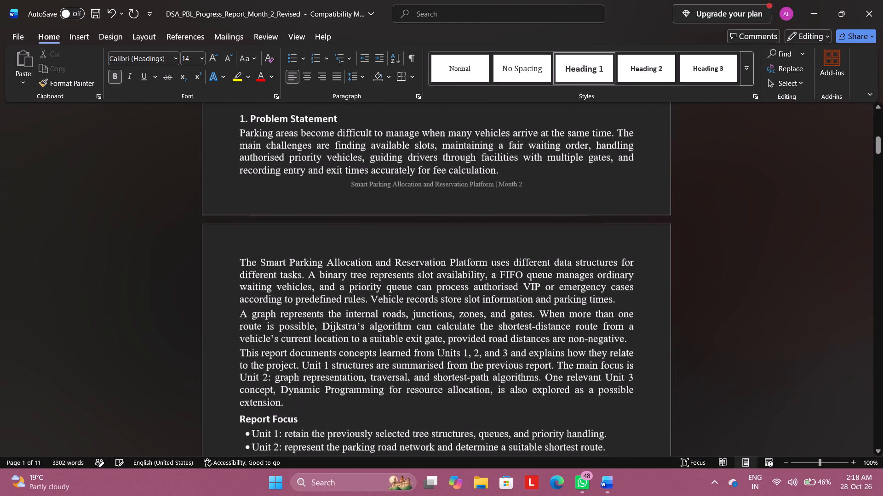
key("Return")
key("Return")
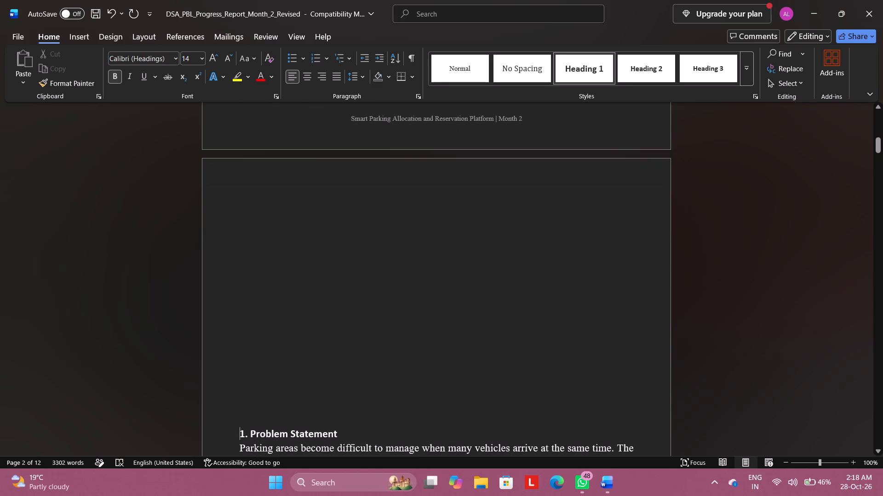
key("BackSpace")
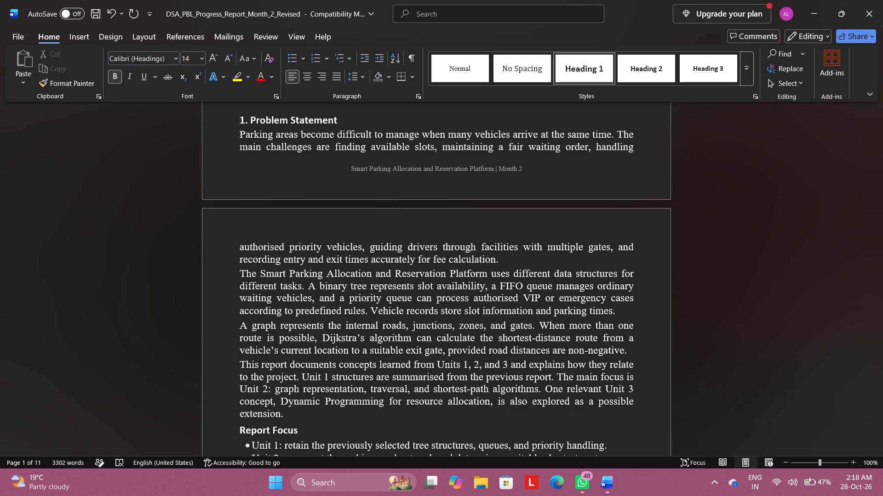
Remove the blank lines between the details table and the "1. Problem Statement" heading, bringing the heading directly below the table.
key("BackSpace")
key("BackSpace")
key("BackSpace")
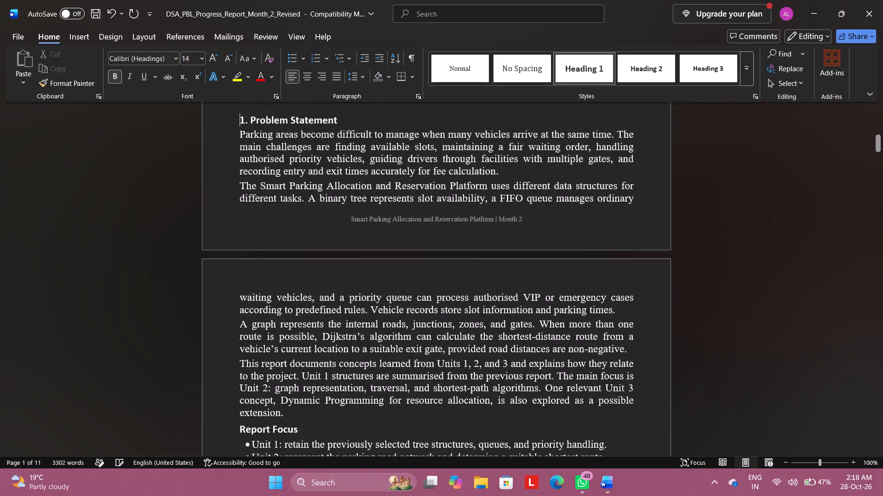
key("BackSpace")
key("BackSpace")
key("BackSpace")
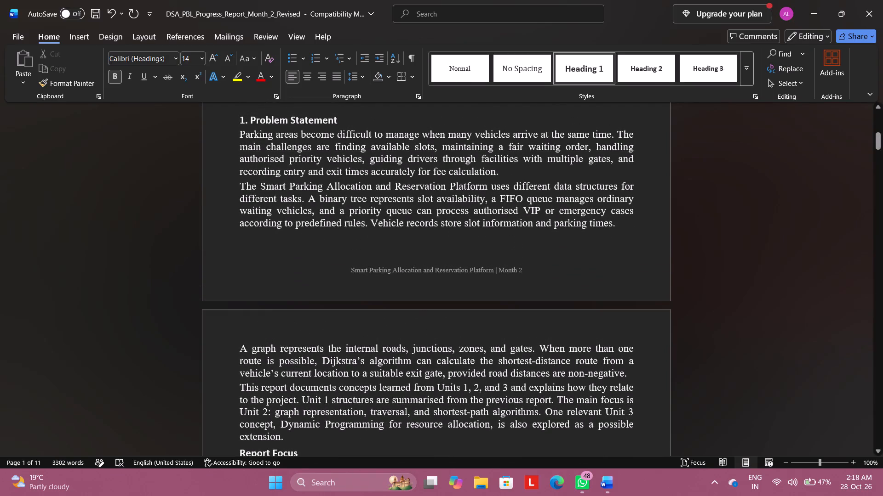
scroll(385, 152, "down", 2)
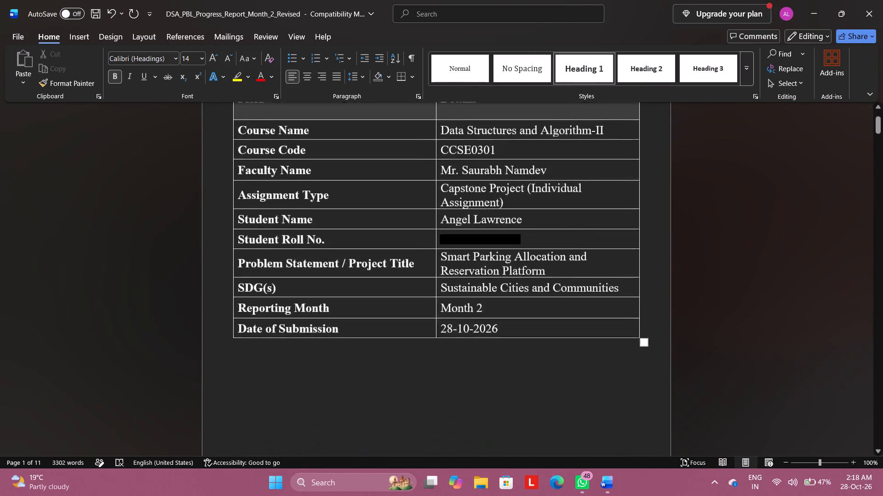
scroll(385, 152, "down", 1)
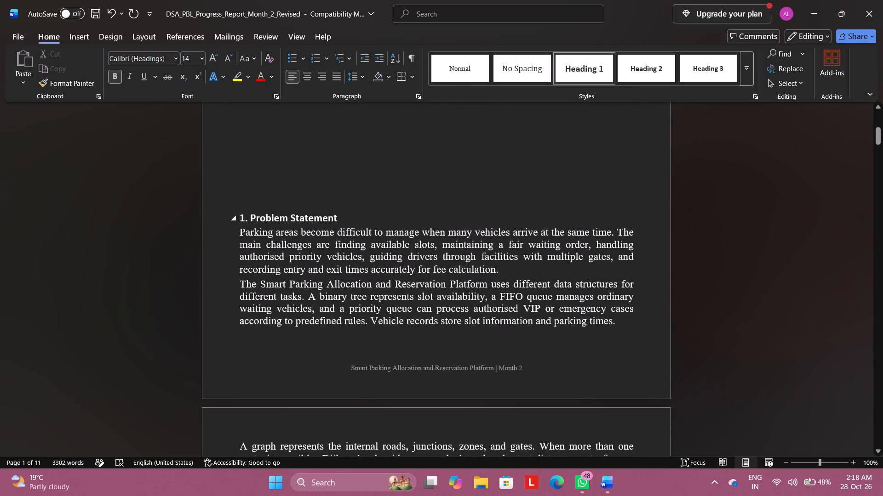
key("BackSpace")
key("BackSpace")
key("BackSpace")
key("BackSpace")
key("BackSpace")
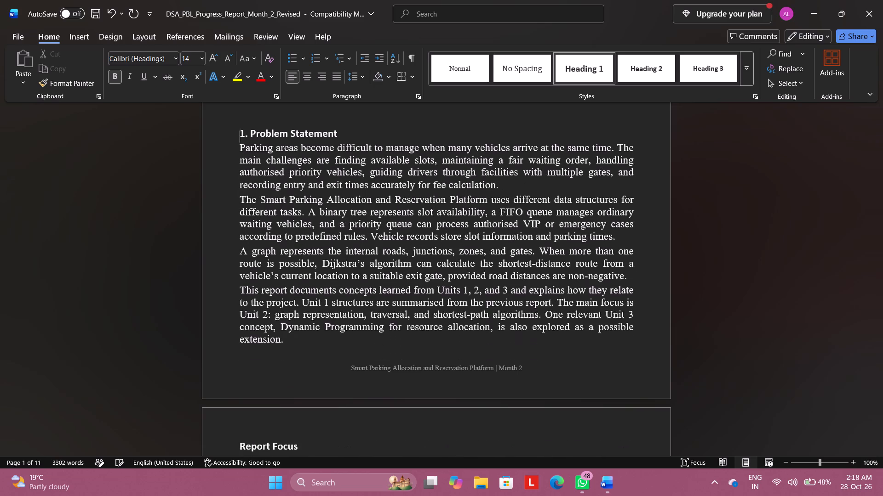
key("BackSpace")
key("BackSpace")
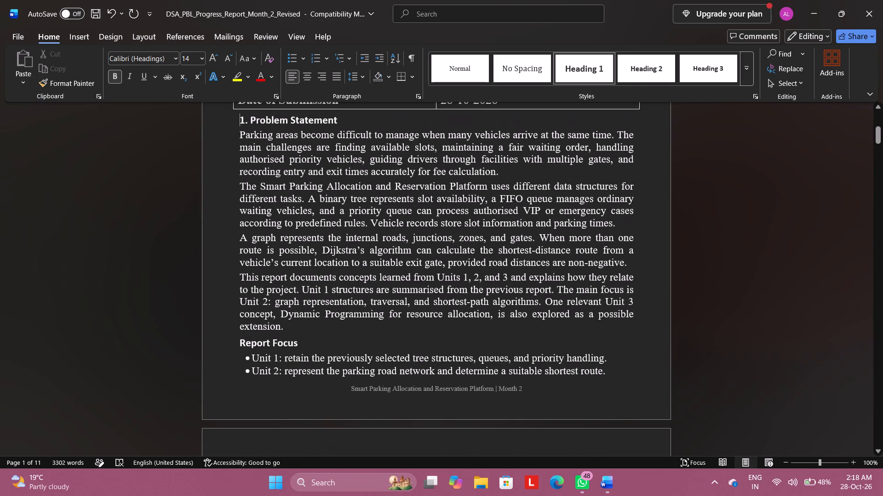
Copy the whole Problem Statement section, from the "1. Problem Statement" heading through the closing paragraph ending in "implemented.".
scroll(249, 220, "down", 4)
scroll(249, 220, "up", 4)
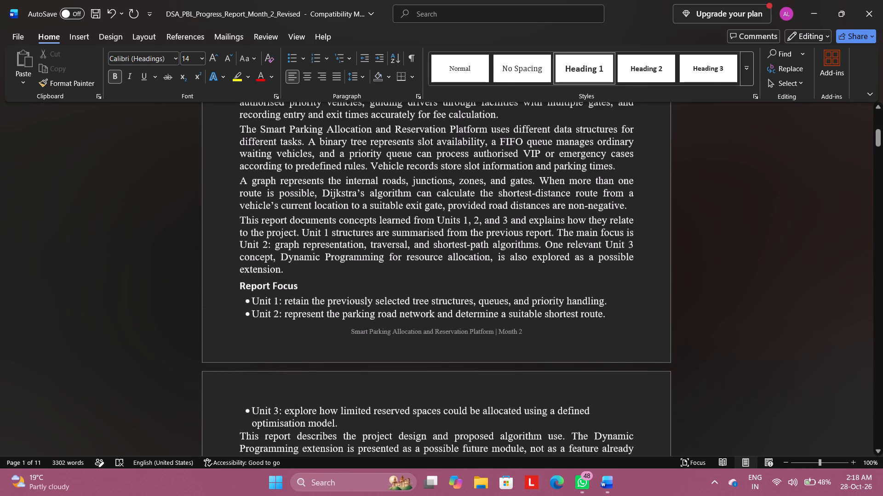
scroll(249, 220, "up", 1)
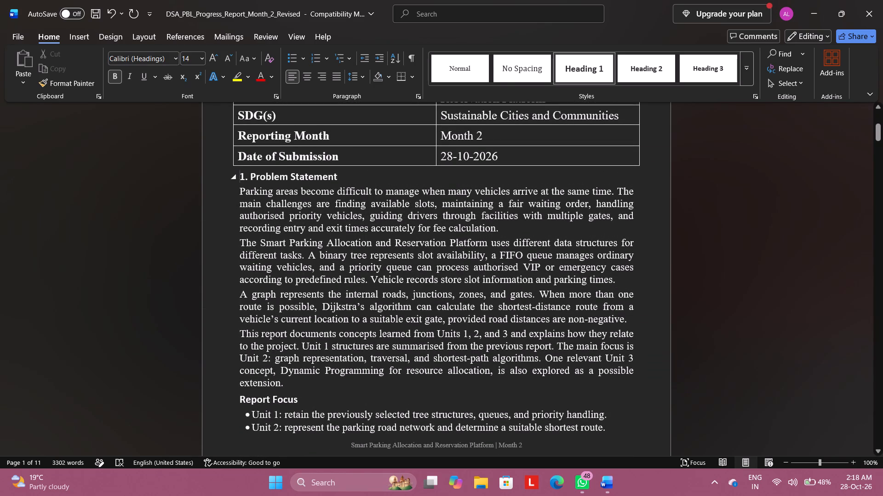
left_click_drag(238, 174, 295, 221)
left_click_drag(295, 221, 369, 446)
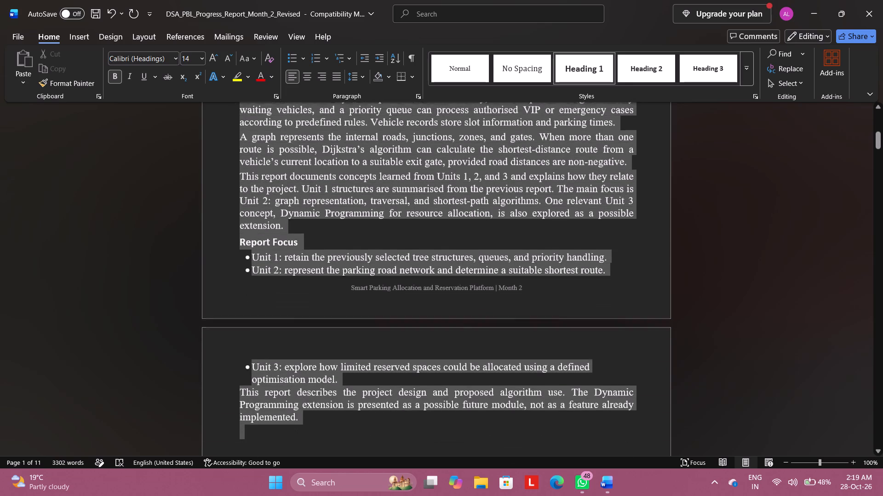
left_click_drag(369, 446, 377, 435)
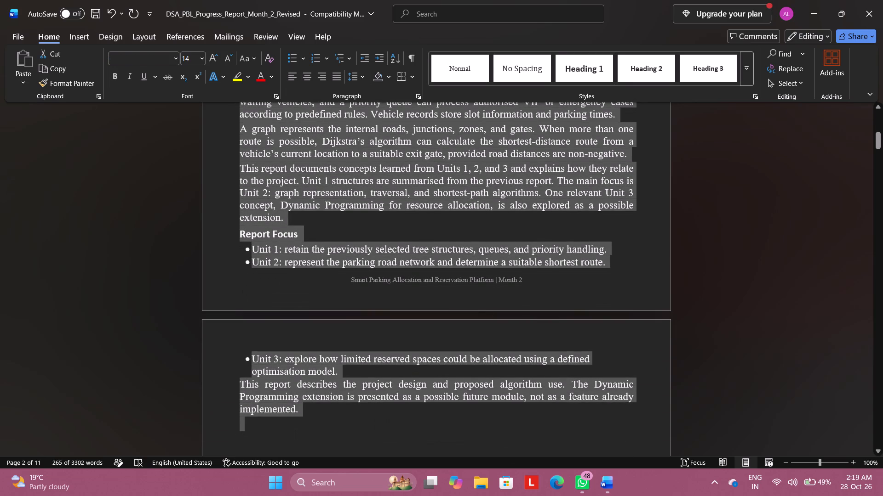
key("ctrl+c")
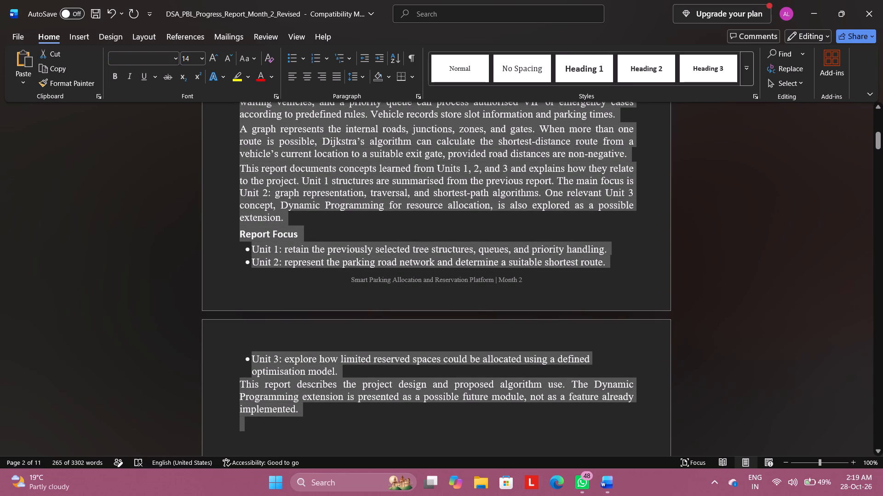
key("ctrl+c")
left_click(345, 417)
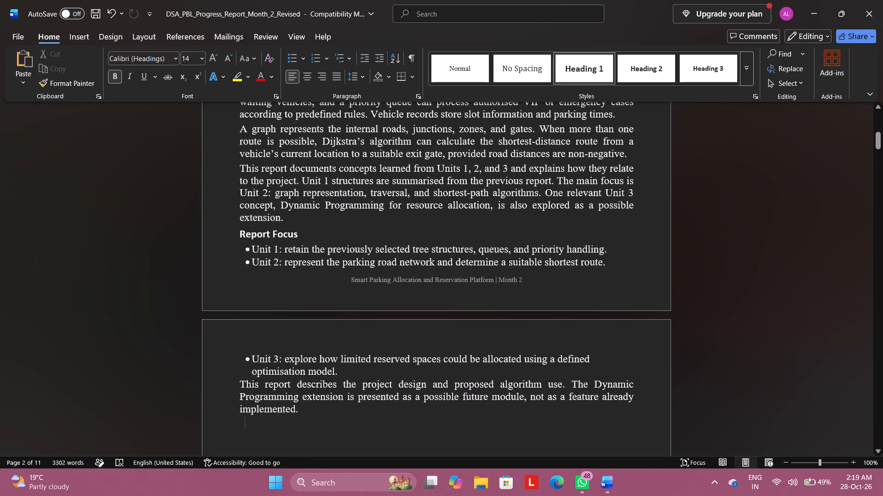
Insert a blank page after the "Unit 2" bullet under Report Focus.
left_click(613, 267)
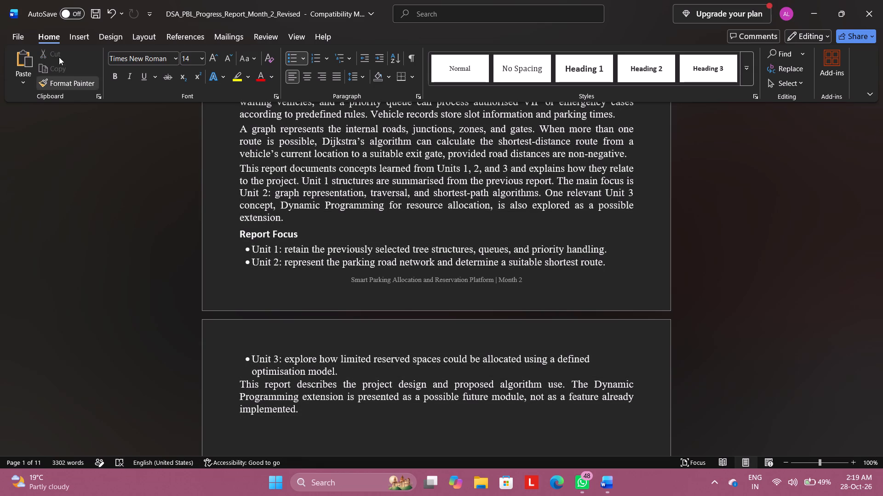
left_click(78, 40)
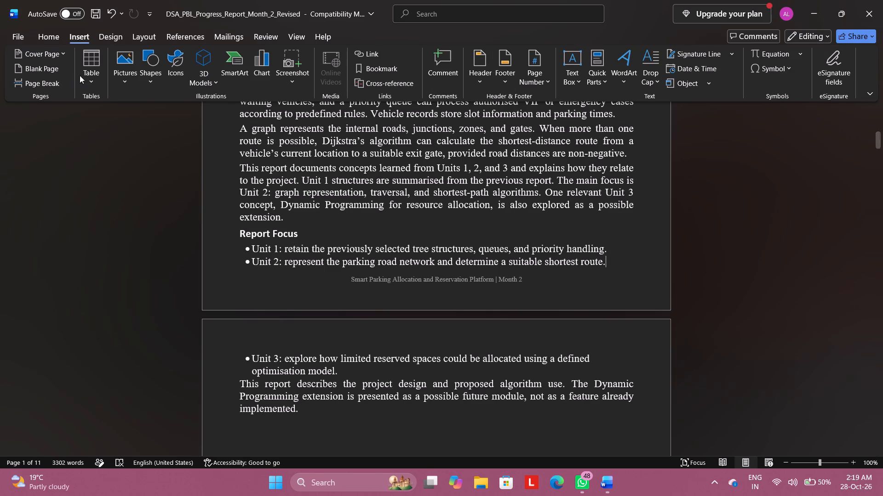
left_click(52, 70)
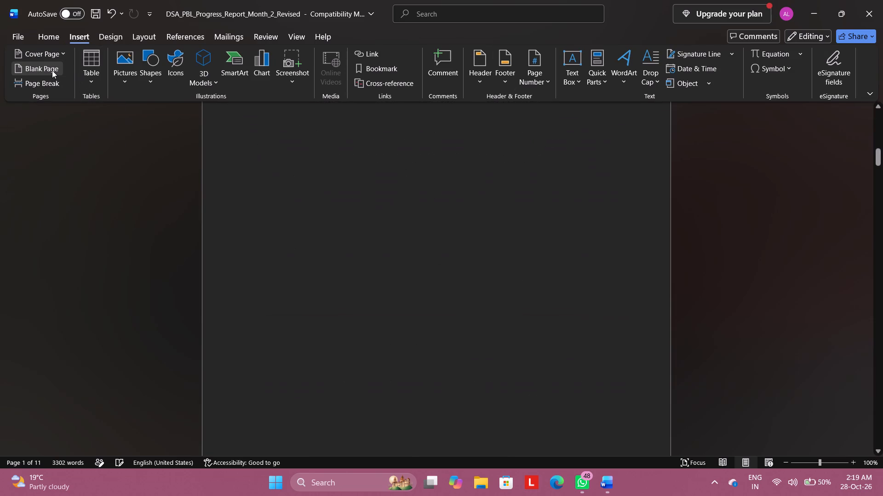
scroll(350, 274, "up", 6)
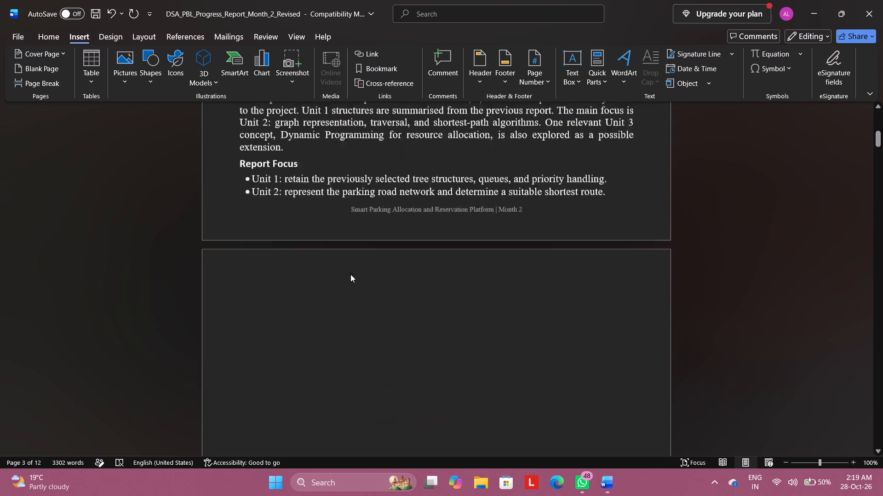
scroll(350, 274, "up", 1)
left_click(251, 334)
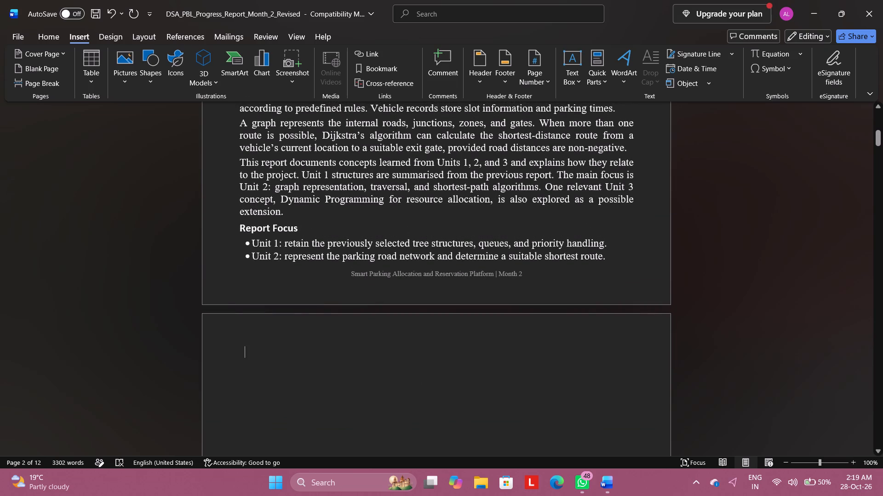
Delete the original Problem Statement section below the details table, including the Report Focus bullets and the closing paragraph on the following page.
left_click_drag(328, 119, 332, 153)
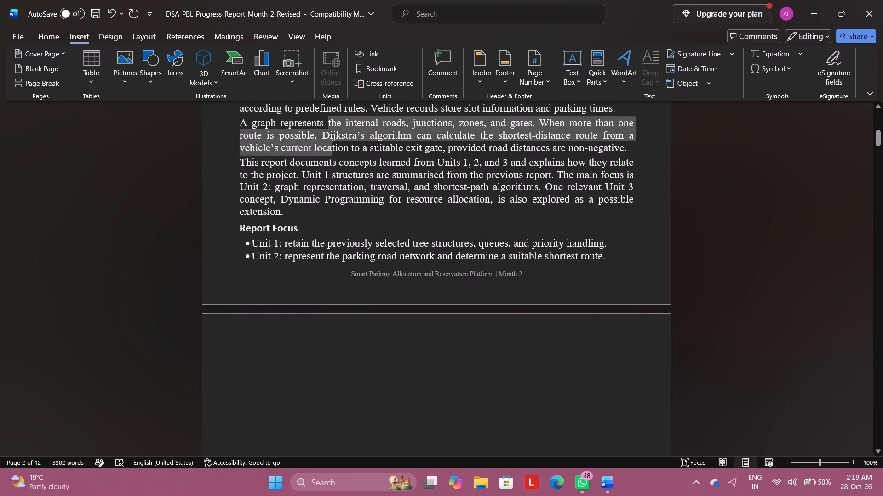
left_click_drag(332, 153, 332, 149)
scroll(332, 153, "up", 2)
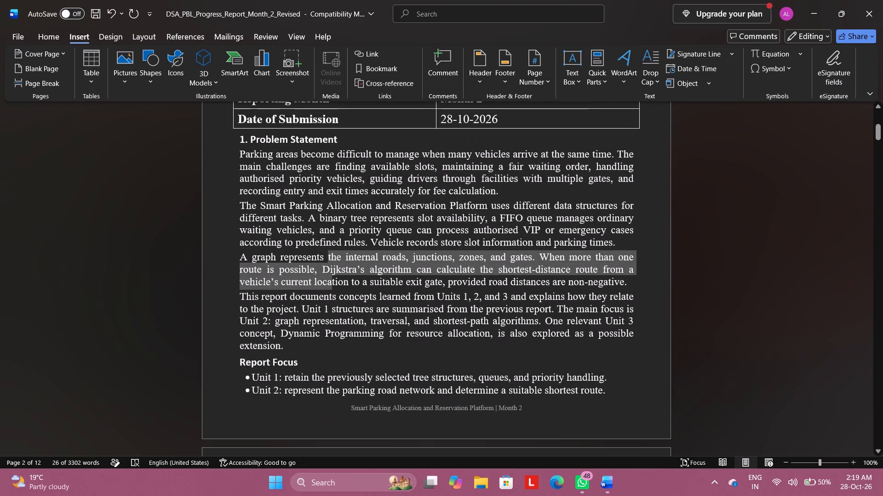
left_click_drag(240, 141, 583, 395)
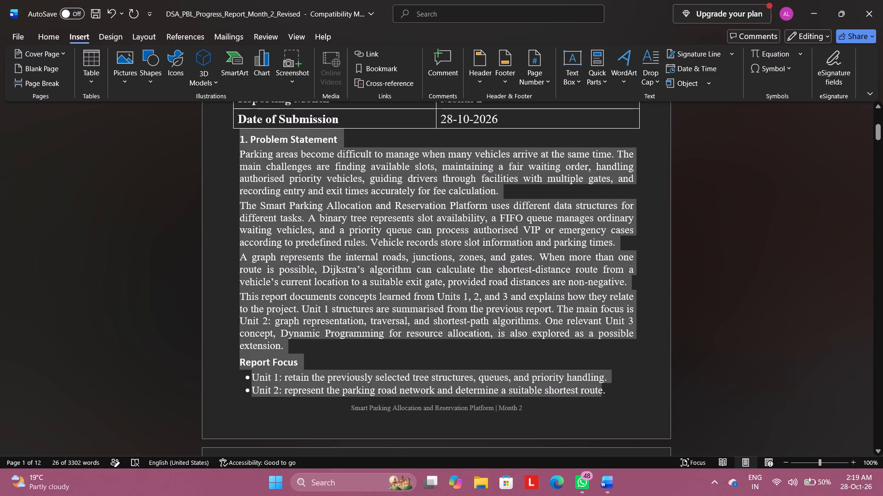
left_click_drag(583, 395, 677, 440)
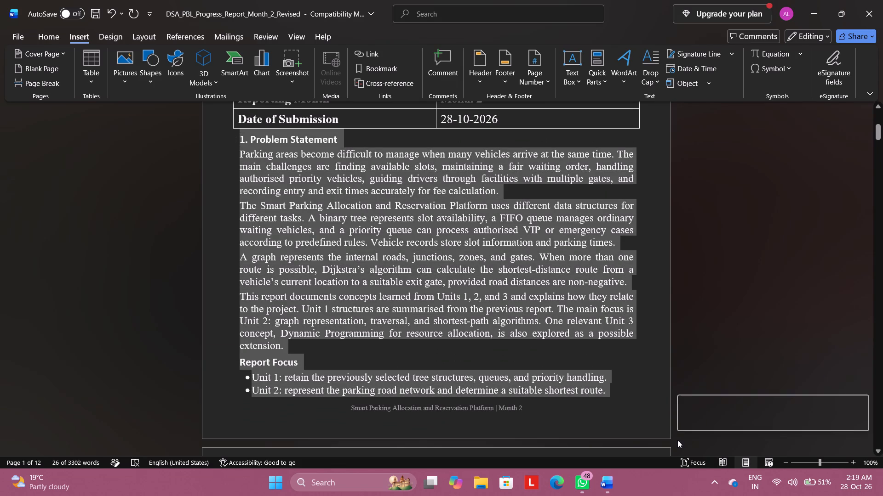
key("BackSpace")
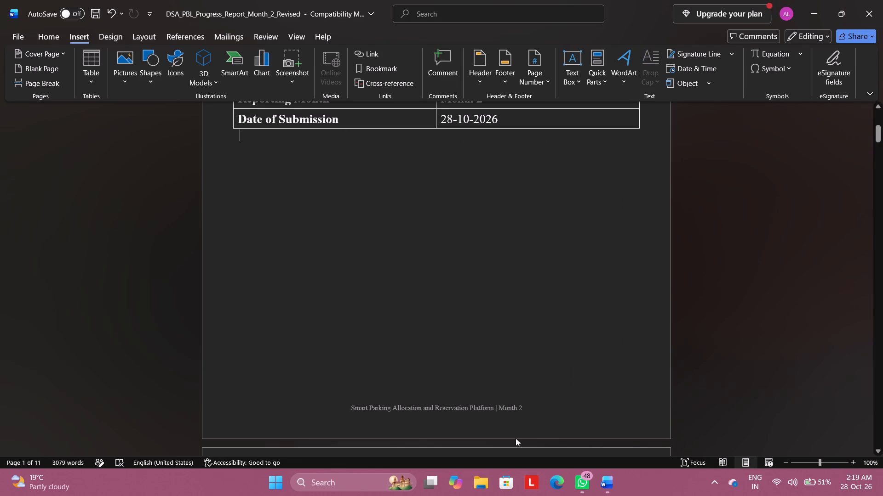
scroll(516, 438, "down", 4)
scroll(516, 438, "up", 1)
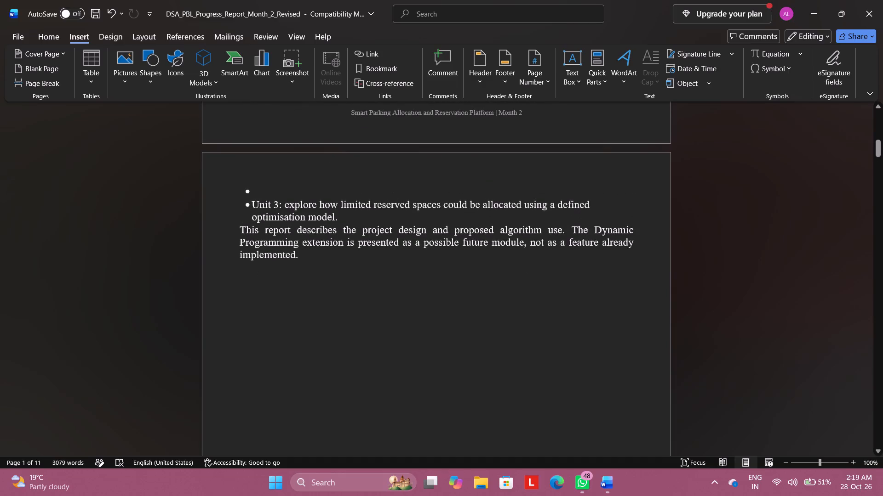
left_click_drag(243, 191, 336, 287)
key("BackSpace")
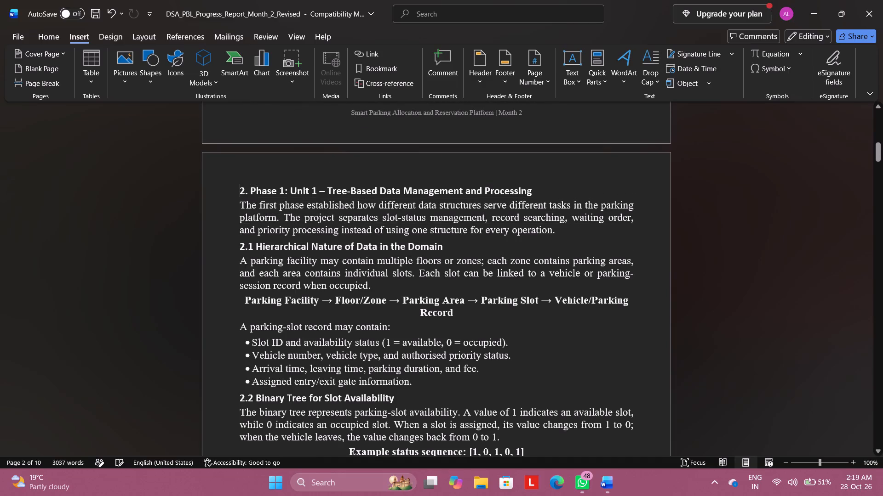
Insert a blank page before the "2. Phase 1: Unit 1 – Tree-Based Data Management and Processing" heading.
scroll(504, 177, "up", 4)
scroll(504, 177, "down", 2)
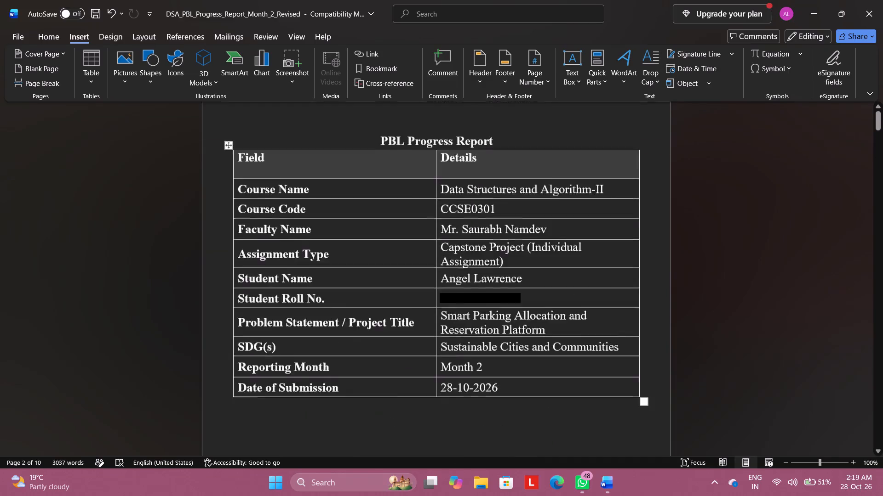
scroll(504, 177, "down", 3)
scroll(504, 177, "up", 4)
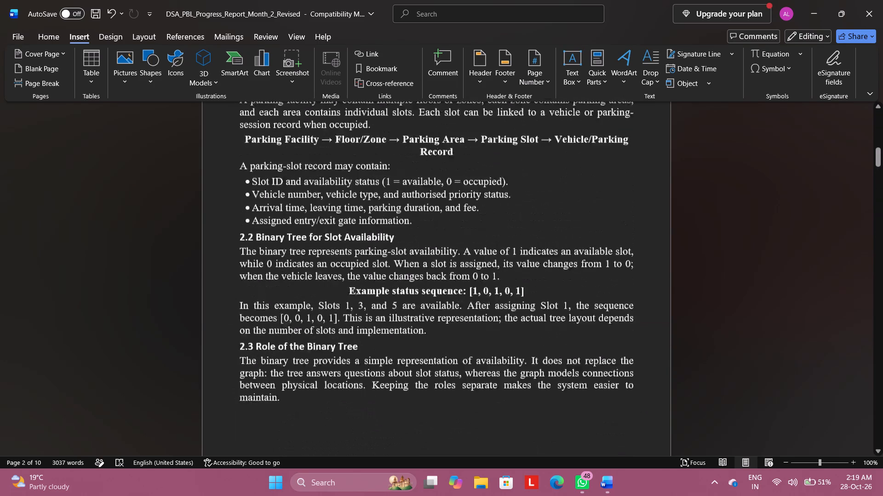
scroll(504, 177, "up", 2)
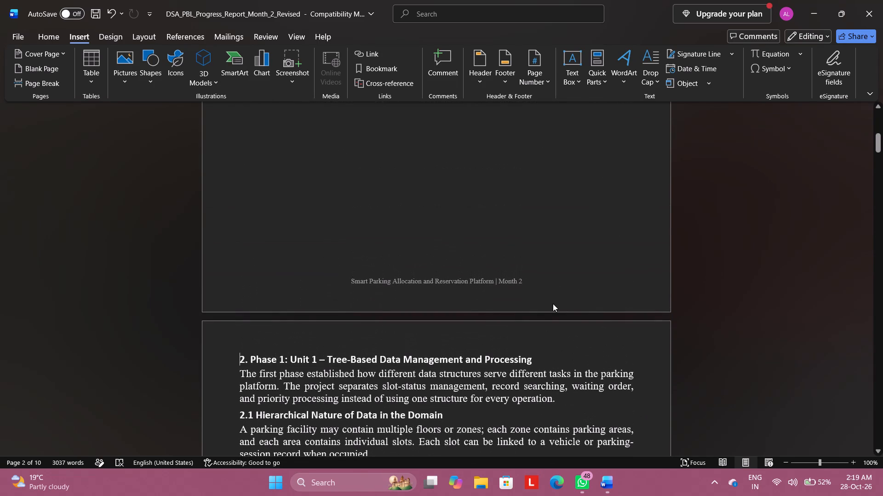
left_click(49, 66)
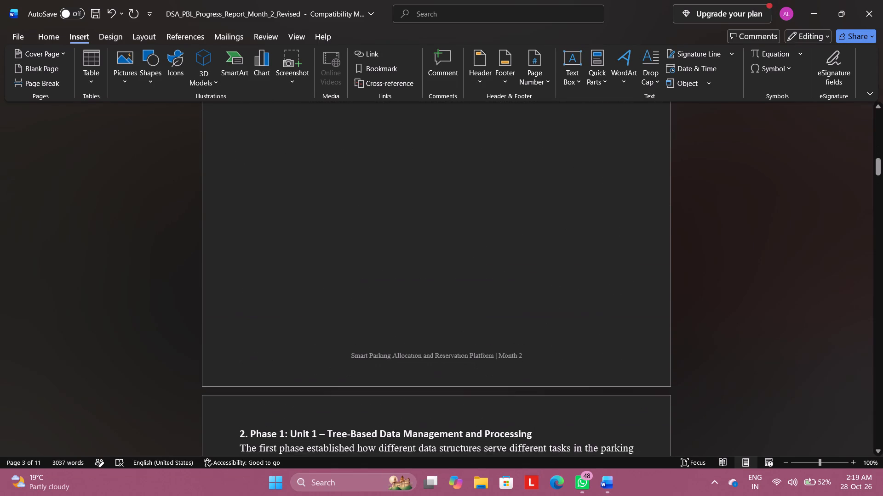
Paste the copied Problem Statement section onto the blank page directly after the first page.
scroll(308, 329, "up", 7)
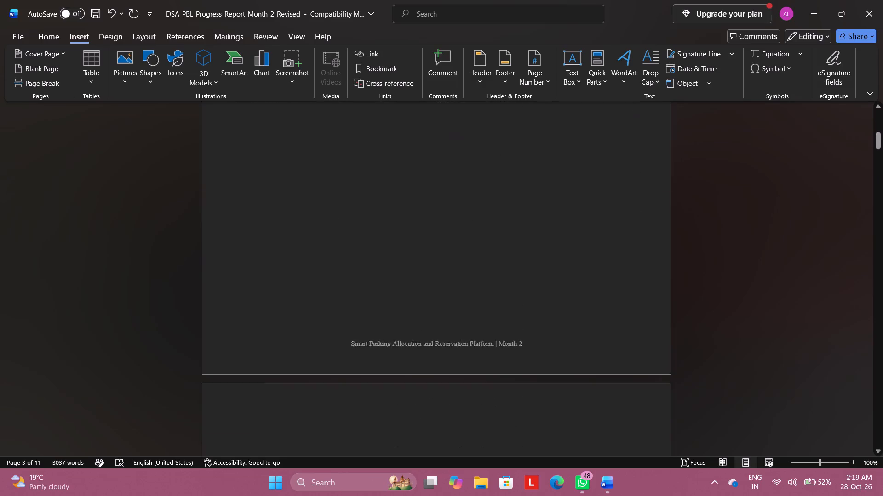
scroll(308, 329, "up", 10)
scroll(308, 329, "down", 5)
left_click(241, 316)
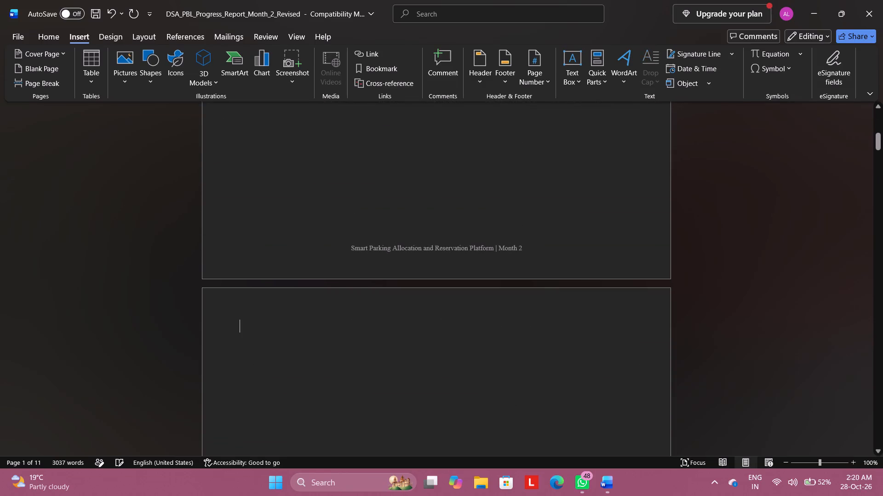
key("ctrl+v")
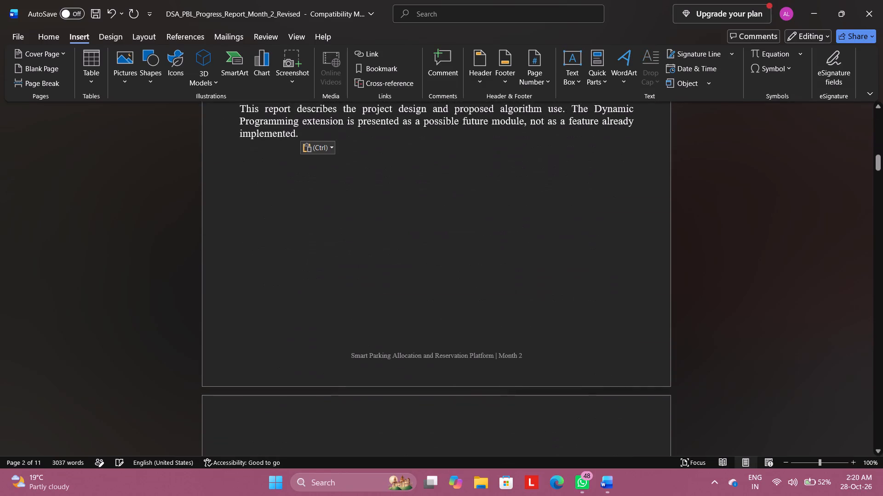
scroll(378, 341, "up", 3)
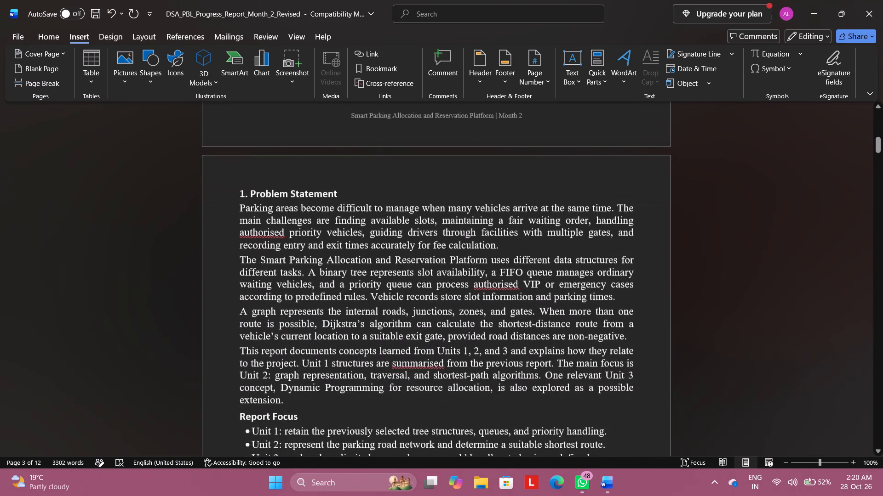
Try to remove the blank page between the pasted Problem Statement section and the "2. Phase 1: Unit 1" heading.
scroll(378, 341, "down", 5)
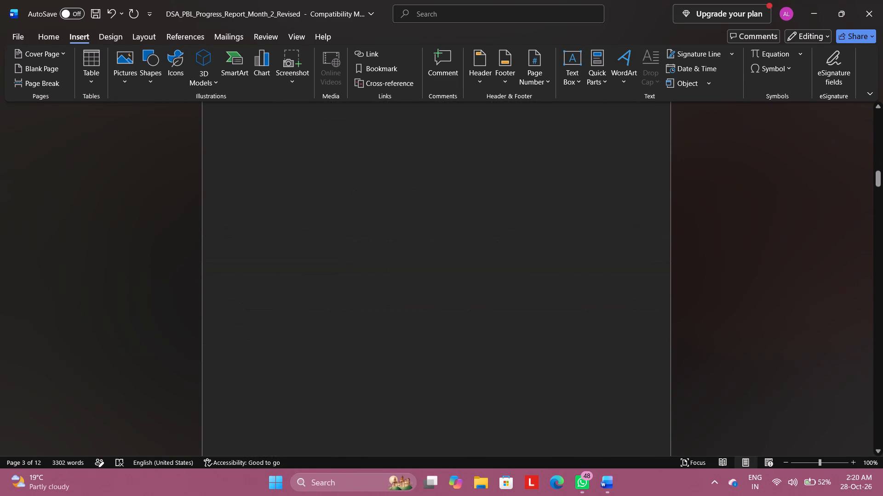
scroll(378, 341, "down", 6)
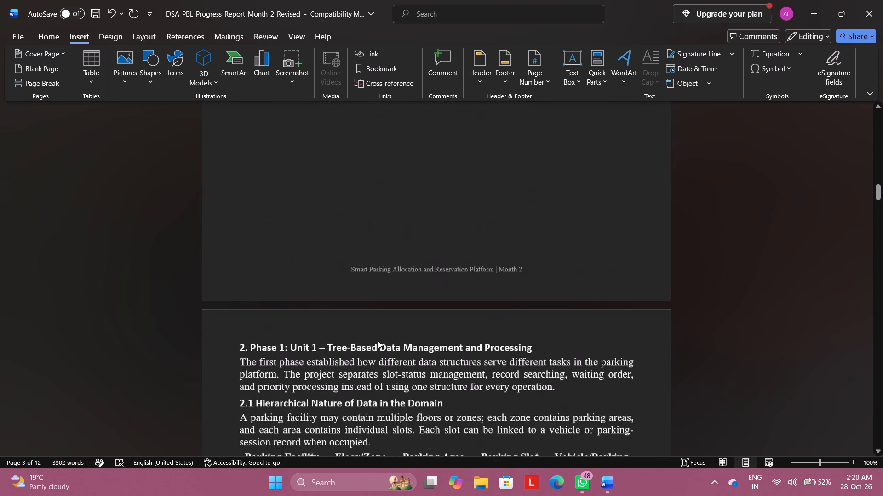
scroll(378, 341, "down", 2)
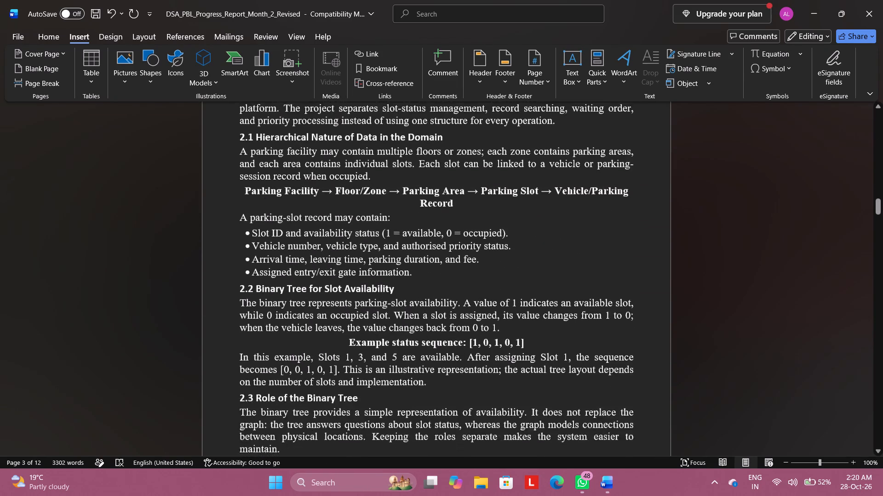
scroll(378, 341, "down", 1)
scroll(378, 341, "up", 1)
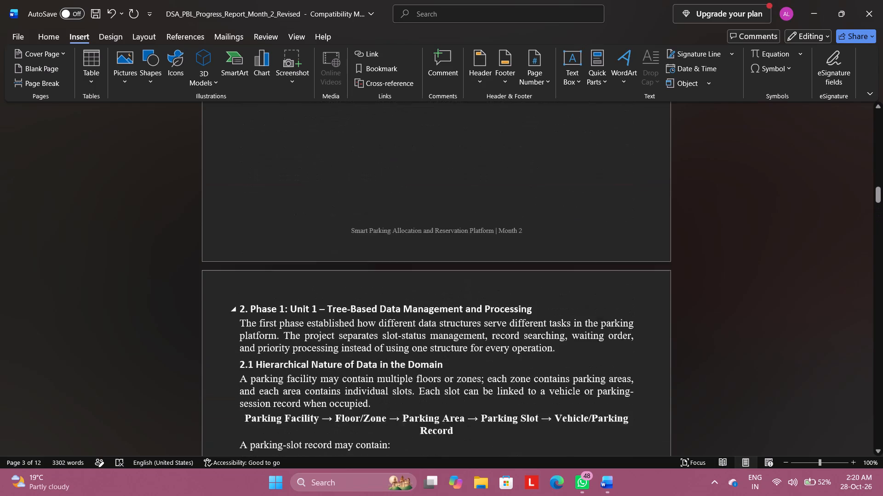
scroll(378, 341, "up", 1)
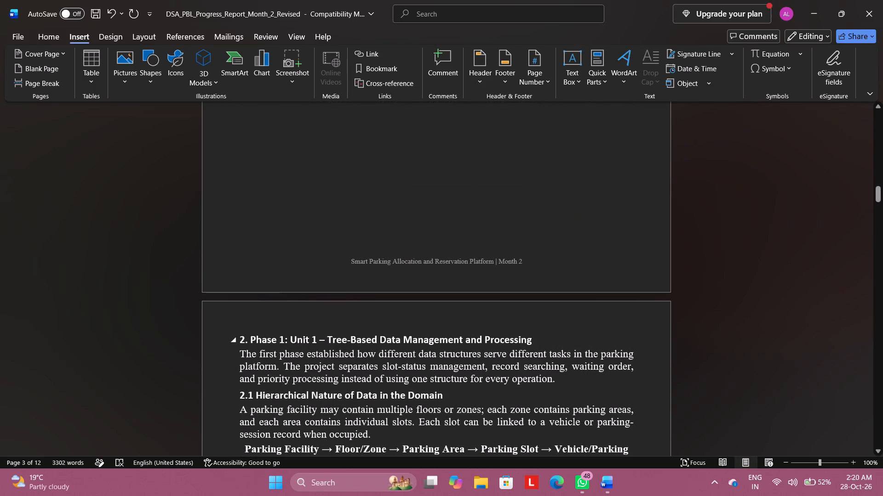
scroll(378, 341, "up", 1)
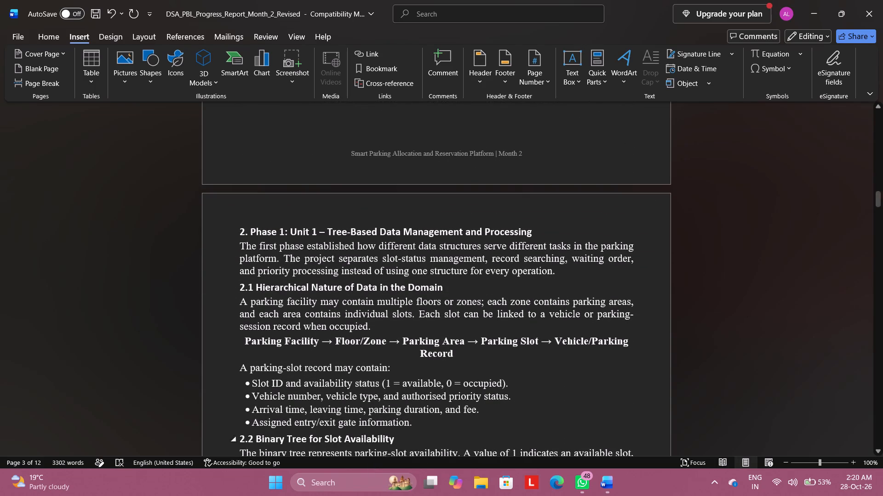
scroll(380, 151, "up", 3)
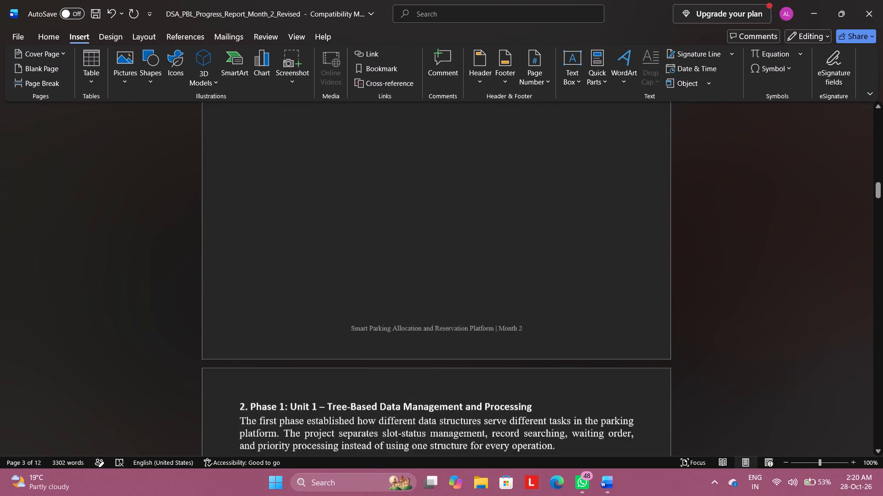
scroll(380, 151, "up", 3)
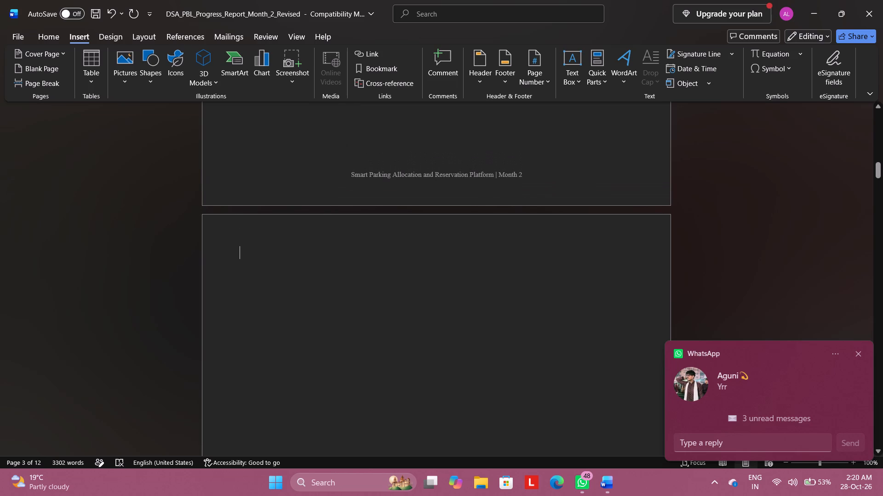
scroll(380, 151, "up", 1)
key("BackSpace")
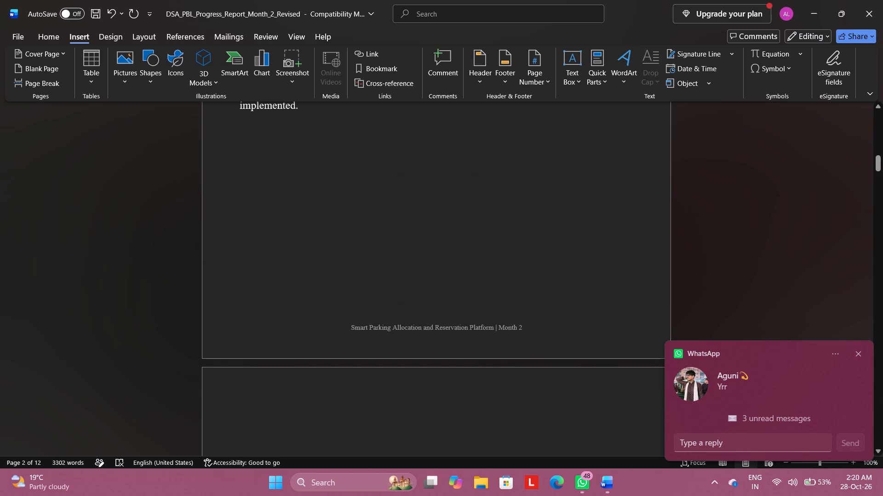
scroll(398, 232, "down", 4)
scroll(398, 232, "up", 2)
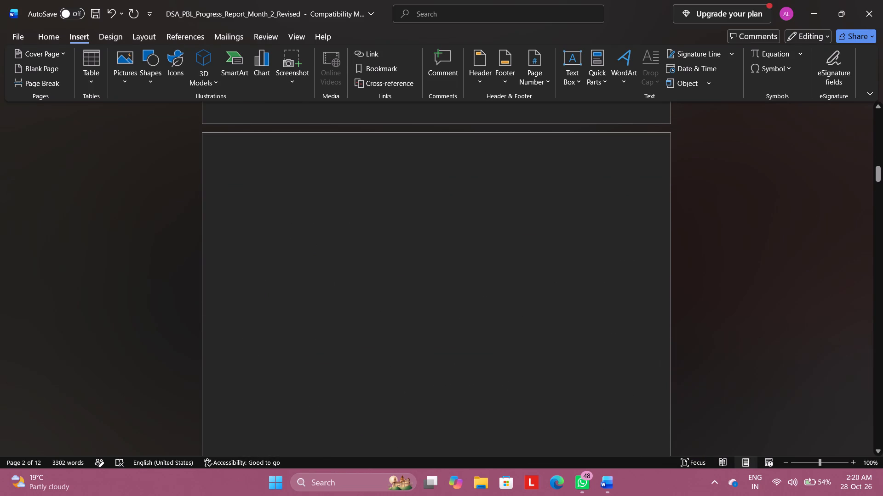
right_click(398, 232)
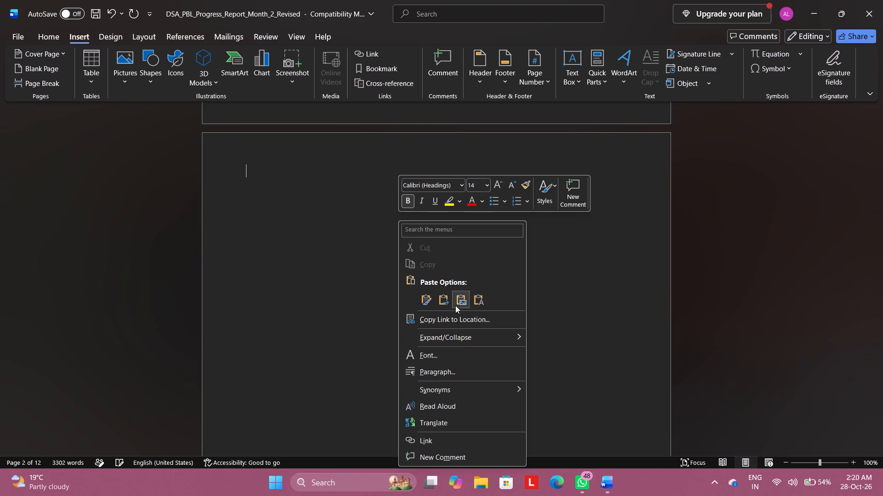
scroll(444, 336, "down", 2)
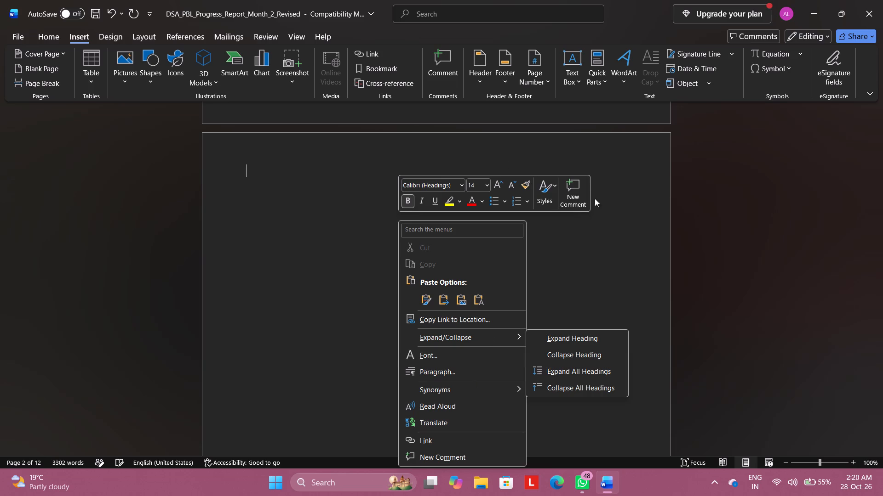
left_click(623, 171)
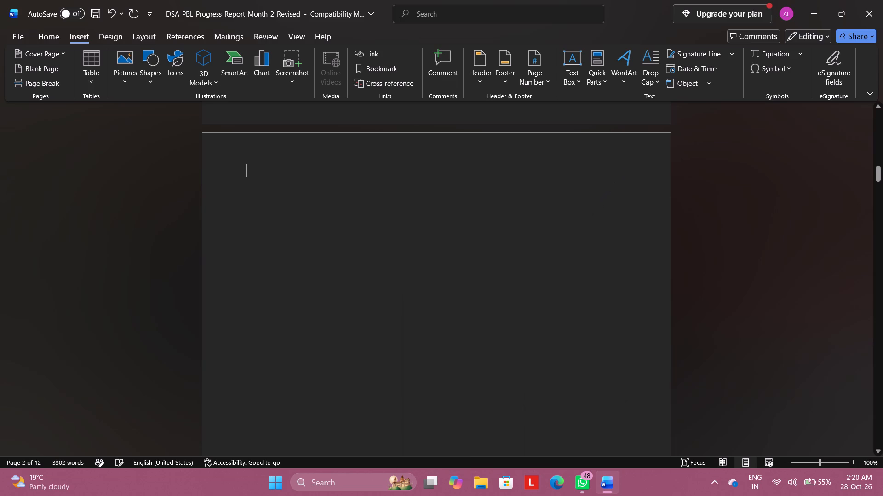
Remove the surplus blank page between the pasted Problem Statement section and the "2. Phase 1: Unit 1" heading.
key("BackSpace")
scroll(436, 353, "down", 5)
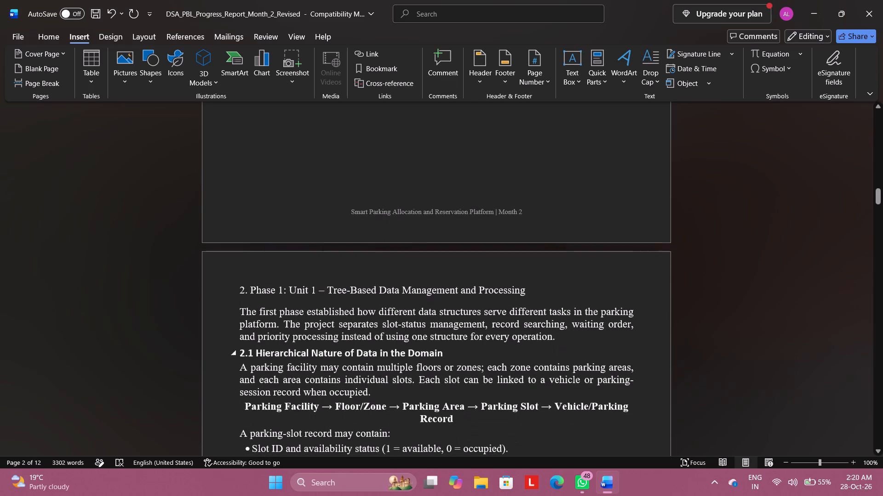
left_click(240, 289)
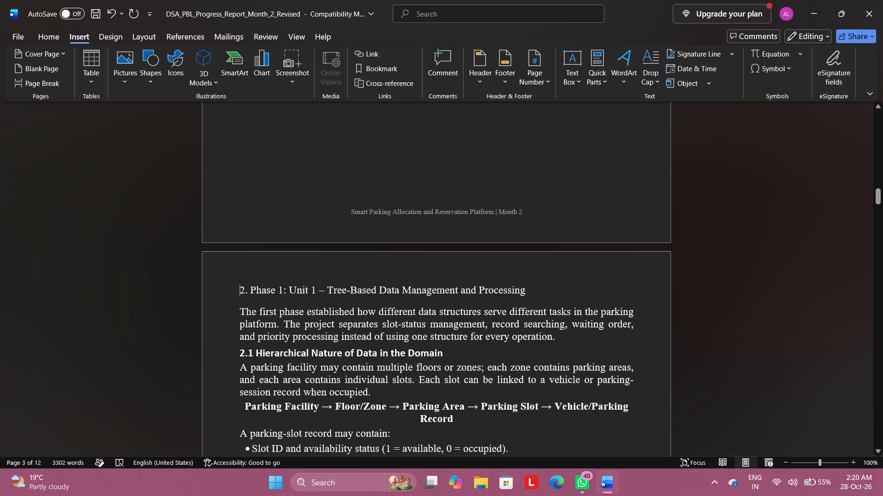
key("BackSpace")
Review the layout of the details table page, the Problem Statement page and the section 2 pages side by side.
scroll(350, 295, "up", 2)
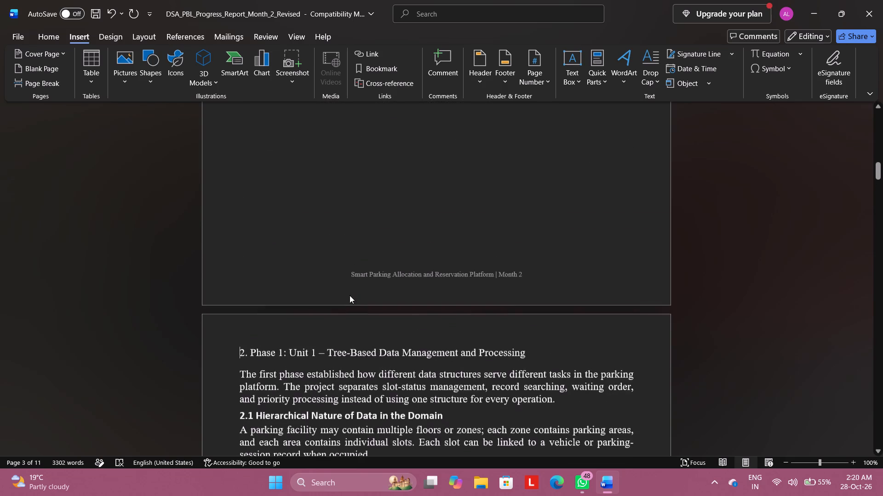
scroll(350, 295, "up", 4)
scroll(350, 295, "down", 3)
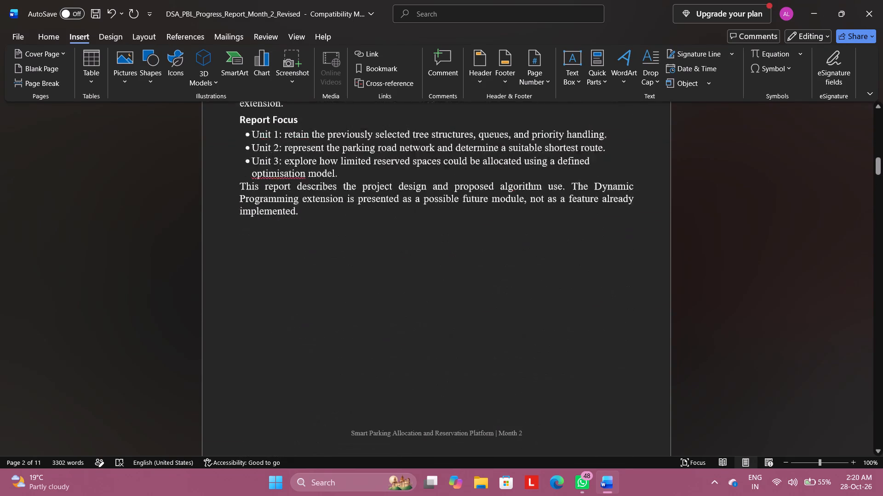
scroll(350, 295, "down", 4)
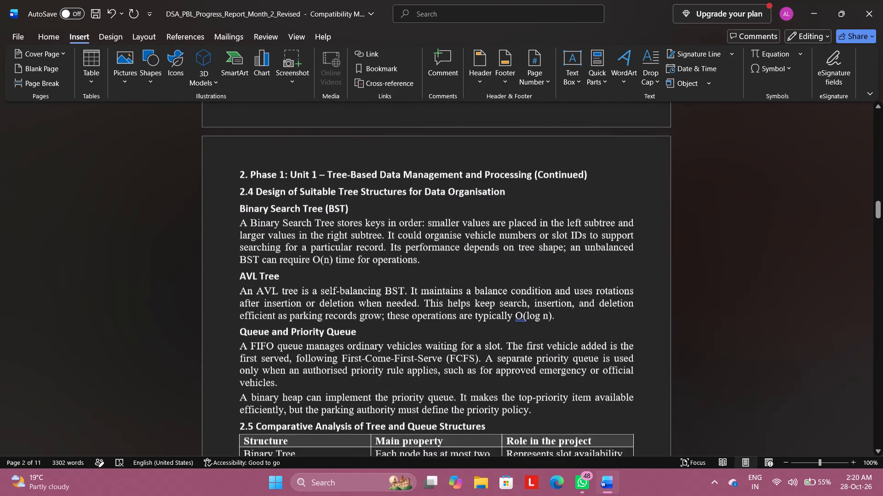
scroll(350, 295, "down", 1)
scroll(350, 295, "down", 3, "ctrl")
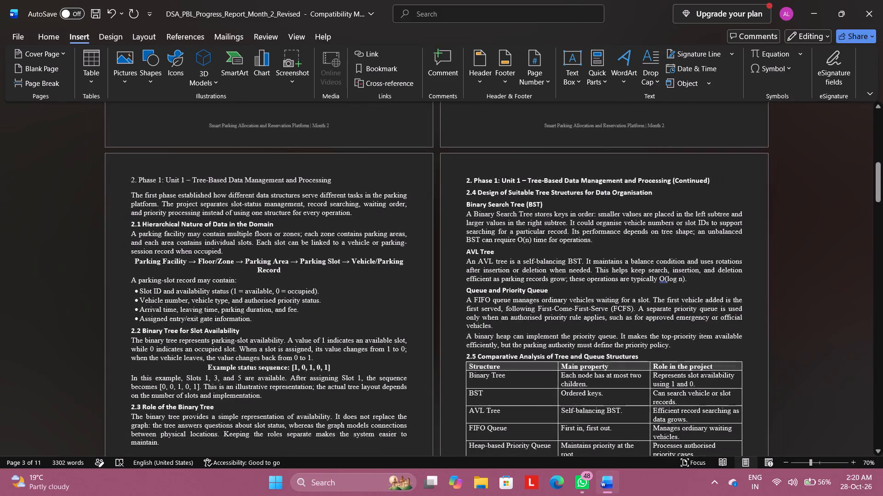
scroll(350, 295, "up", 1, "ctrl")
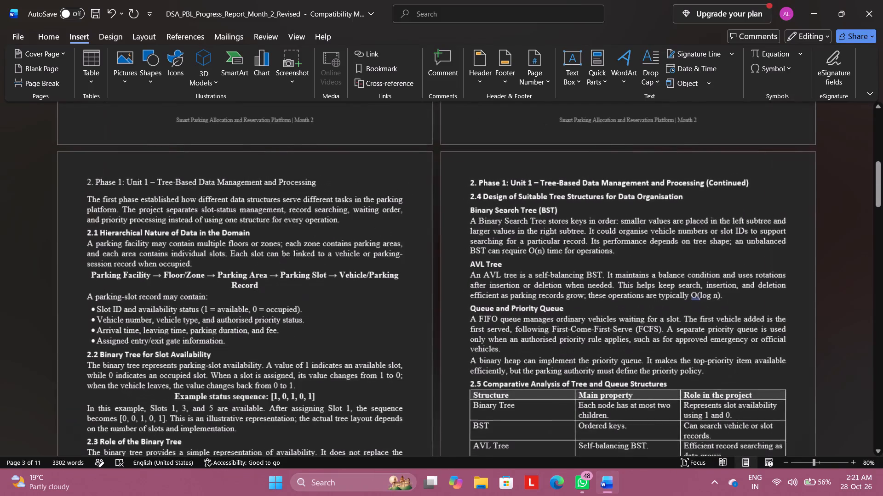
scroll(350, 295, "down", 3, "ctrl")
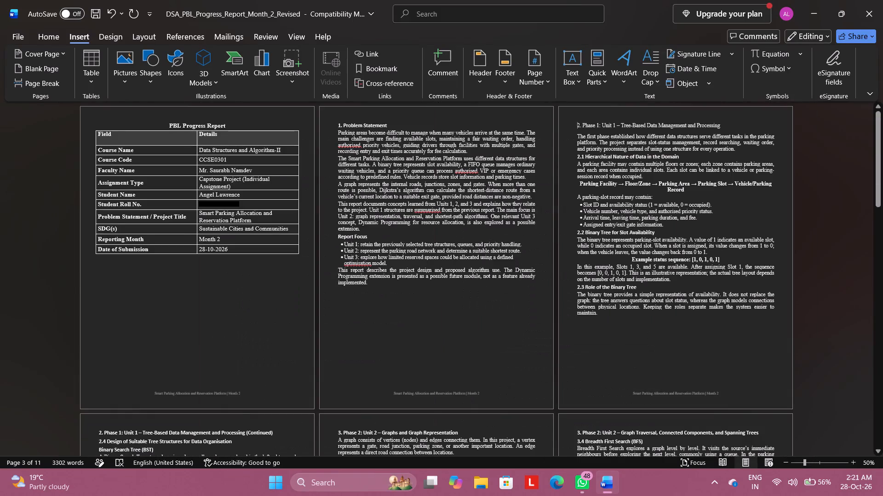
scroll(350, 295, "up", 1, "ctrl")
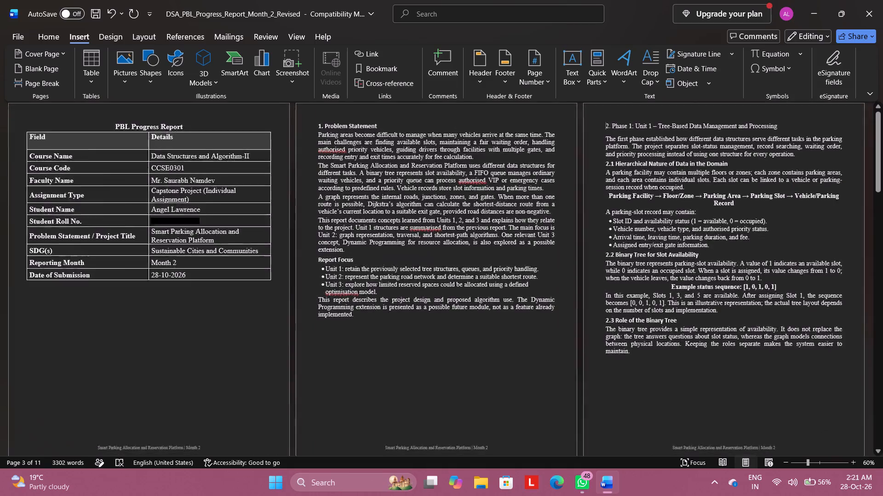
scroll(350, 295, "up", 1, "ctrl")
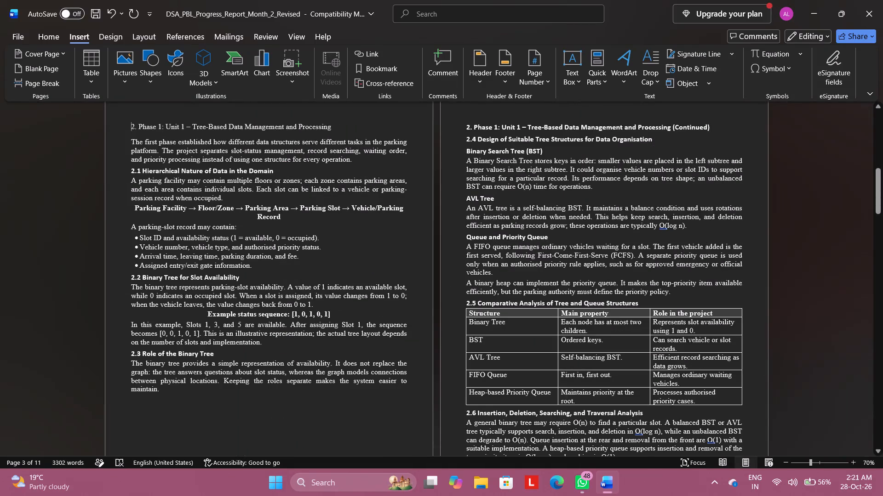
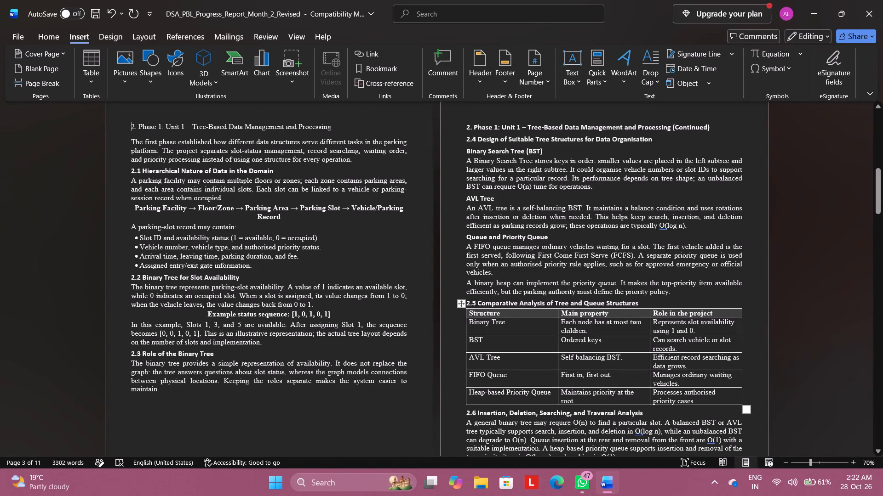
Review the pages from the details table through the section 2 and section 3 "Phase 2: Unit 2" content, checking layout and subsection order.
scroll(575, 252, "down", 1)
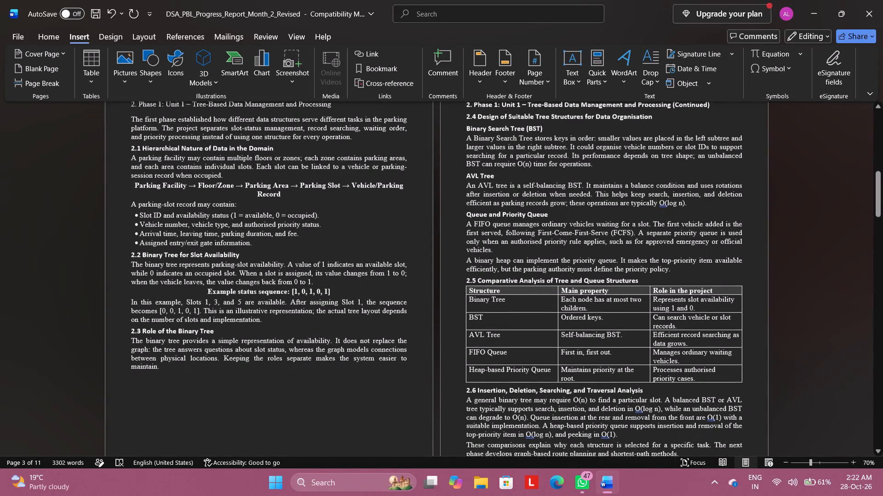
scroll(575, 252, "down", 1)
scroll(575, 252, "up", 2)
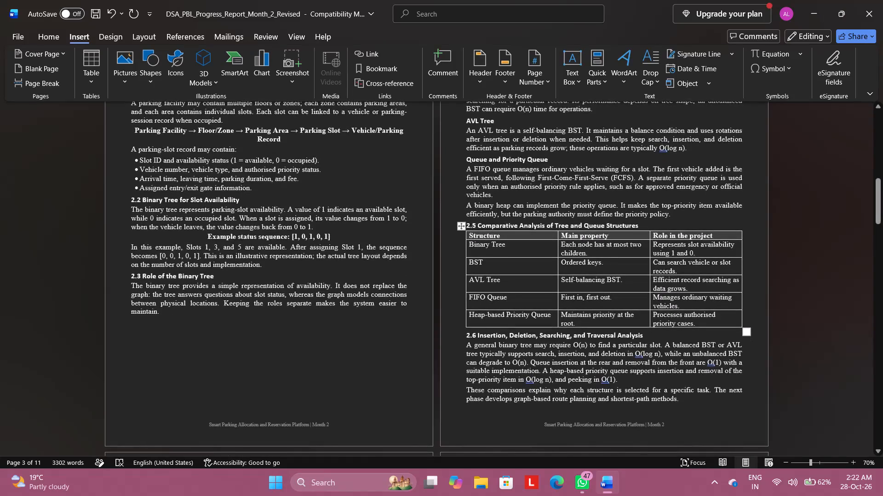
scroll(575, 252, "up", 2)
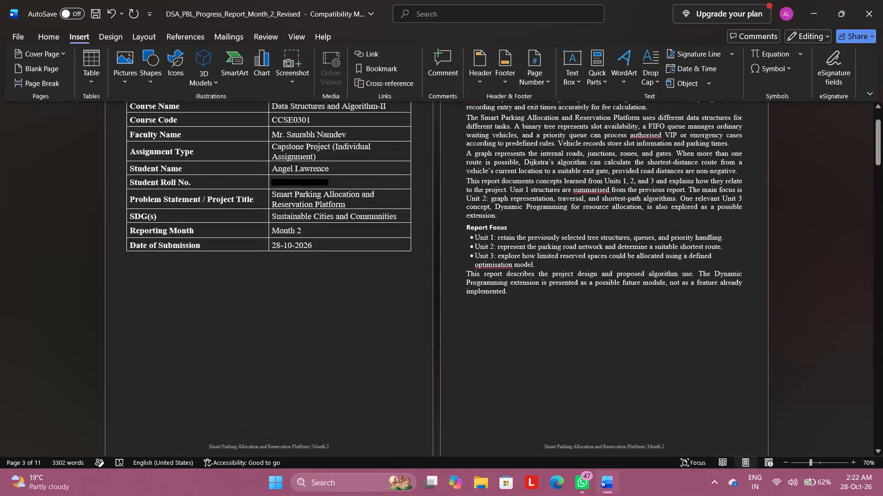
scroll(575, 252, "down", 1)
scroll(575, 252, "up", 1)
scroll(575, 252, "down", 3)
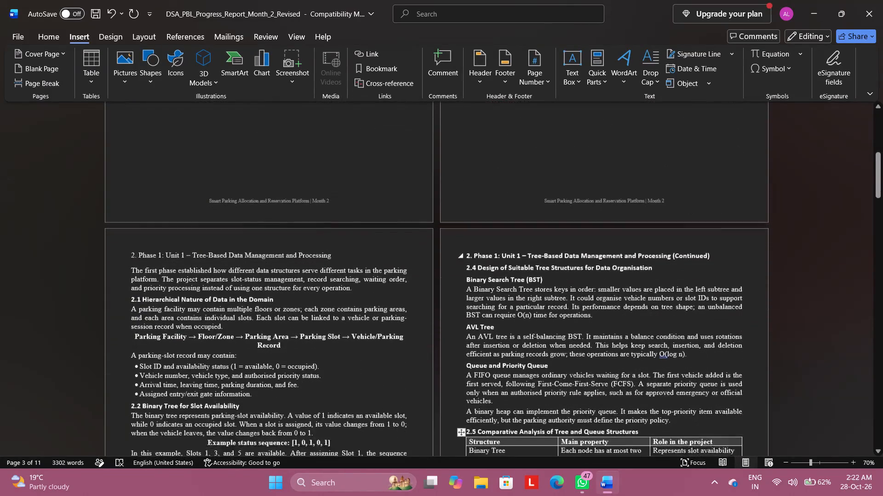
scroll(575, 252, "down", 1)
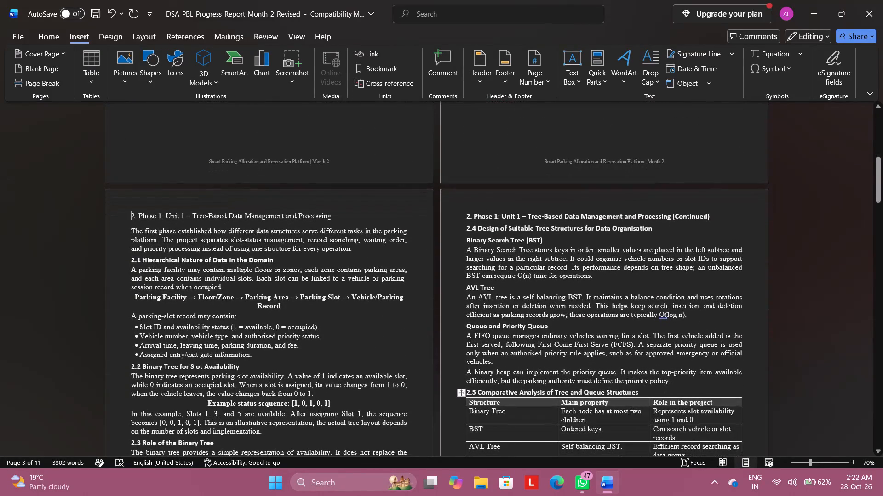
scroll(575, 252, "down", 4)
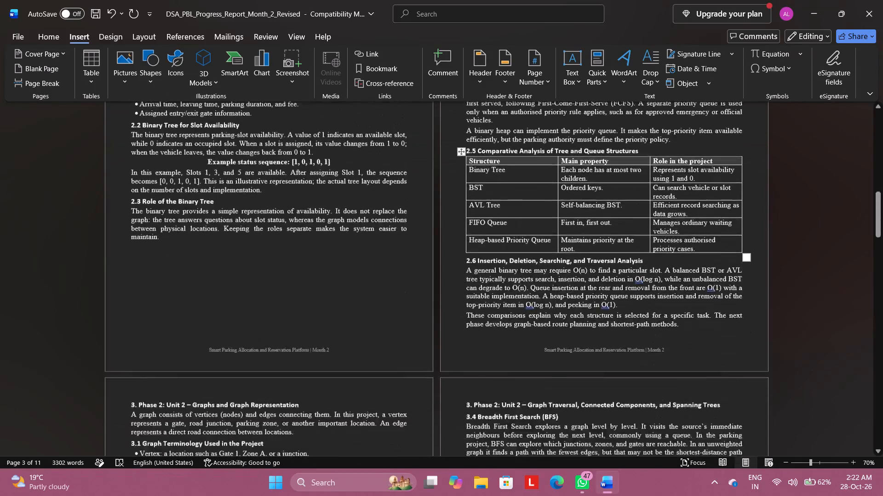
scroll(575, 252, "down", 4)
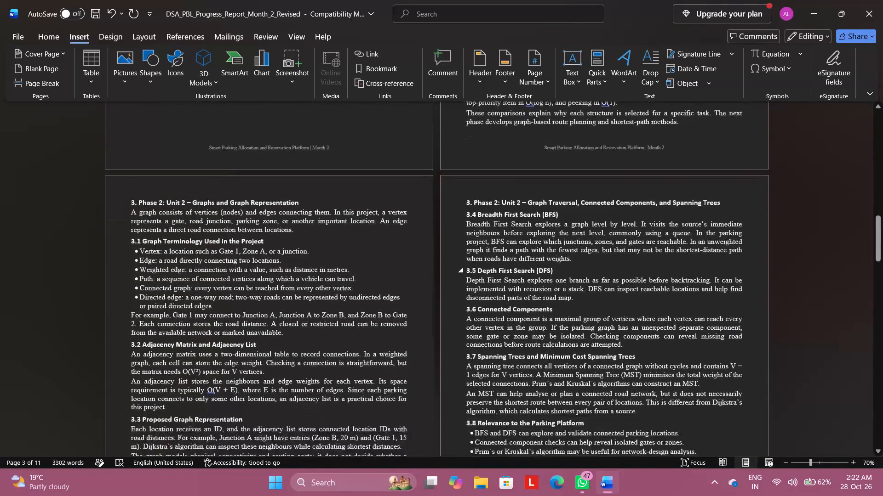
scroll(575, 252, "down", 1)
scroll(575, 252, "up", 2)
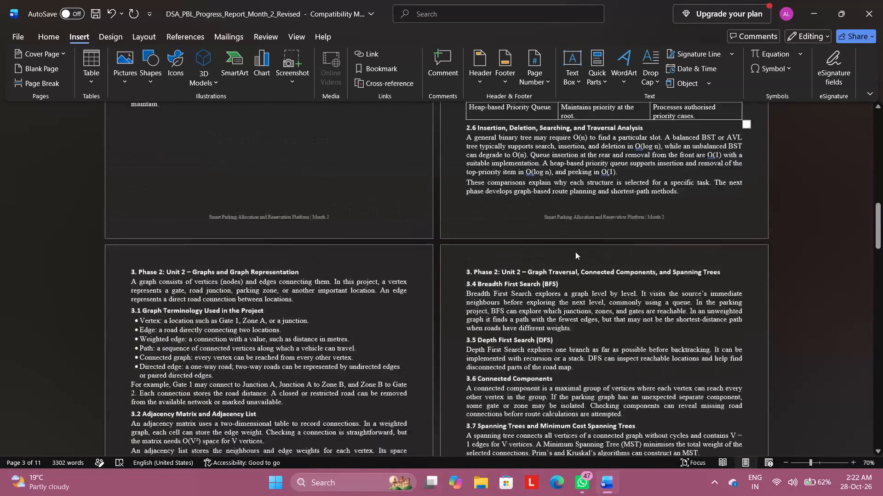
scroll(575, 252, "up", 4)
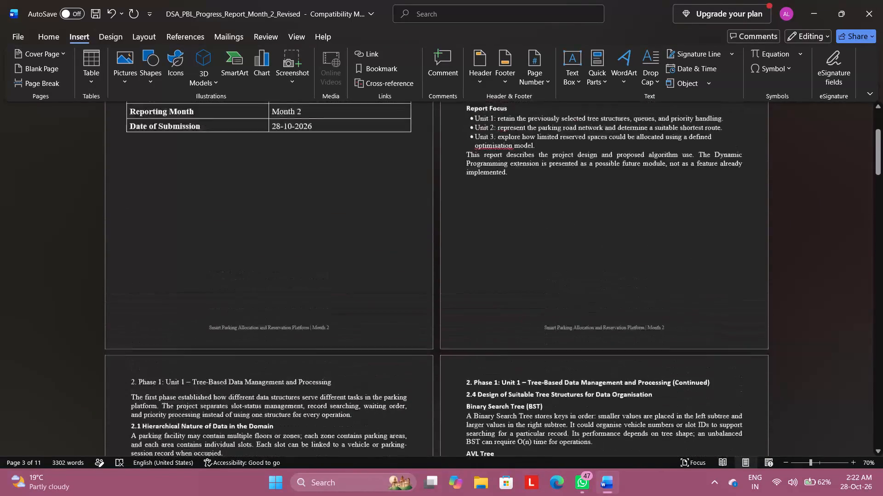
scroll(575, 252, "up", 1)
scroll(575, 252, "down", 5)
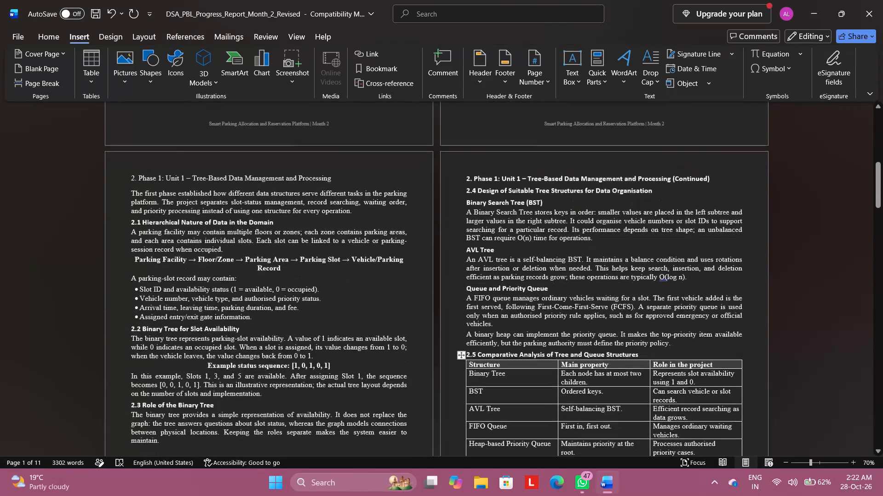
scroll(575, 252, "down", 1)
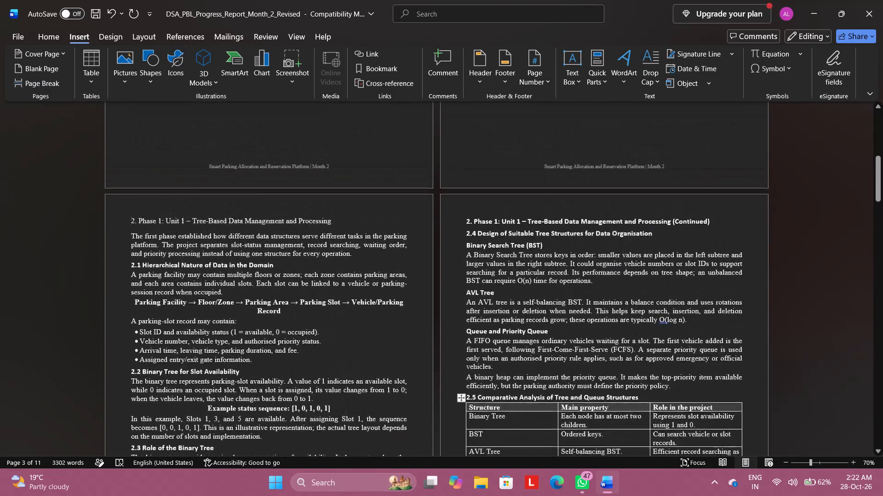
scroll(575, 252, "down", 2)
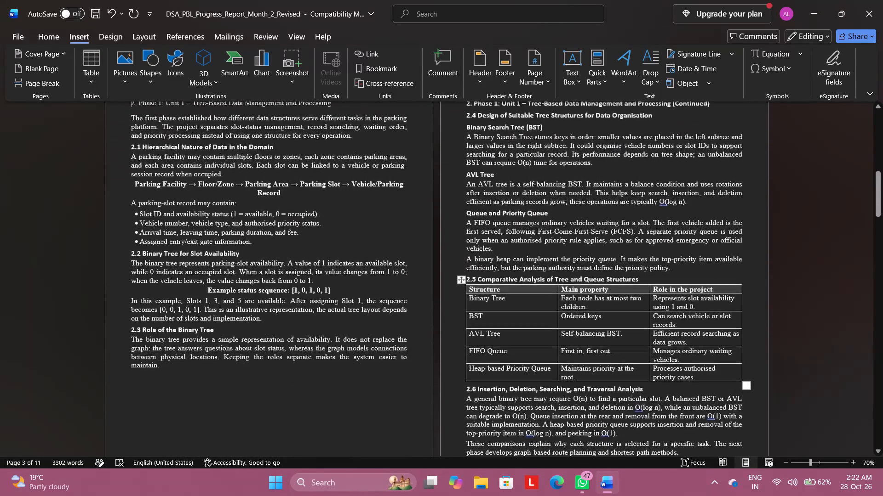
scroll(575, 252, "down", 2)
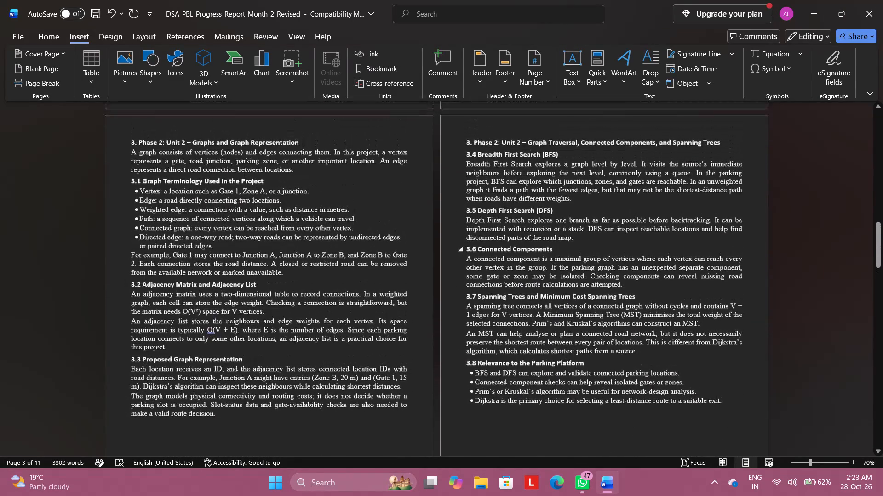
scroll(575, 252, "down", 1)
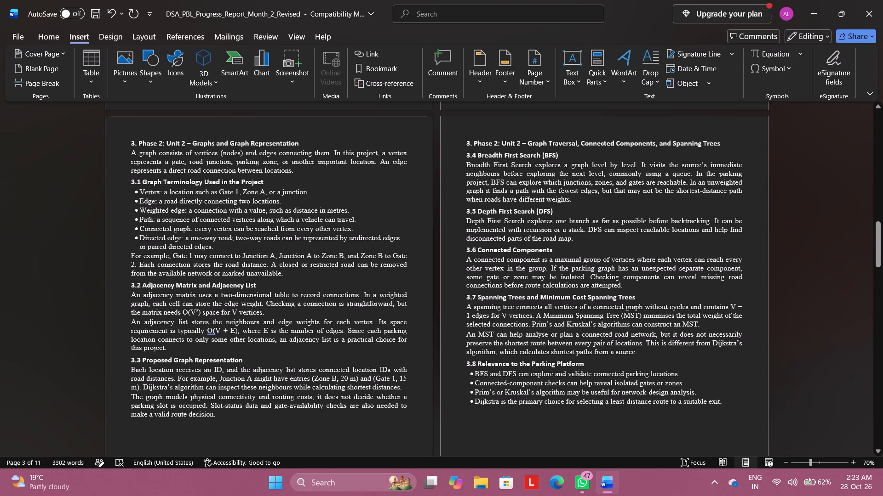
scroll(551, 334, "down", 4)
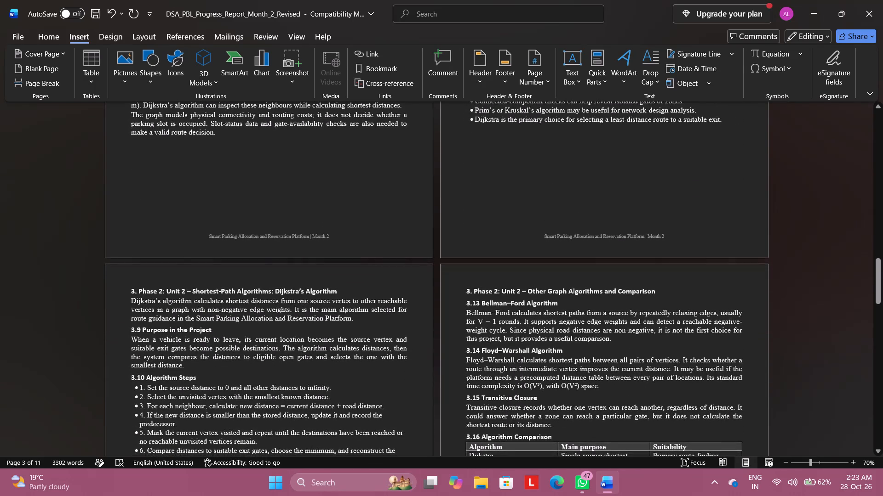
Delete the whole "Graph Traversal, Connected Components, and Spanning Trees" page of section 3, covering subsections 3.4 to 3.8.
scroll(551, 334, "up", 1)
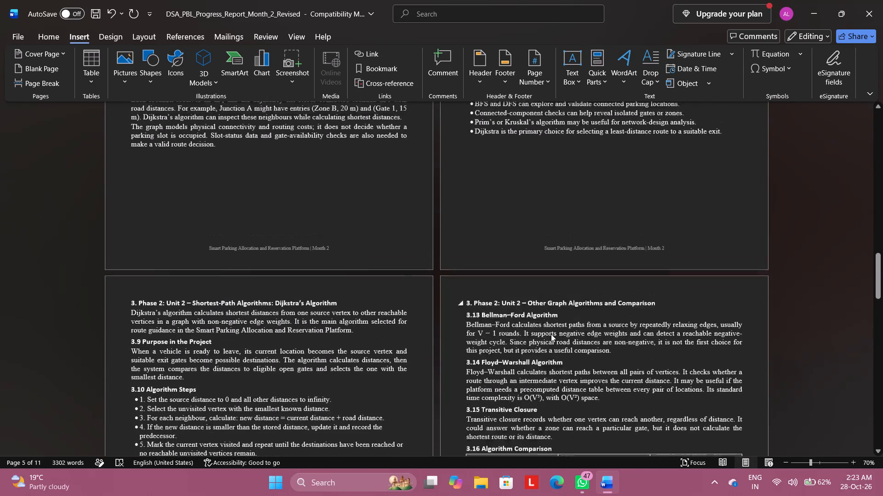
scroll(551, 334, "up", 4)
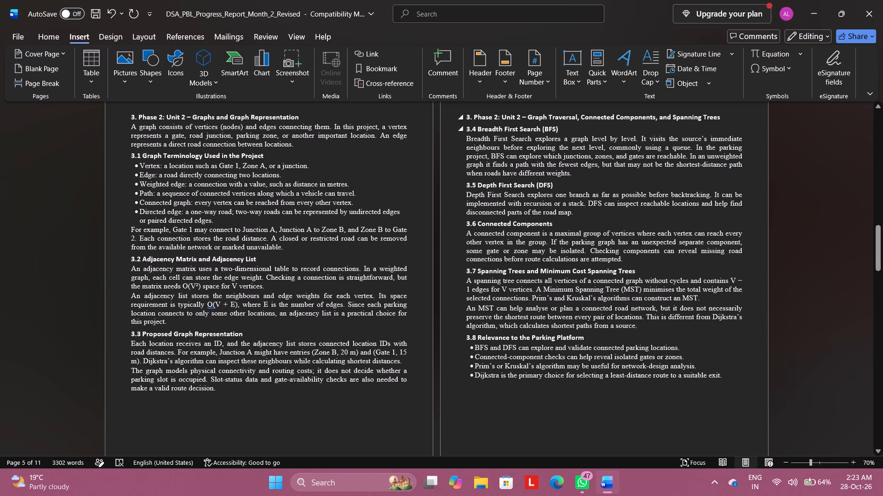
left_click_drag(465, 115, 619, 365)
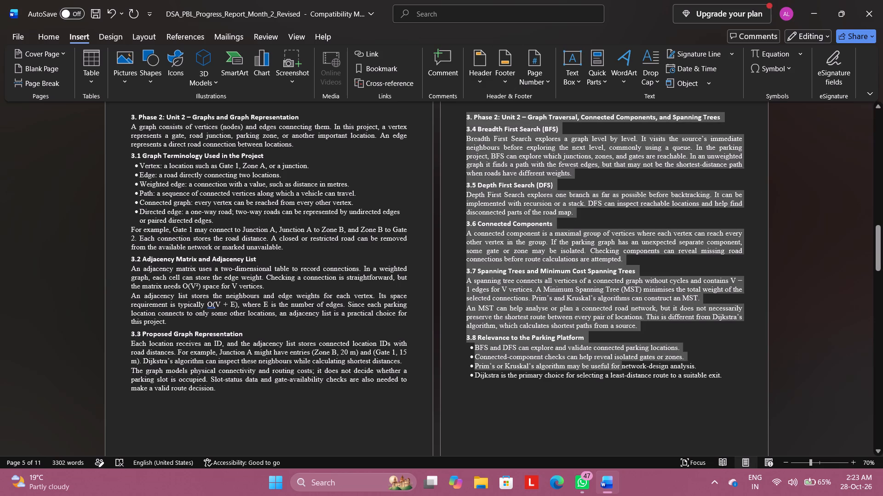
left_click_drag(619, 365, 718, 445)
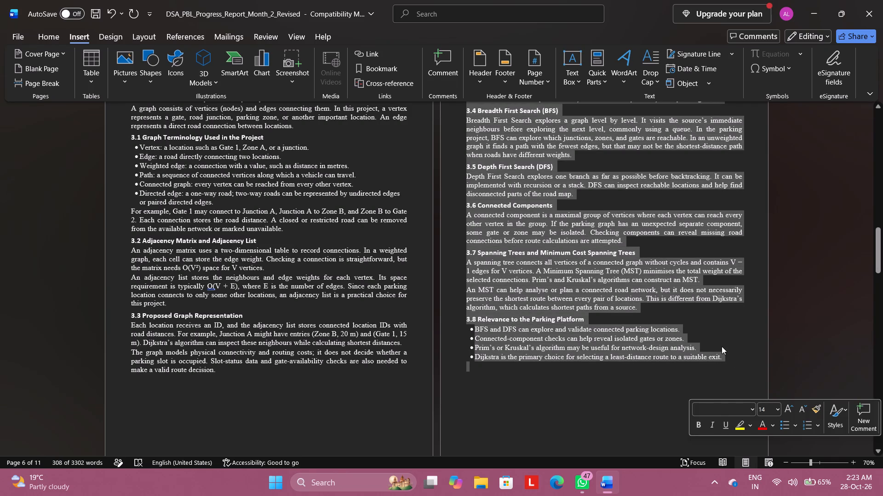
scroll(721, 344, "down", 1)
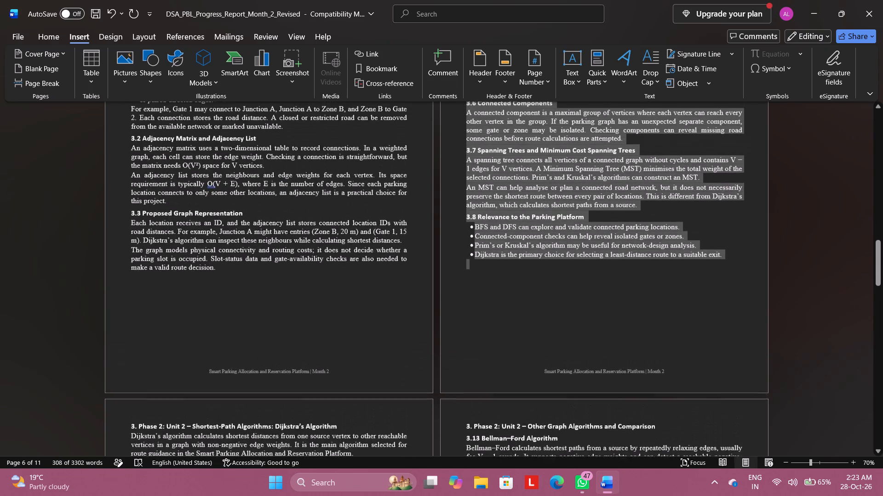
scroll(721, 344, "down", 1)
key("BackSpace")
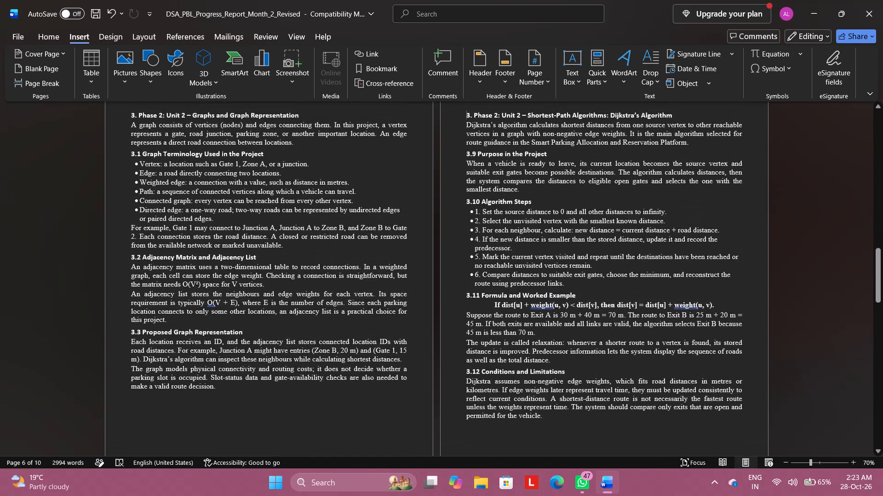
On the Dijkstra's Algorithm page, renumber the "Purpose in the Project" heading to 3.4 and "Algorithm Steps" to 3.5.
scroll(655, 361, "down", 2)
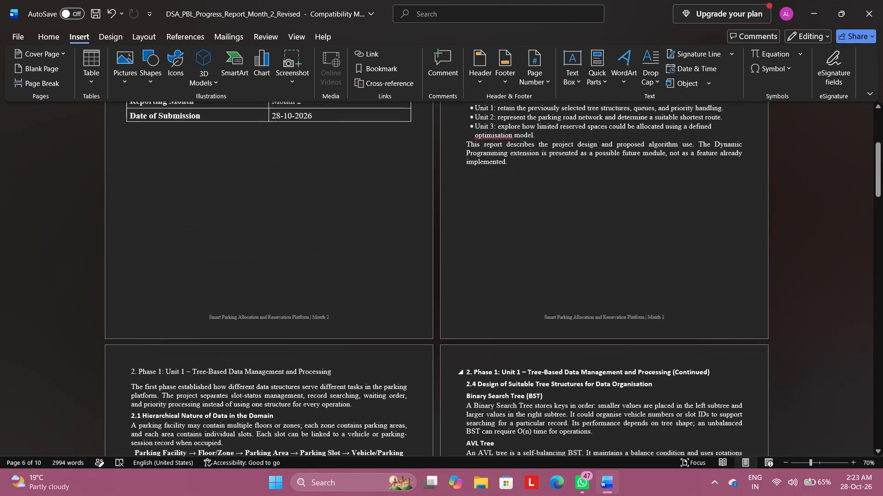
scroll(655, 361, "down", 8)
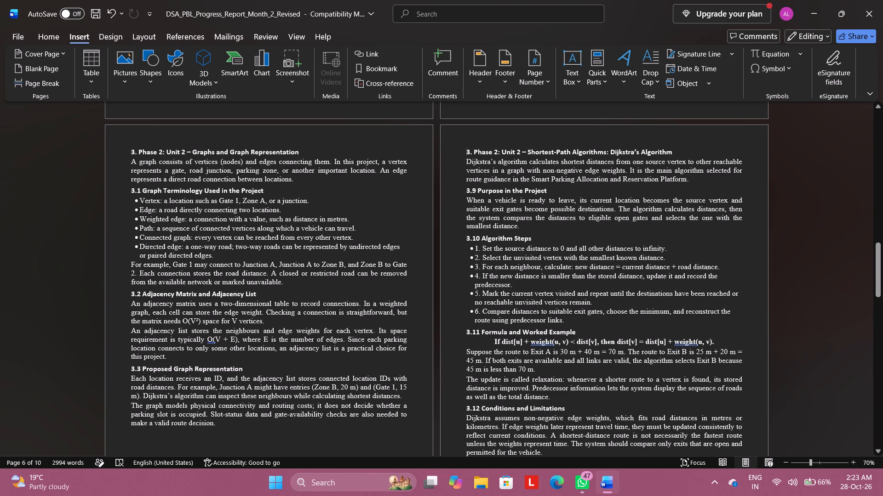
left_click(475, 190)
key("BackSpace")
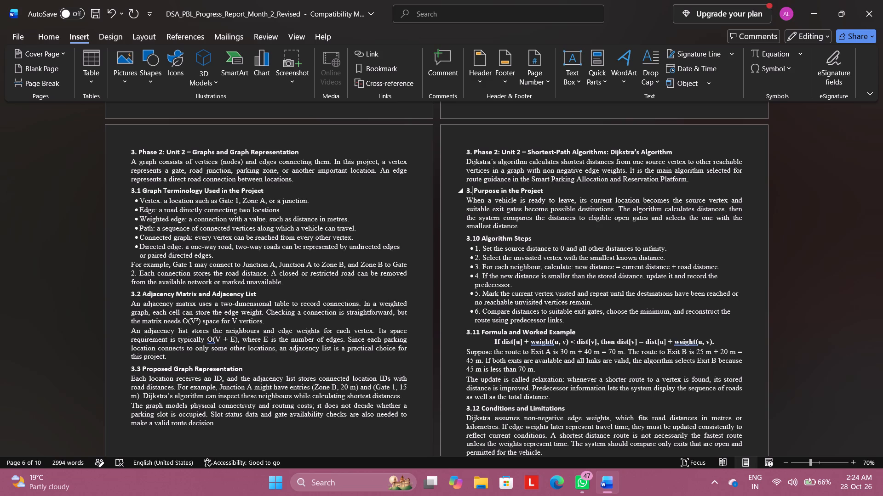
key("4")
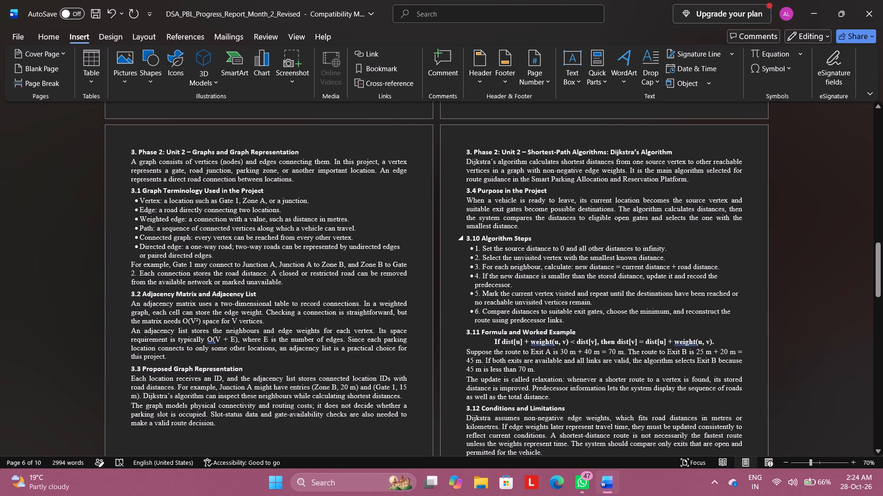
left_click(479, 237)
key("BackSpace")
key("BackSpace")
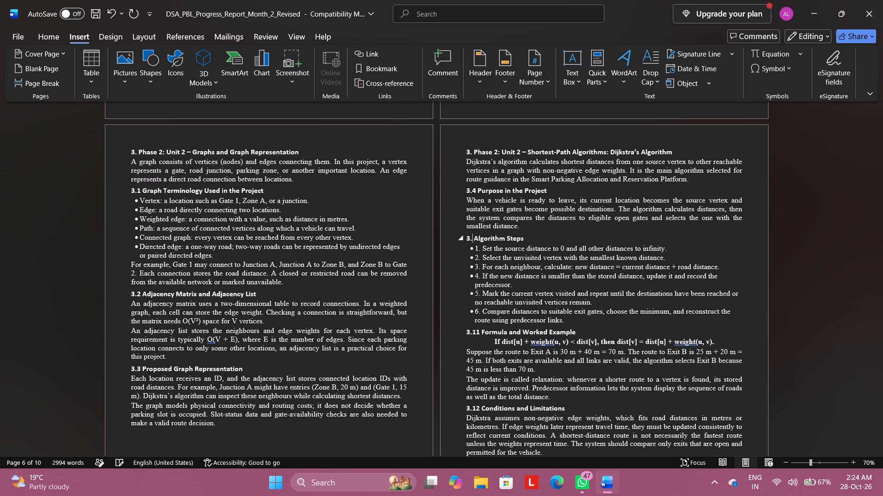
key("5")
Renumber the "Formula and Worked Example" heading to 3.6 and the "Conditions and Limitations" heading to 3.7.
scroll(479, 237, "down", 2)
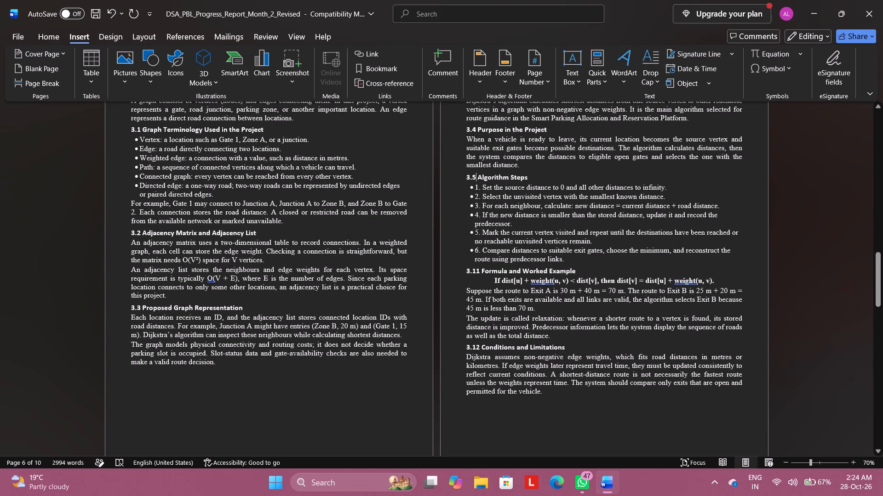
left_click(481, 273)
key("BackSpace")
key("BackSpace")
key("BackSpace")
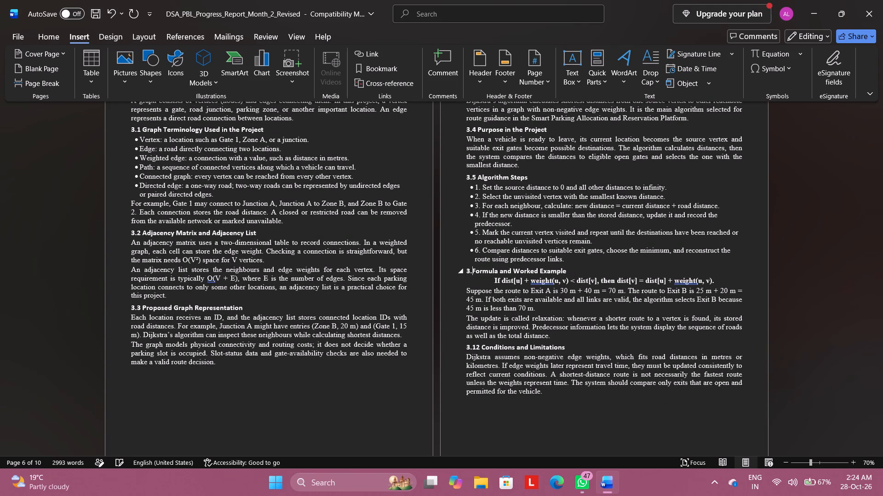
type("6")
key("space")
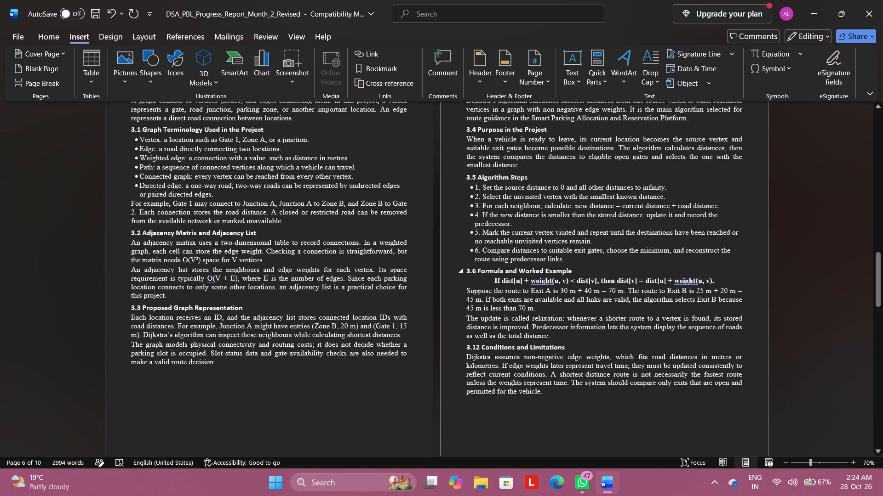
scroll(565, 265, "down", 3)
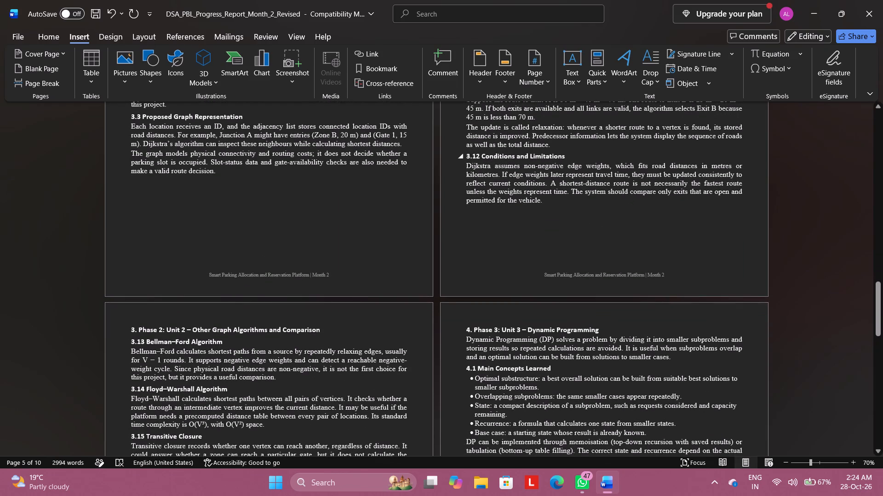
left_click(478, 154)
key("BackSpace")
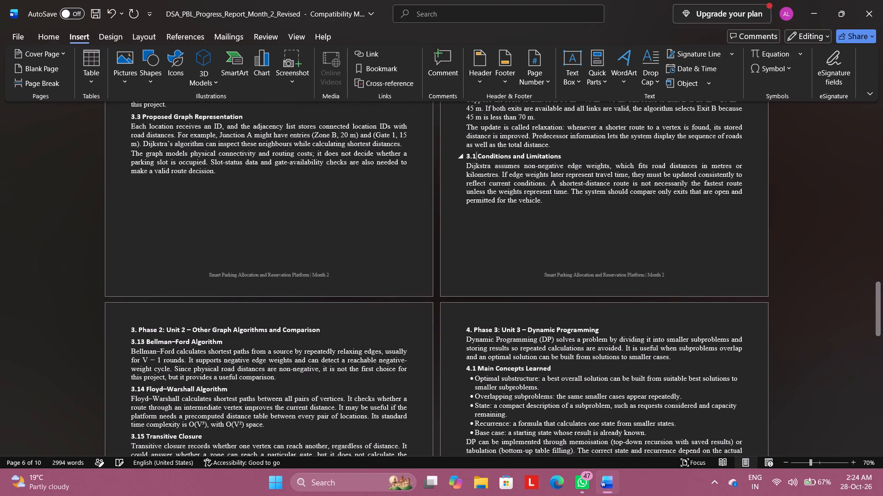
key("BackSpace")
key("7")
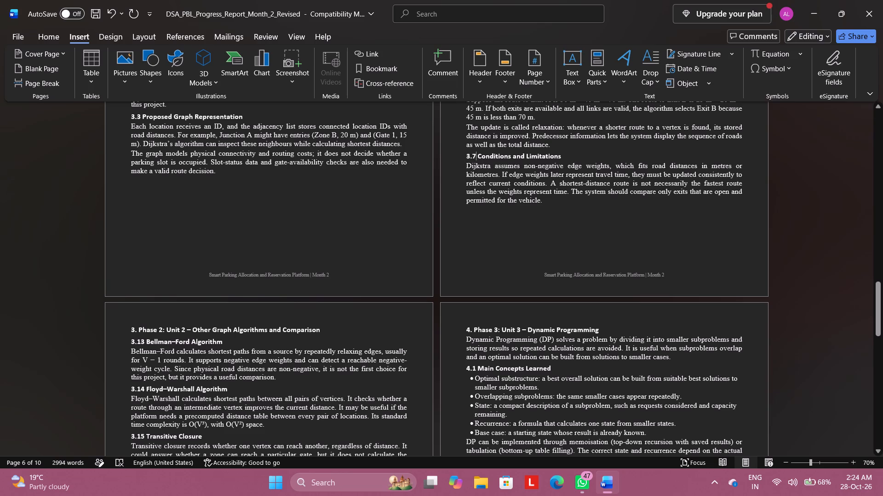
Review the section 3 and section 4 pages, checking the subsection numbering and which graph algorithm content remains after Dijkstra's Algorithm.
scroll(575, 250, "up", 2)
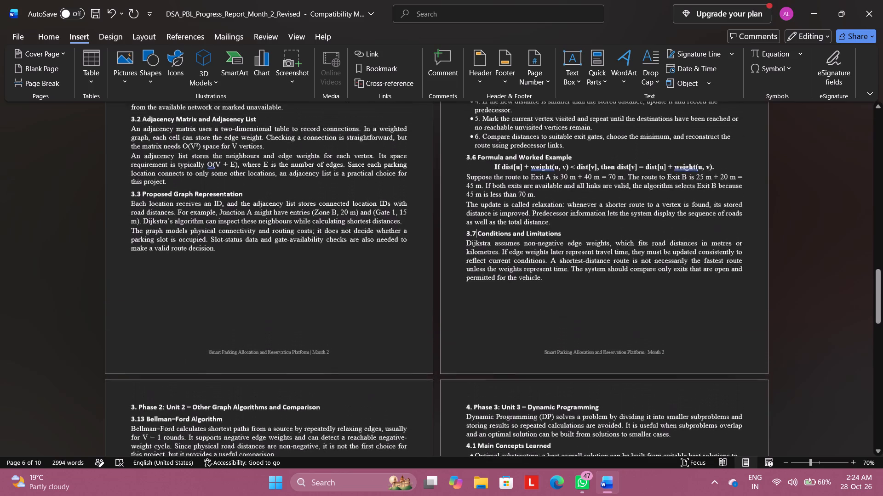
scroll(575, 250, "up", 1)
scroll(575, 250, "down", 1)
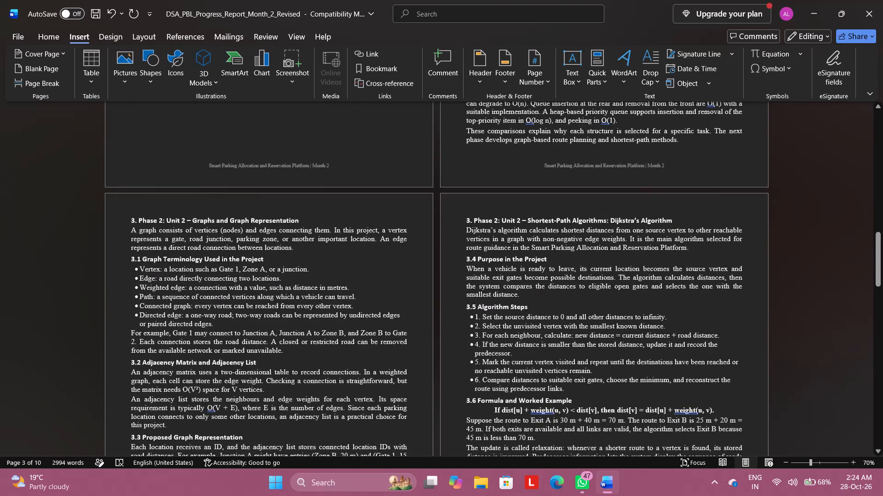
scroll(575, 250, "down", 1)
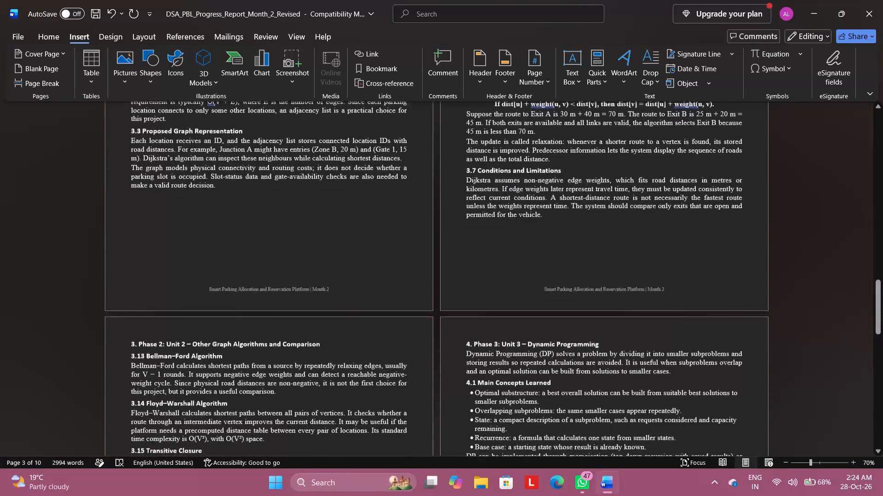
scroll(575, 250, "down", 2)
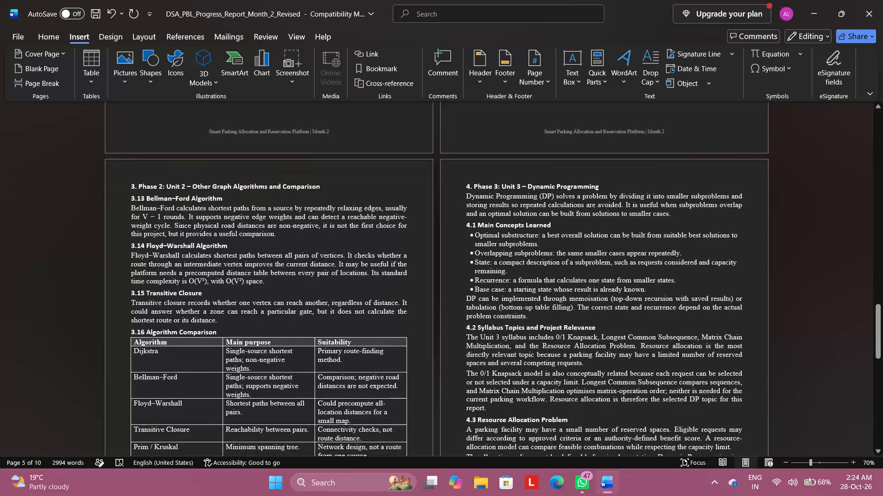
scroll(575, 250, "down", 2)
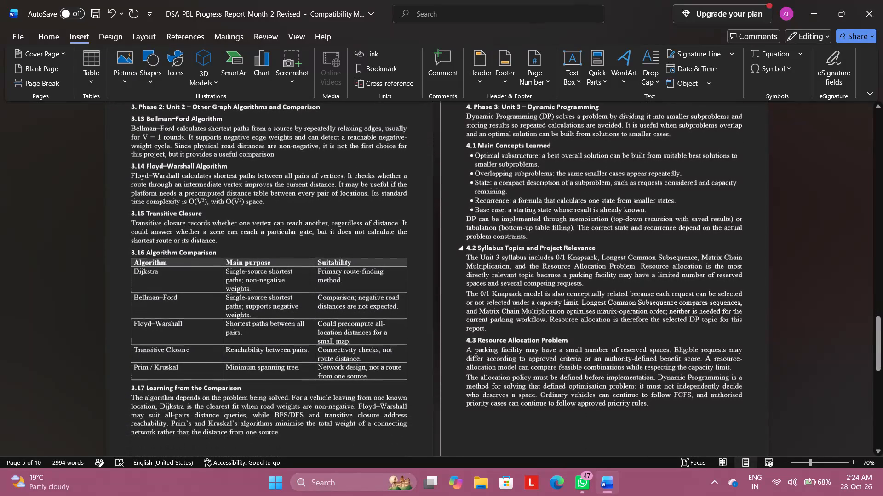
scroll(575, 250, "down", 1)
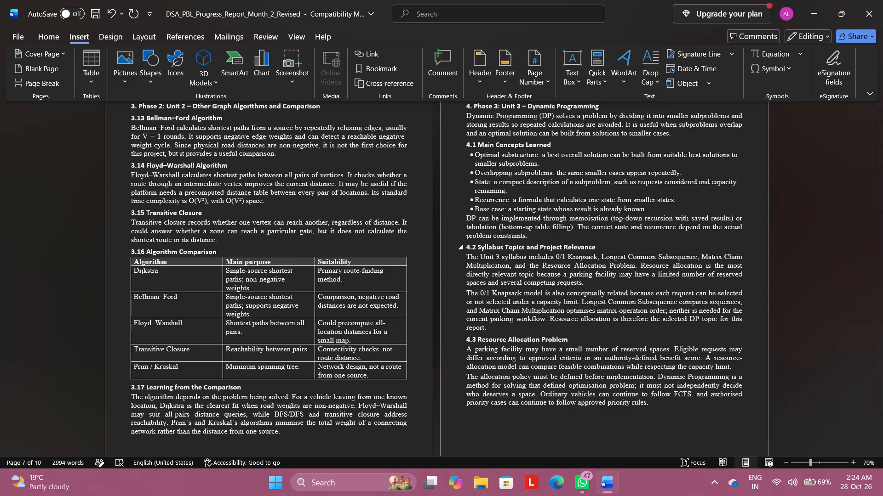
scroll(575, 250, "down", 1)
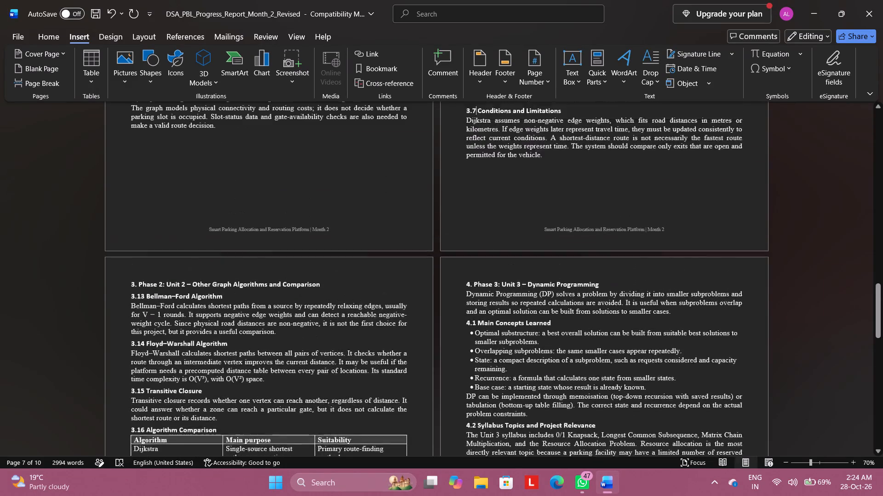
Delete the "Other Graph Algorithms and Comparison" heading of section 3 together with subsections 3.13 Bellman–Ford, 3.14 Floyd–Warshall and 3.15 Transitive Closure.
scroll(575, 250, "down", 1)
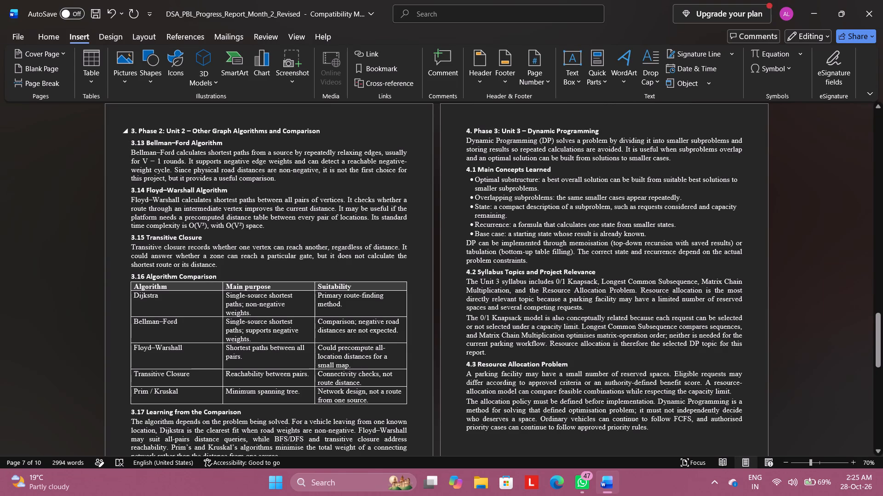
left_click_drag(131, 132, 211, 215)
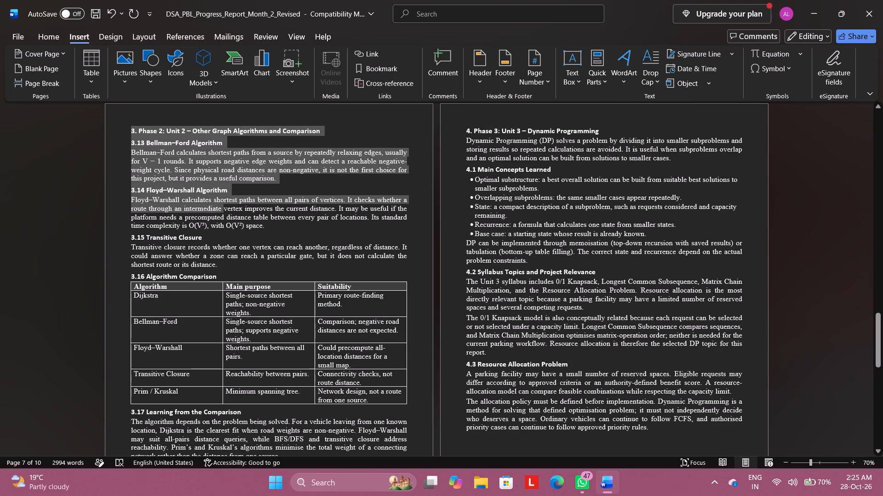
left_click_drag(211, 215, 263, 264)
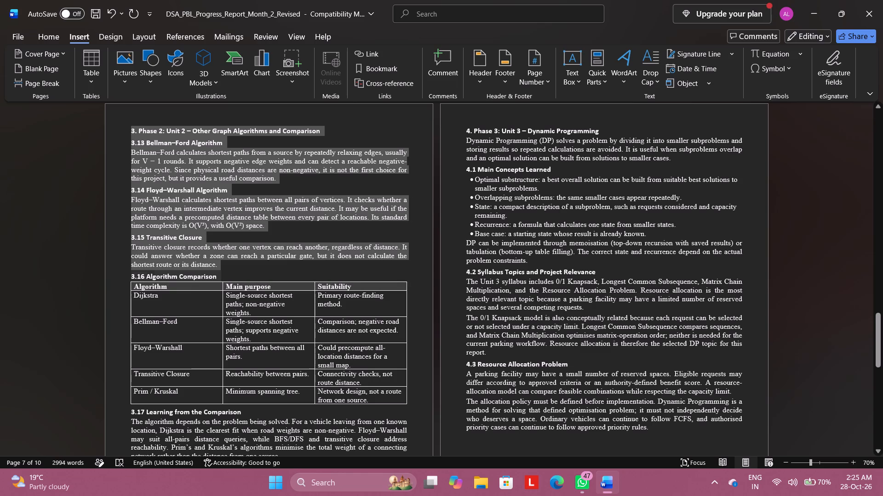
left_click_drag(263, 264, 261, 262)
key("BackSpace")
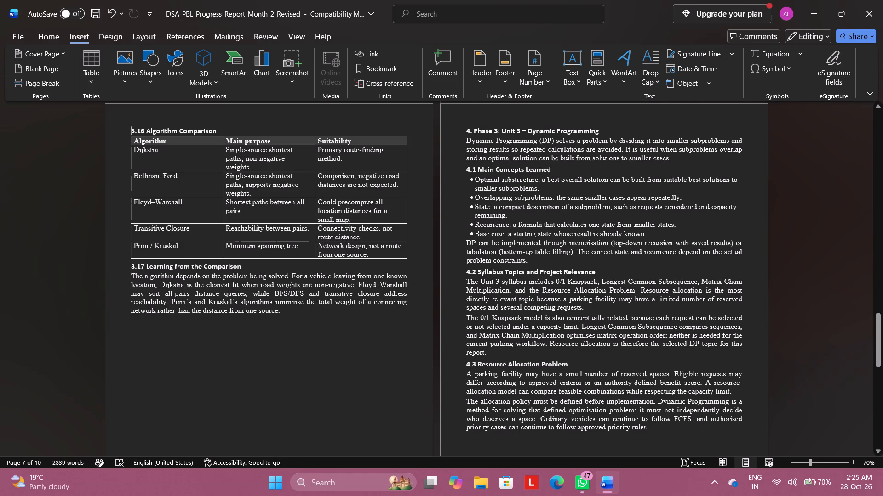
Renumber the "Algorithm Comparison" heading to 3.8.
scroll(401, 277, "up", 4)
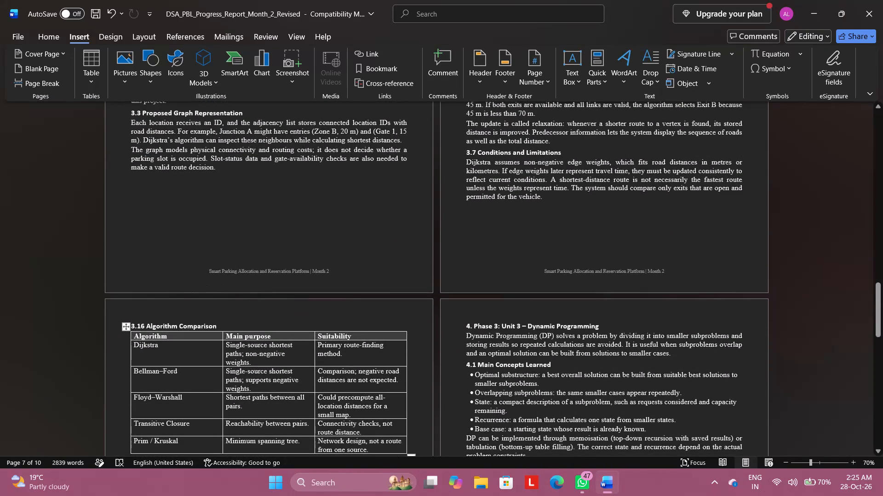
left_click(144, 327)
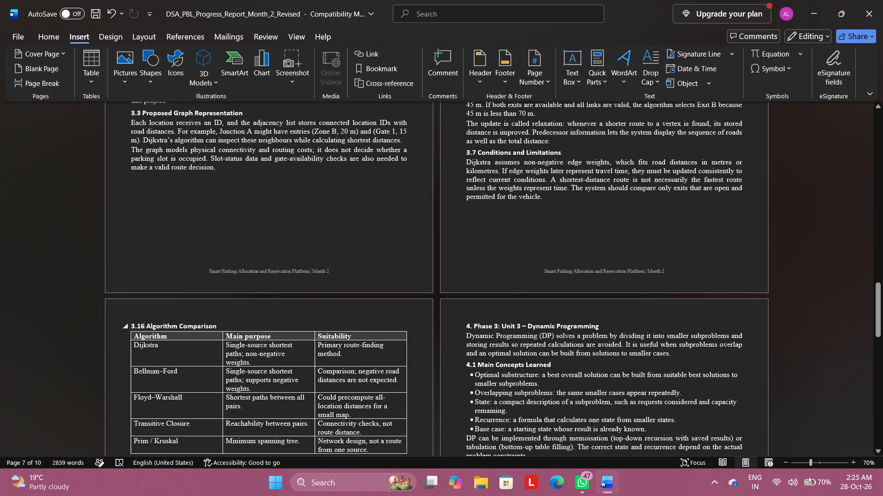
key("BackSpace")
key("BackSpace")
key("8")
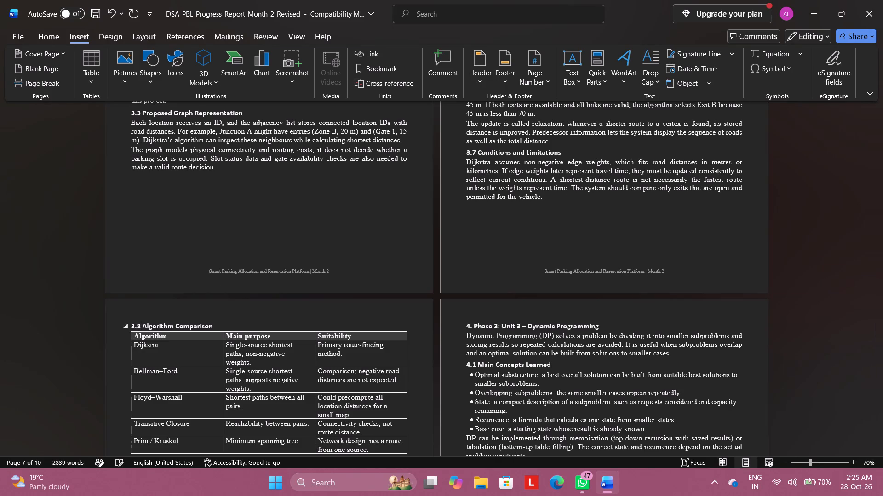
Review the rest of the report from the algorithm comparison page through sections 4 and 5, checking content and layout up to the conclusion.
scroll(144, 327, "down", 2)
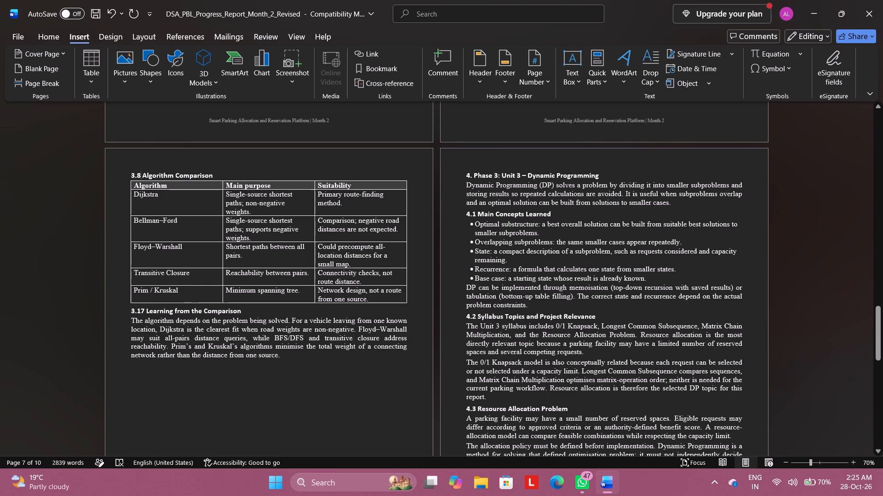
scroll(248, 362, "down", 1)
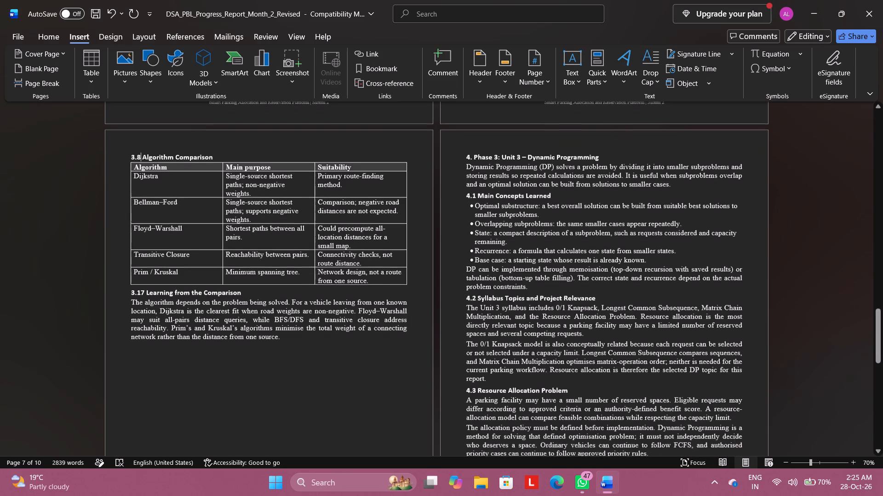
scroll(248, 362, "down", 1)
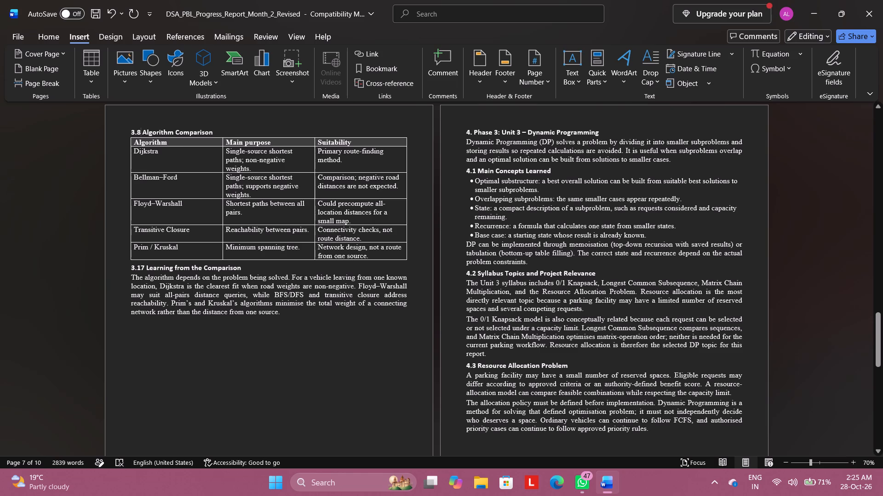
scroll(384, 387, "down", 11)
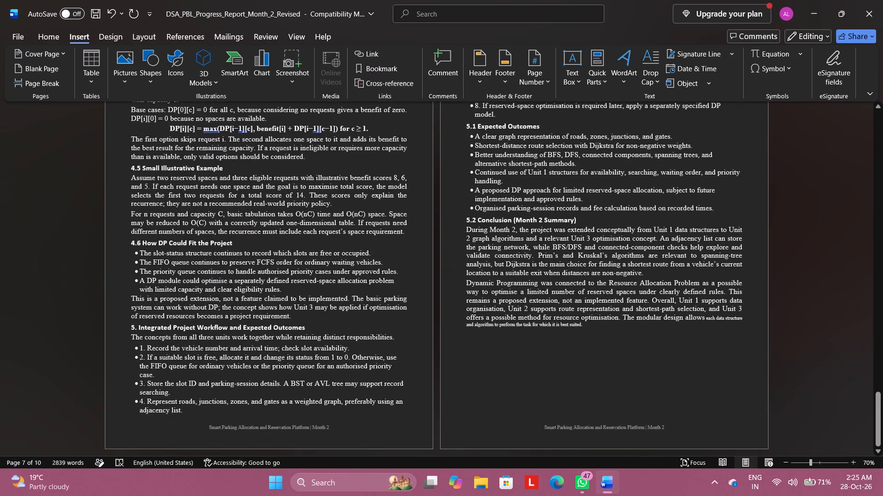
scroll(384, 387, "up", 3)
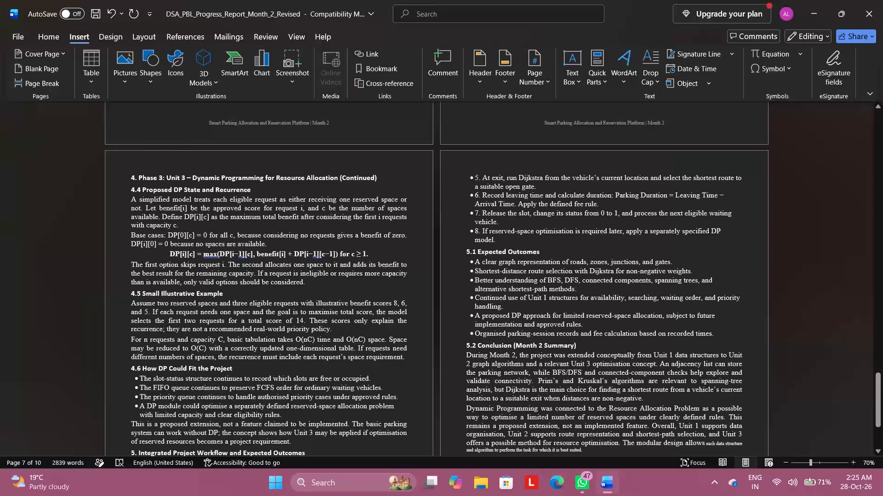
scroll(384, 387, "down", 2)
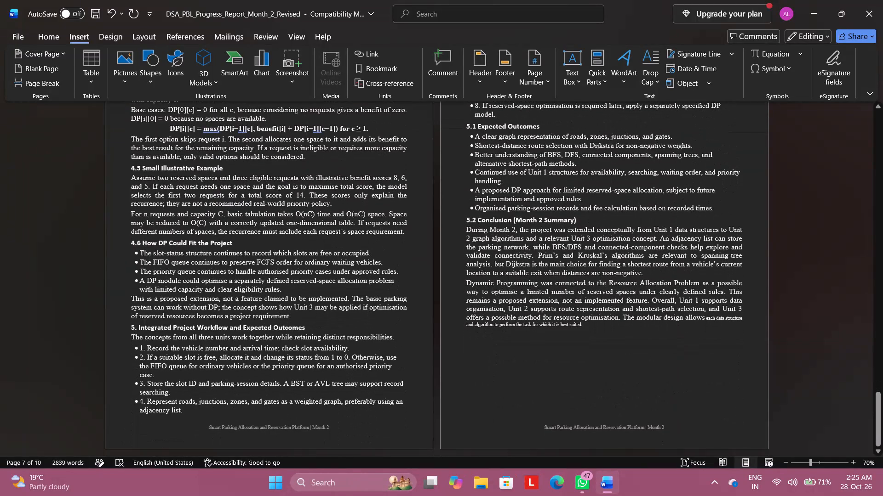
scroll(384, 387, "down", 1)
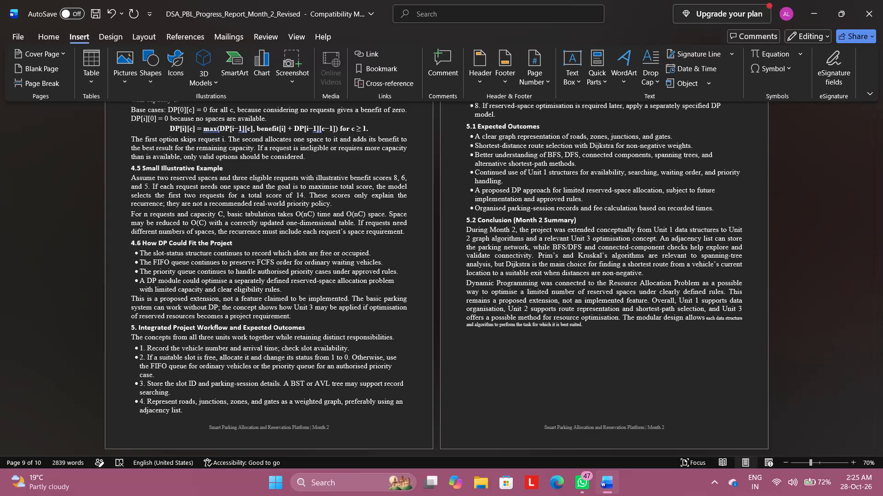
scroll(384, 387, "down", 11)
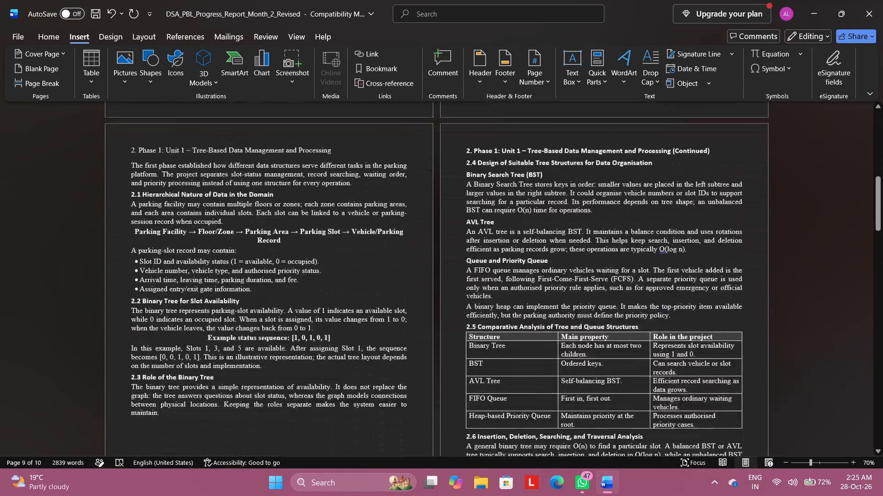
scroll(384, 387, "down", 9)
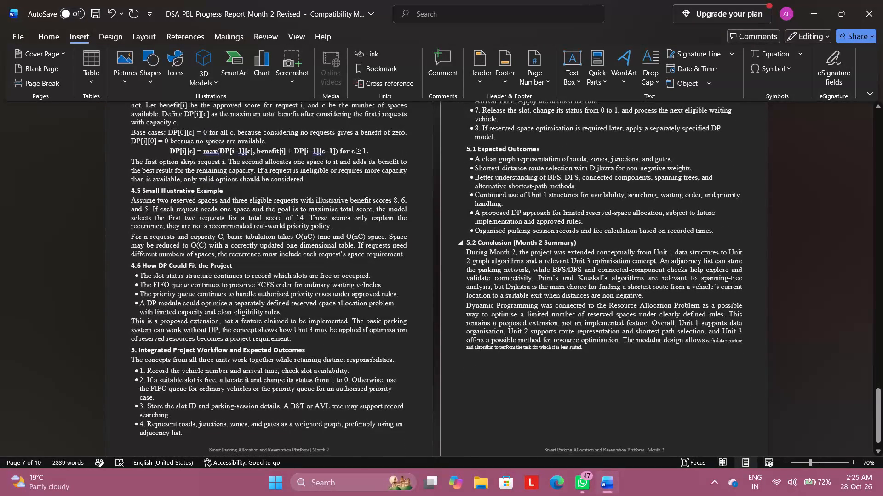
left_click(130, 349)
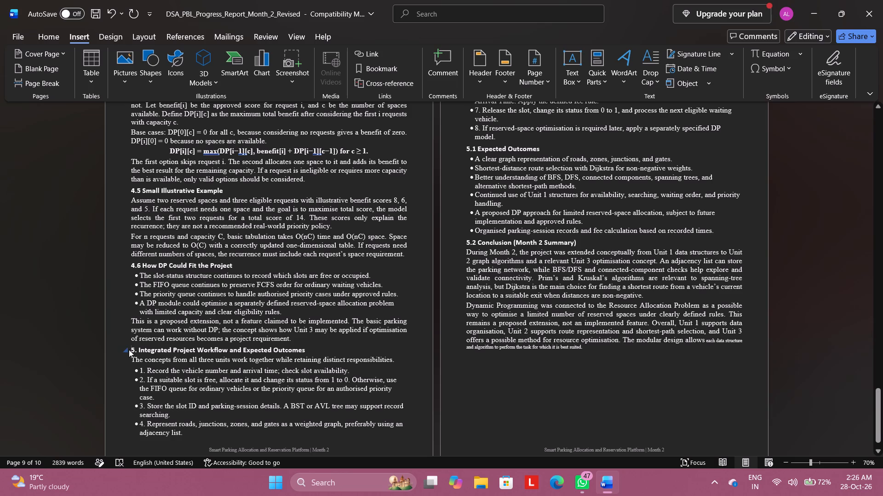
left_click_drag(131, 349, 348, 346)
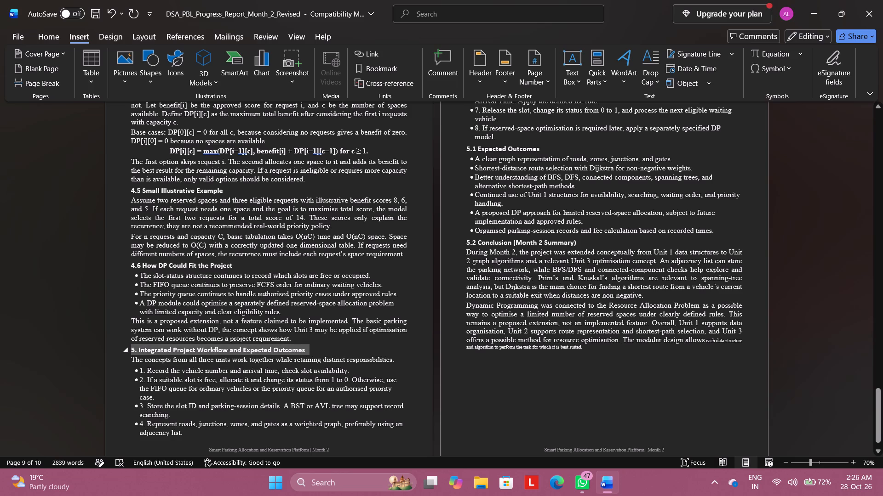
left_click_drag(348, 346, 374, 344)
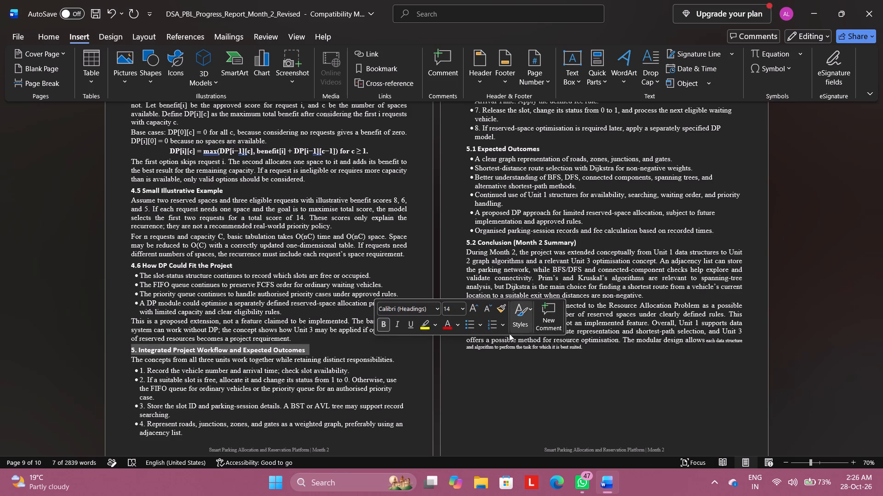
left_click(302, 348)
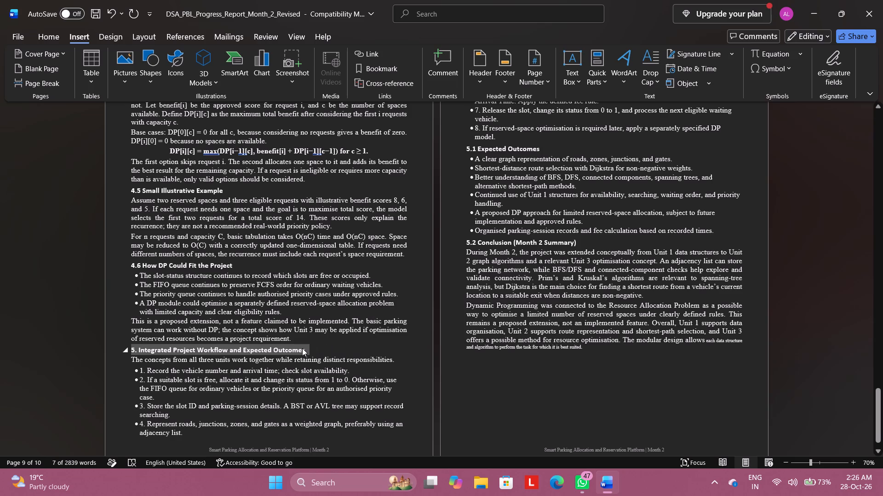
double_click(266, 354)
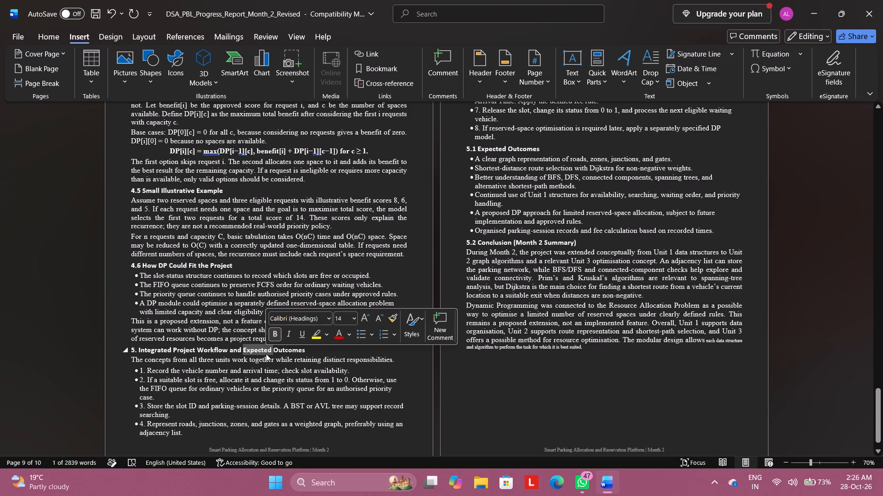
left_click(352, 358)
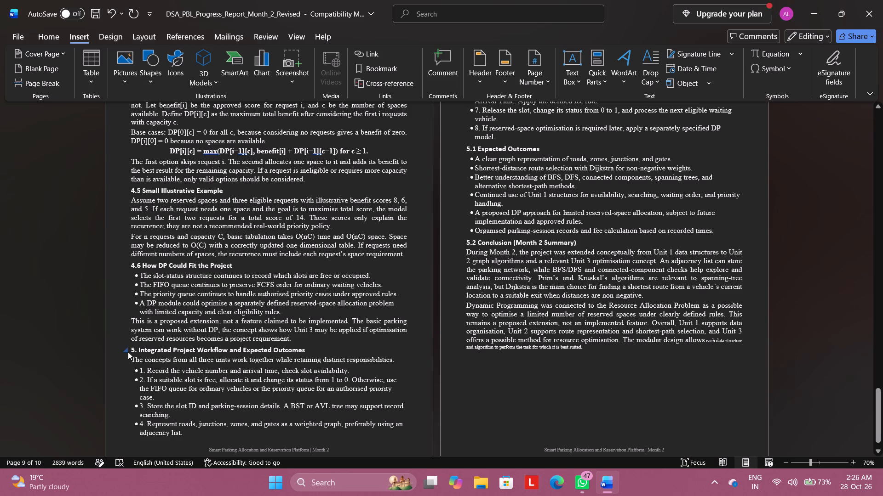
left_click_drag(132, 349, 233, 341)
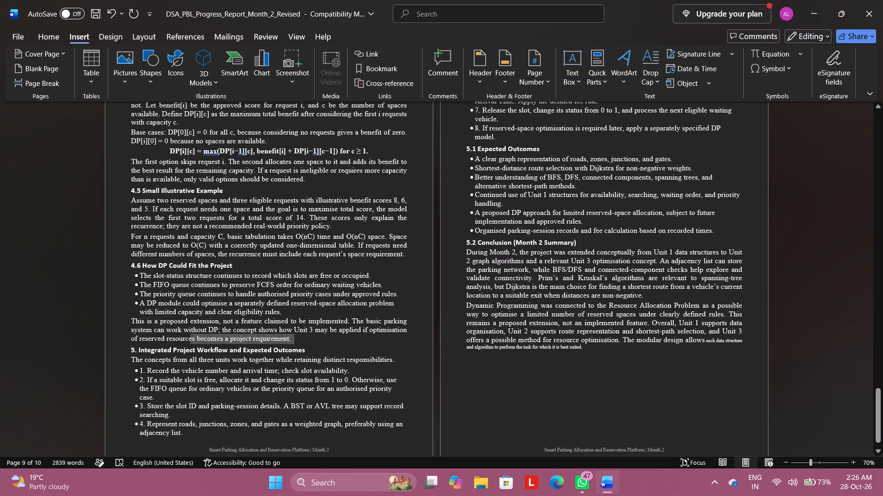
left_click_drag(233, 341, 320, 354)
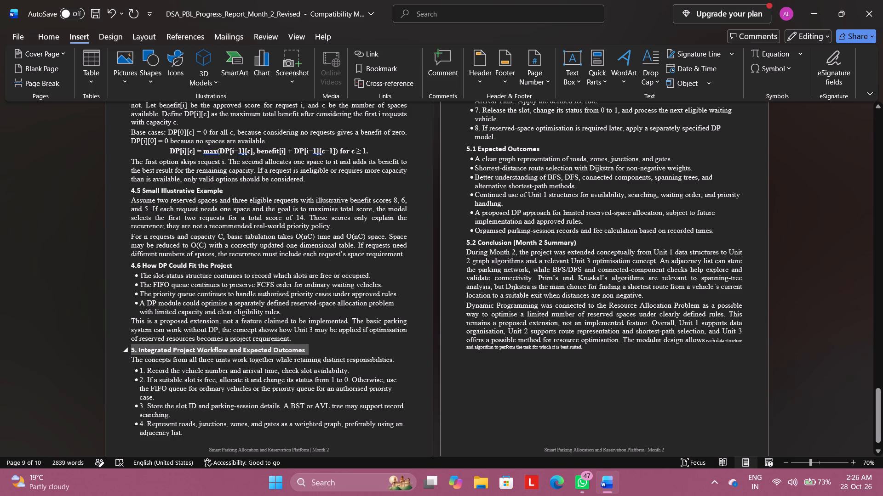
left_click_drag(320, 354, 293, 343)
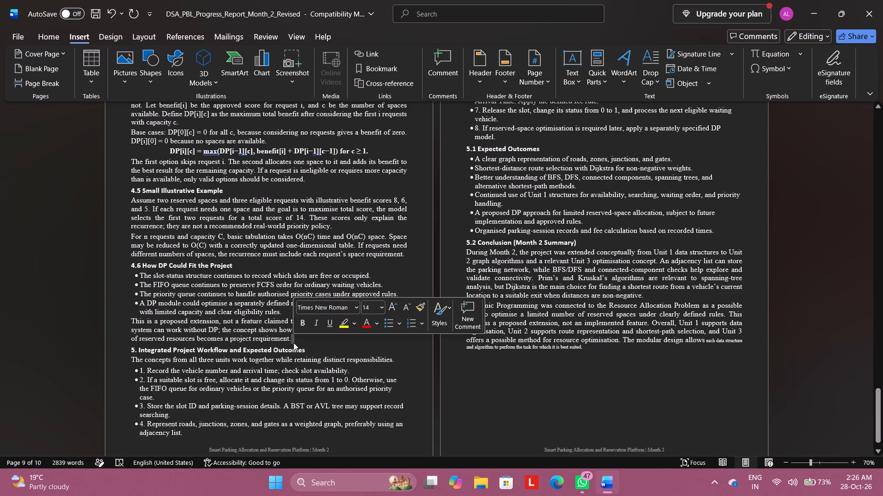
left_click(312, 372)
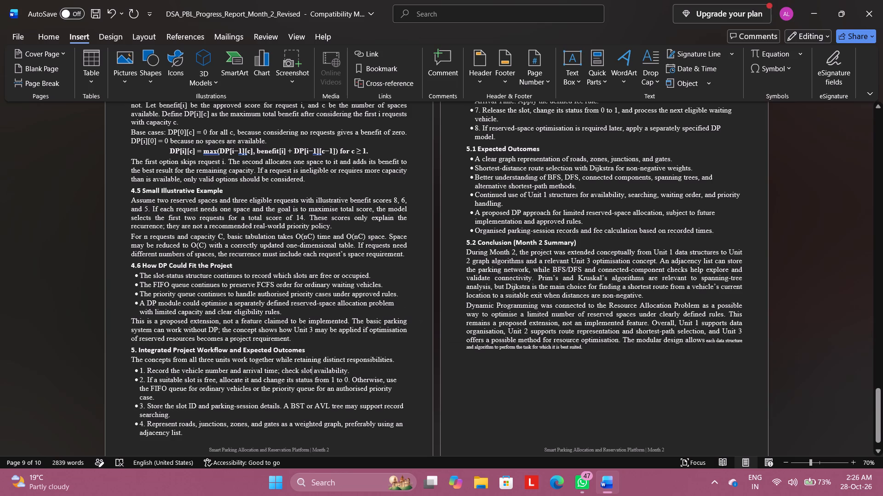
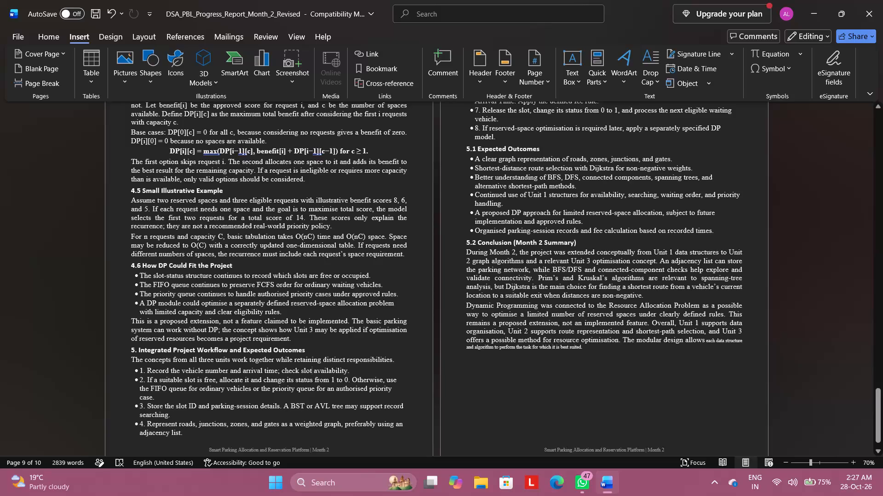
Insert seven blank lines above the "5. Integrated Project Workflow and Expected Outcomes" heading.
left_click(131, 347)
key("Return")
key("Return")
key("Return")
key("Return")
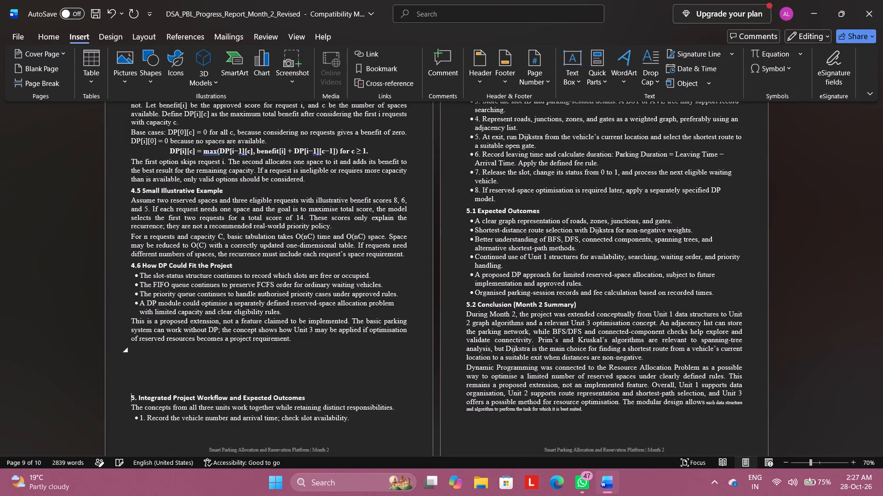
key("Return")
key("Return")
key("Return")
key("Return")
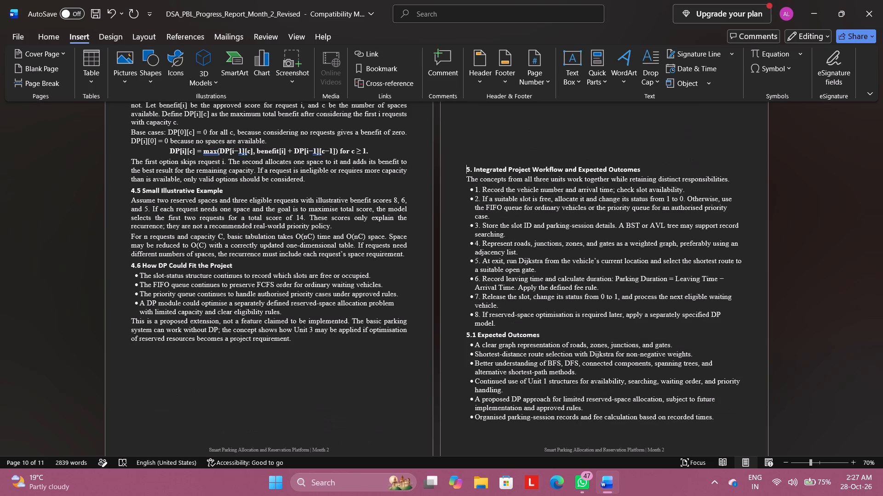
key("BackSpace")
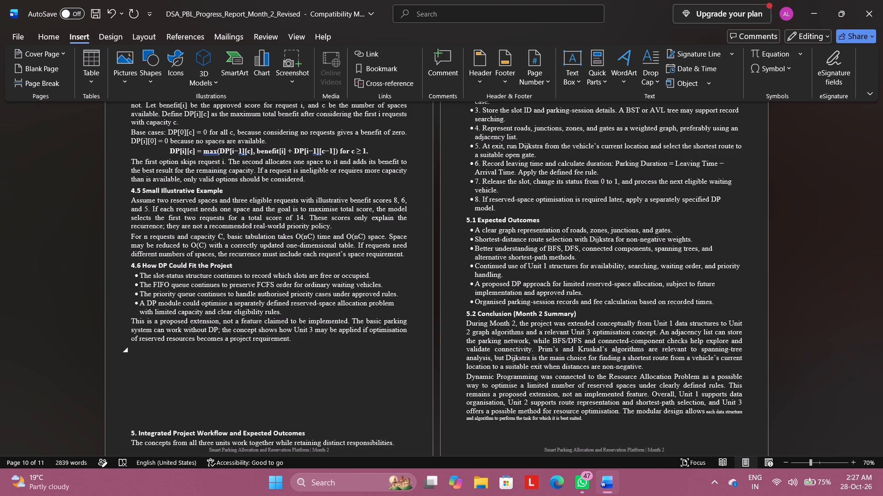
Review the pages from the end of section 3 through section 4, checking layout and subsection numbering.
scroll(225, 316, "up", 5)
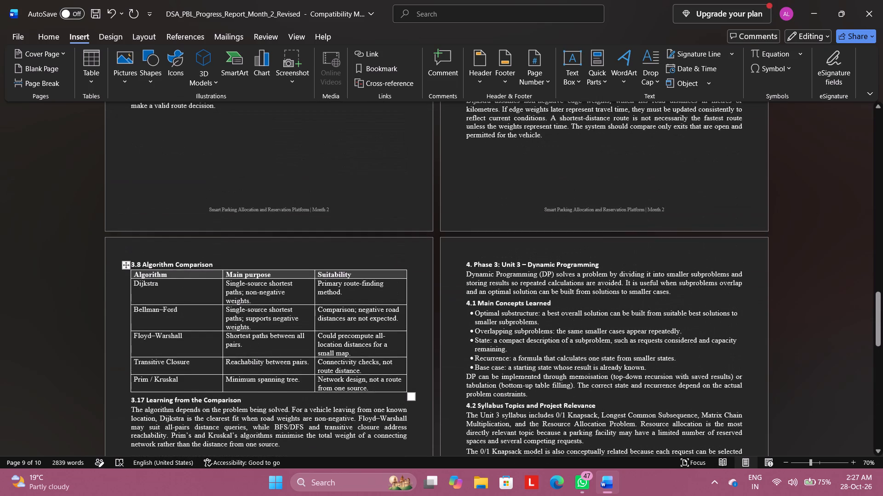
scroll(225, 316, "up", 1)
scroll(404, 293, "up", 2)
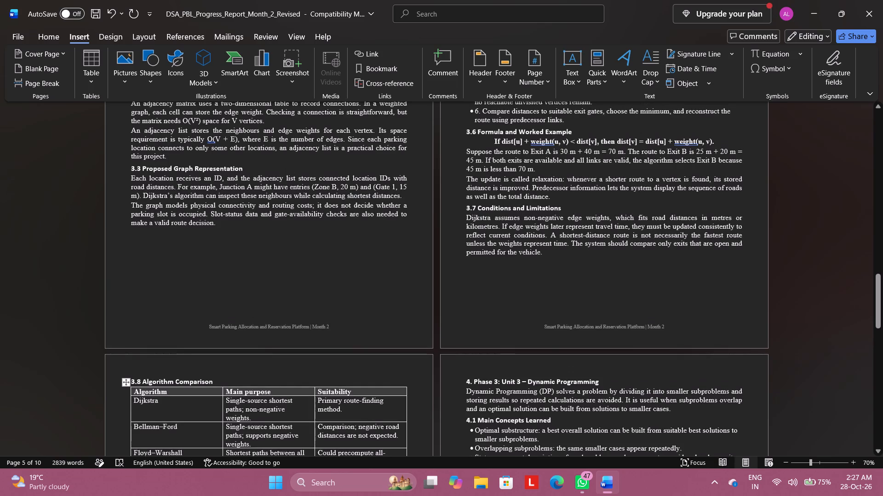
scroll(548, 289, "down", 2)
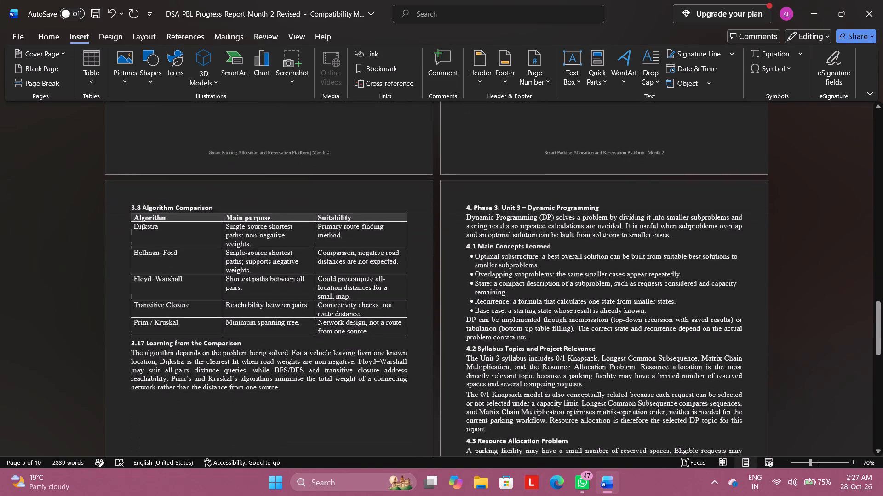
scroll(548, 289, "down", 4)
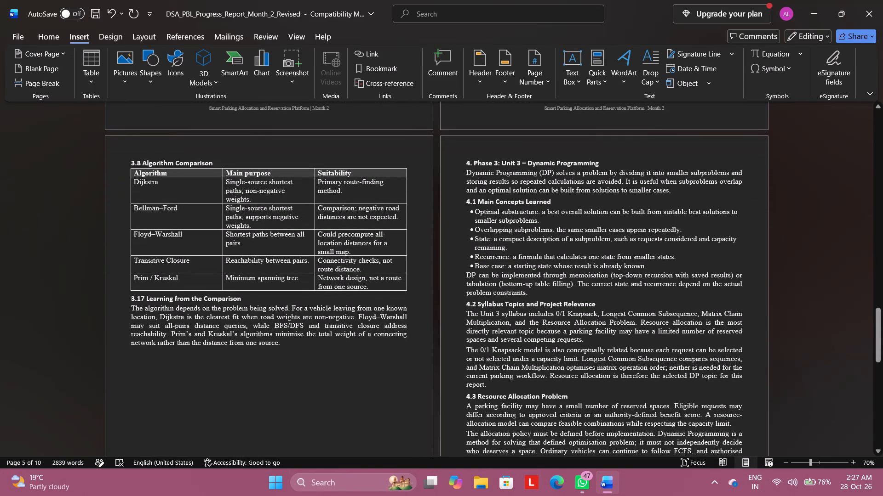
scroll(576, 254, "left", 2)
scroll(801, 199, "down", 1)
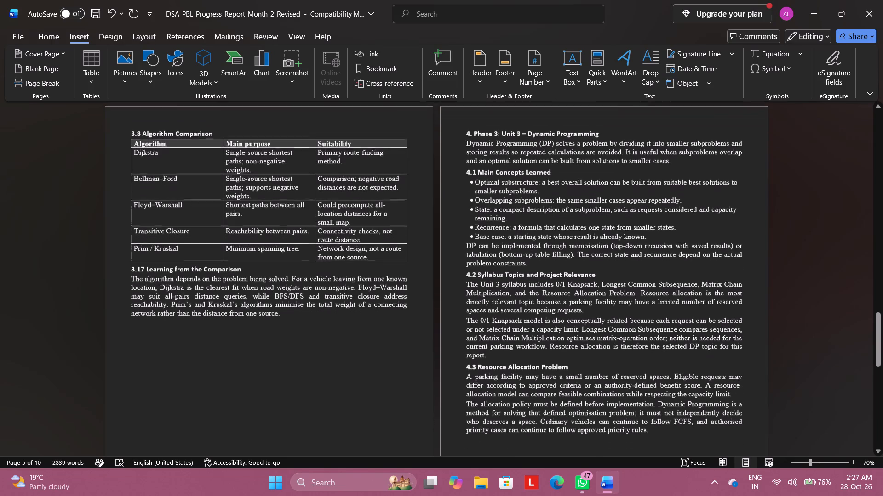
scroll(801, 199, "down", 1)
scroll(801, 199, "up", 5, "ctrl")
scroll(801, 199, "down", 4, "ctrl")
scroll(801, 199, "up", 1, "ctrl")
scroll(801, 199, "down", 4, "ctrl")
scroll(801, 199, "up", 5, "ctrl")
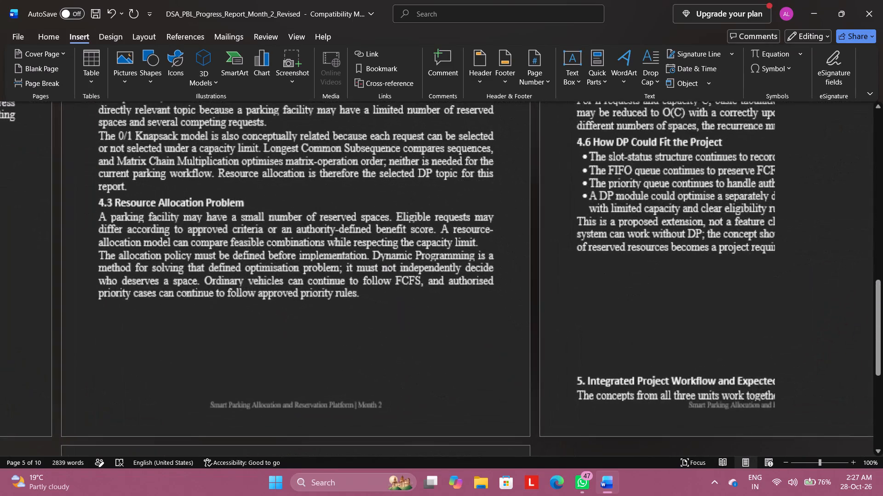
scroll(813, 255, "up", 5)
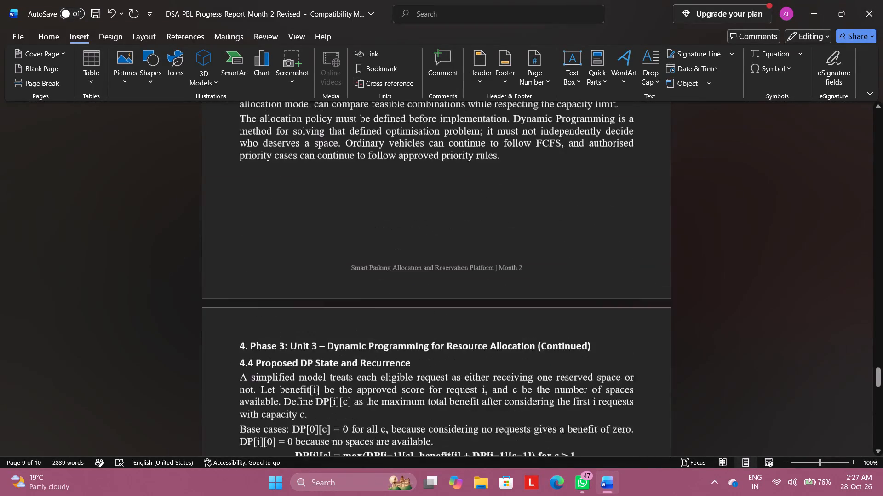
scroll(813, 255, "up", 1)
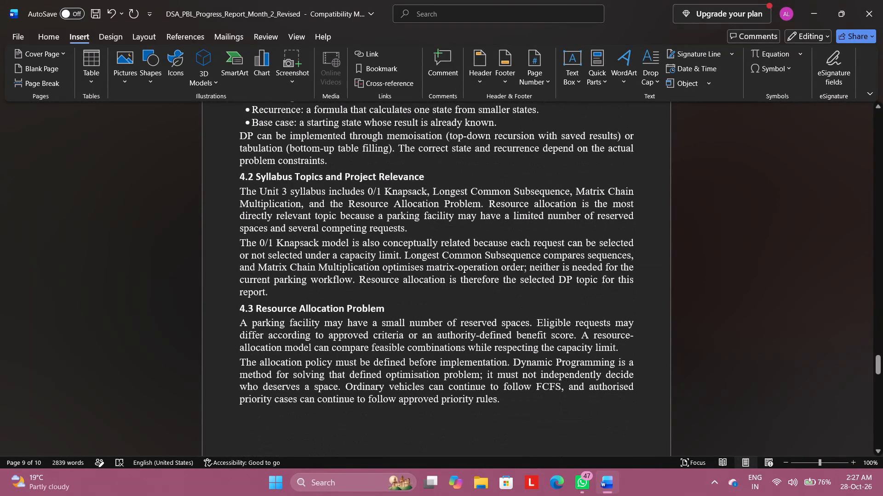
Review the report's section 3 pages back to 3.3 Proposed Graph Representation, checking page layout and heading numbering.
left_click(815, 461)
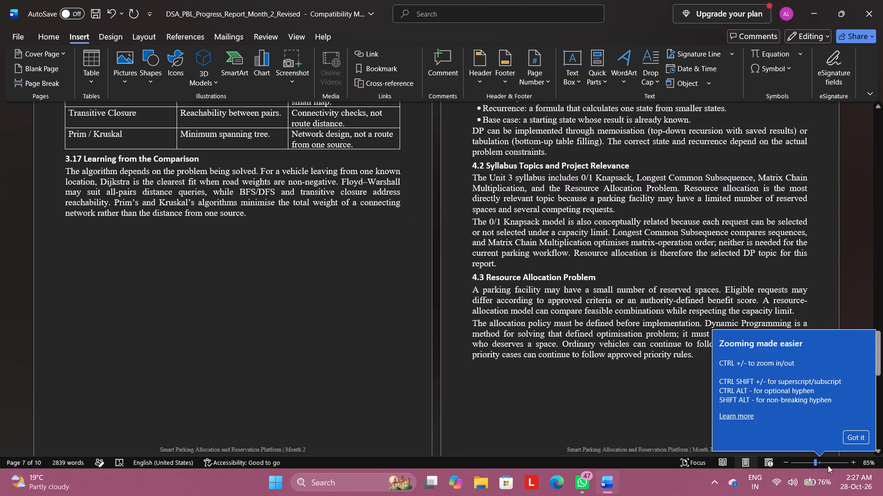
left_click(821, 460)
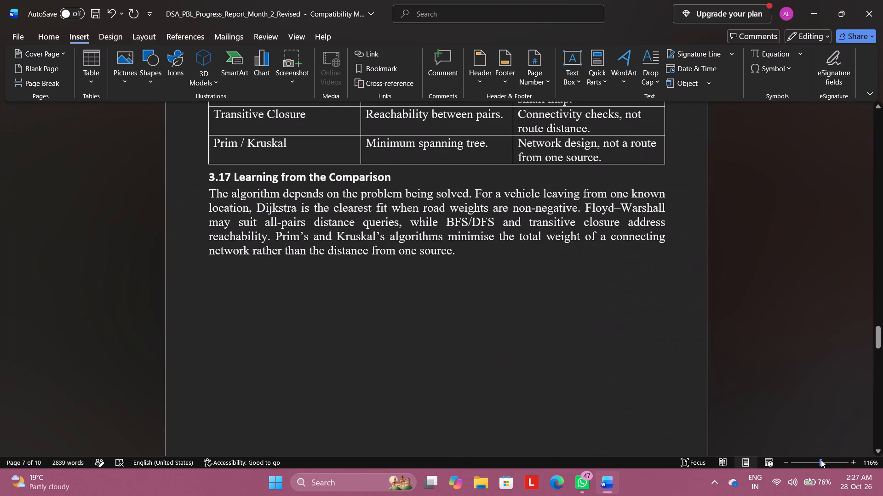
scroll(753, 362, "up", 5)
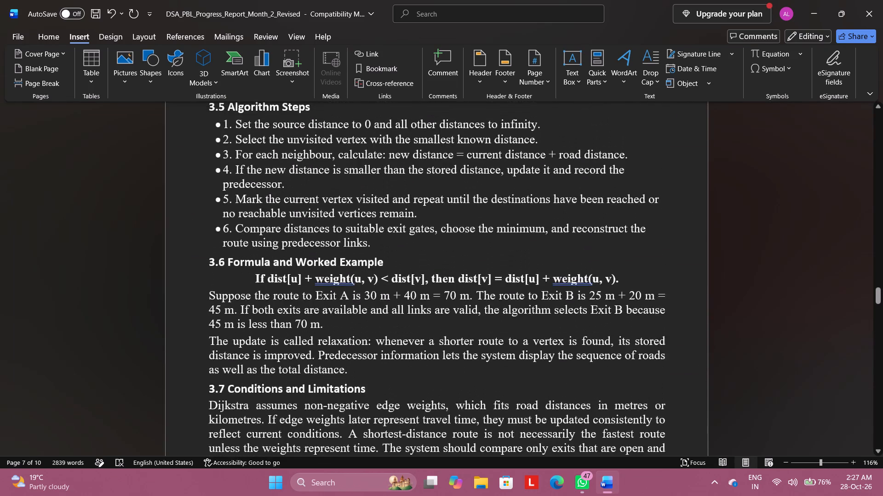
scroll(753, 362, "up", 5)
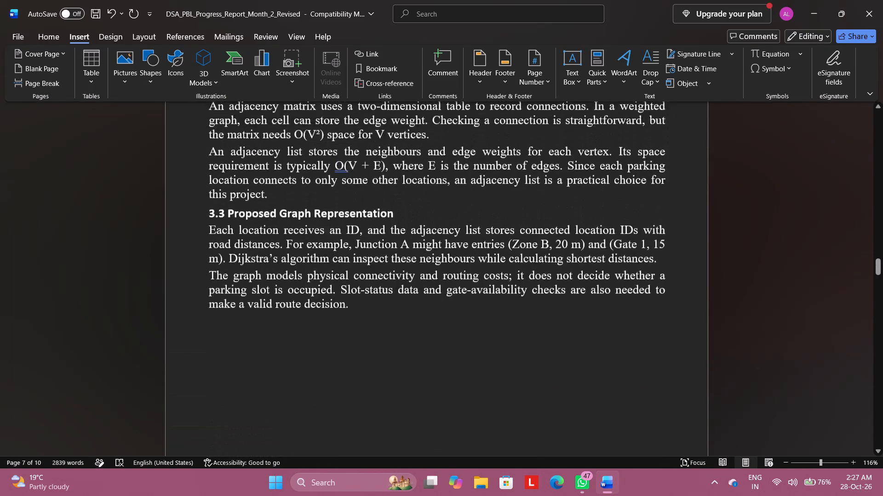
scroll(753, 362, "up", 2)
scroll(753, 362, "down", 5)
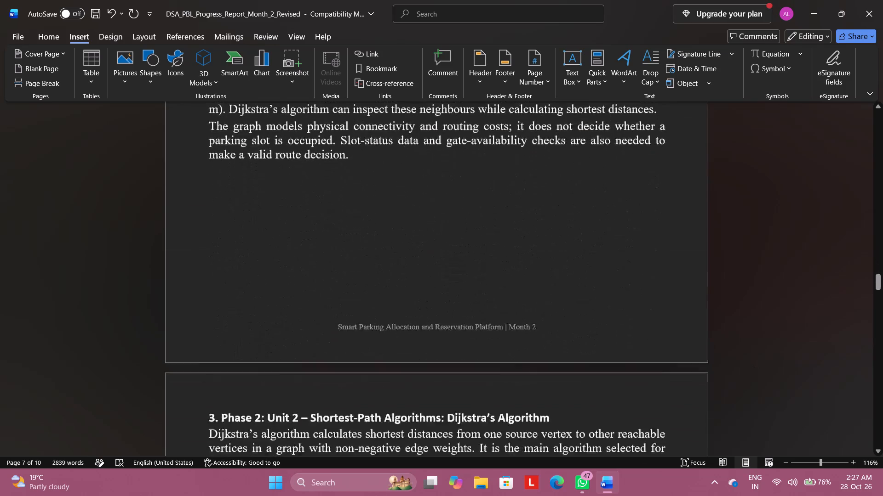
scroll(753, 362, "down", 3)
scroll(753, 362, "up", 2)
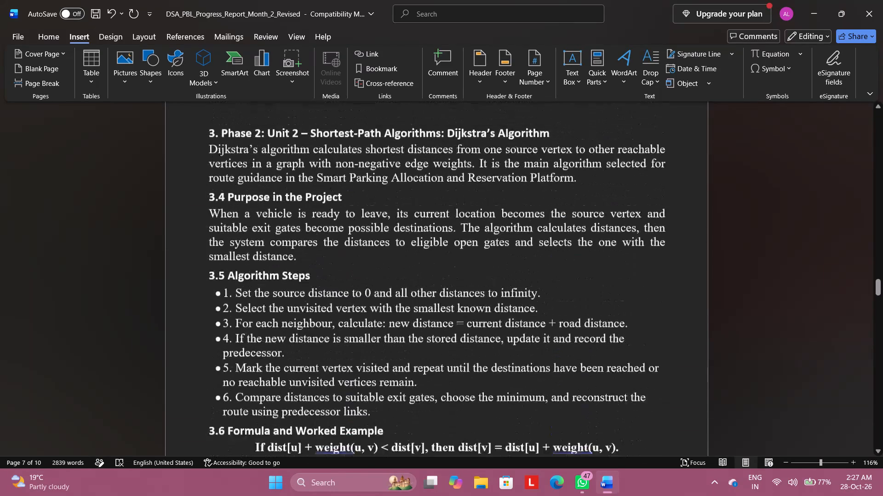
Examine the pages from the algorithm comparison table through section 4, Dynamic Programming, checking spacing, page starts and subsection numbering.
scroll(753, 362, "down", 8)
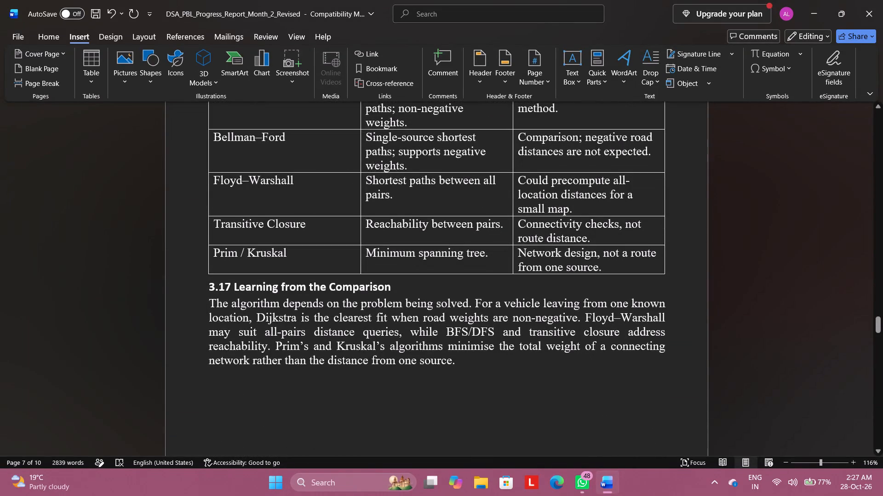
scroll(753, 362, "down", 3)
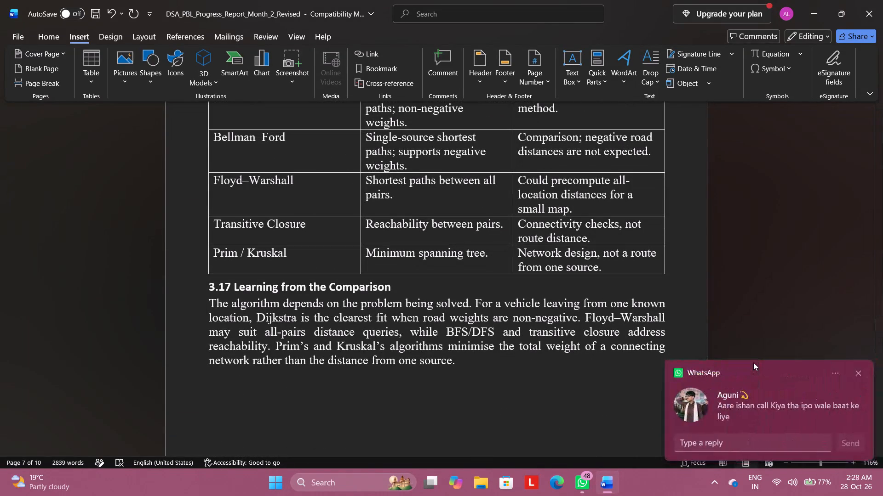
scroll(706, 307, "down", 3)
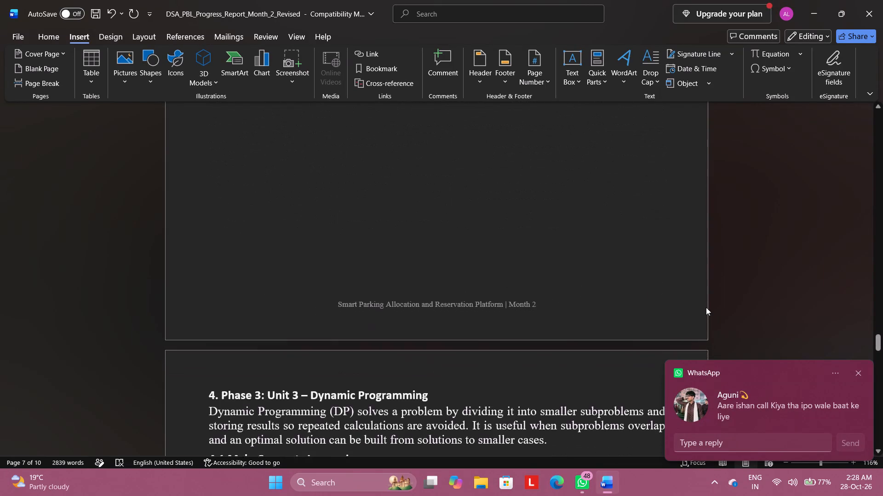
scroll(706, 307, "down", 2)
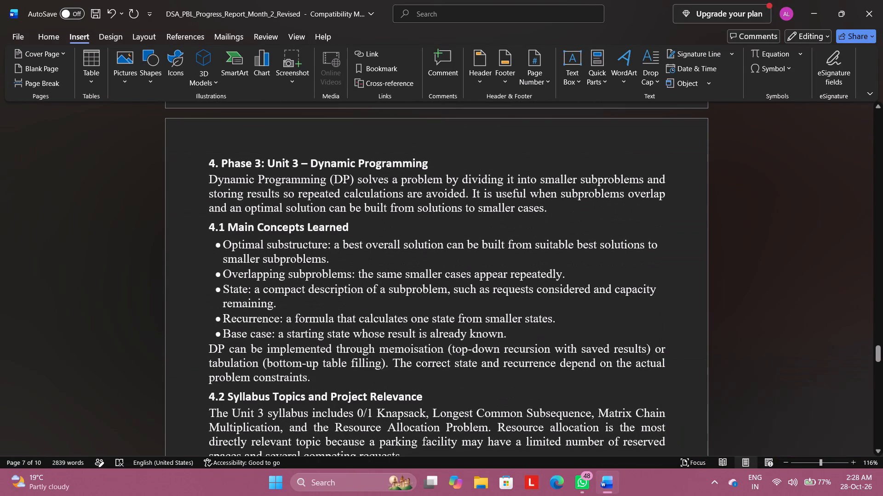
scroll(706, 307, "up", 1)
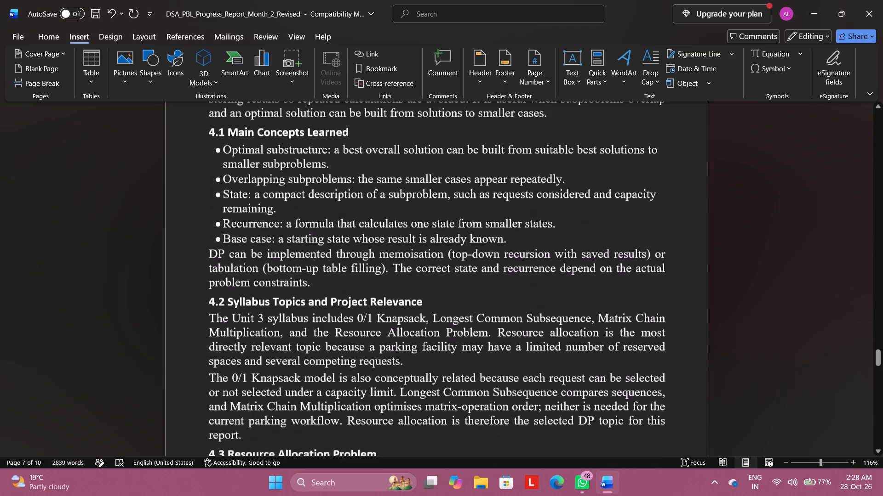
scroll(706, 307, "up", 2)
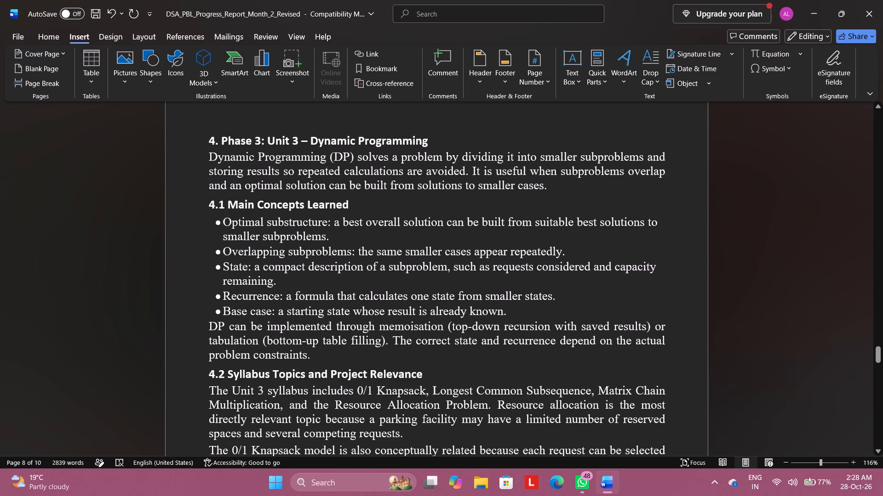
scroll(432, 253, "down", 1)
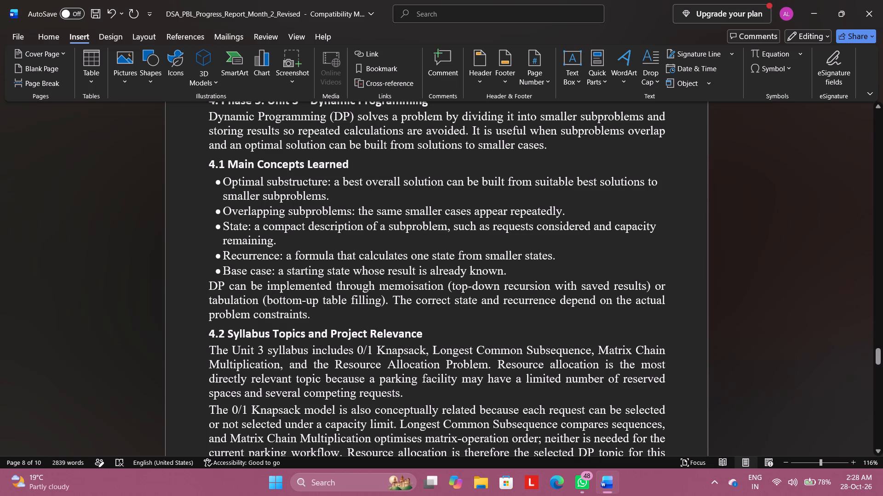
Read subsections 4.1 to 4.3 of the Dynamic Programming section, checking which content could be removed.
scroll(417, 310, "down", 1)
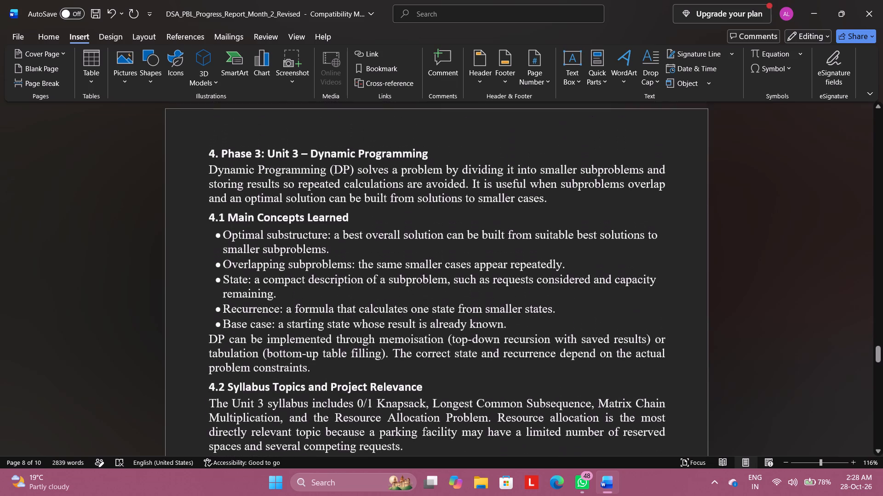
scroll(417, 310, "down", 1)
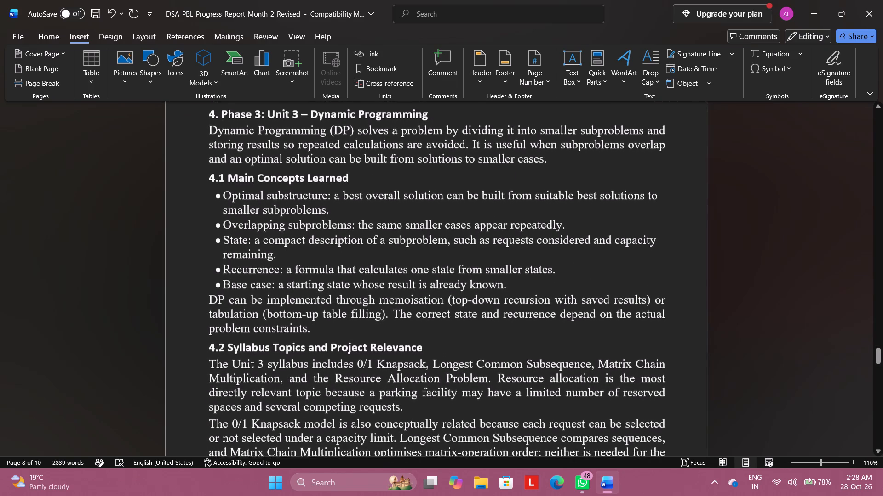
scroll(417, 310, "down", 1)
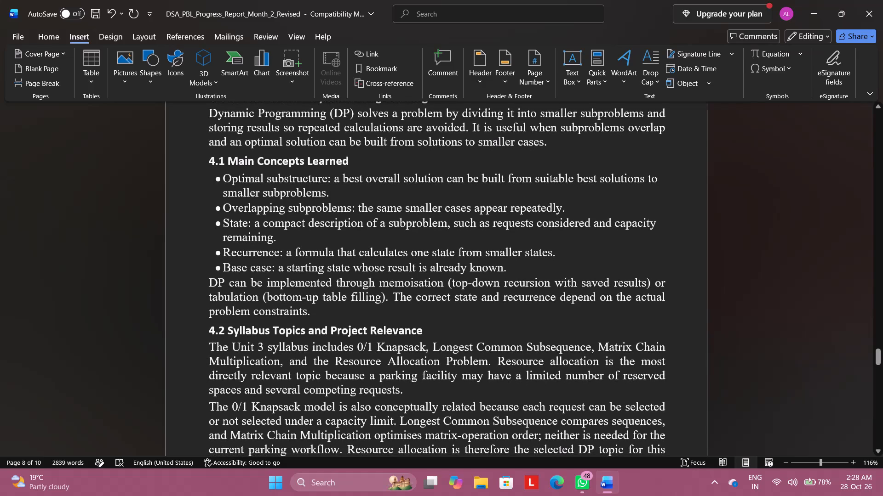
scroll(417, 310, "down", 1)
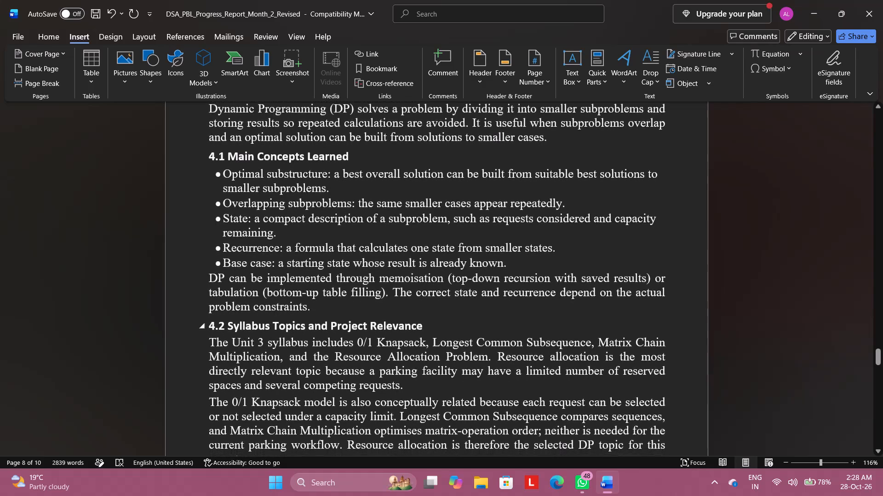
scroll(417, 310, "down", 1)
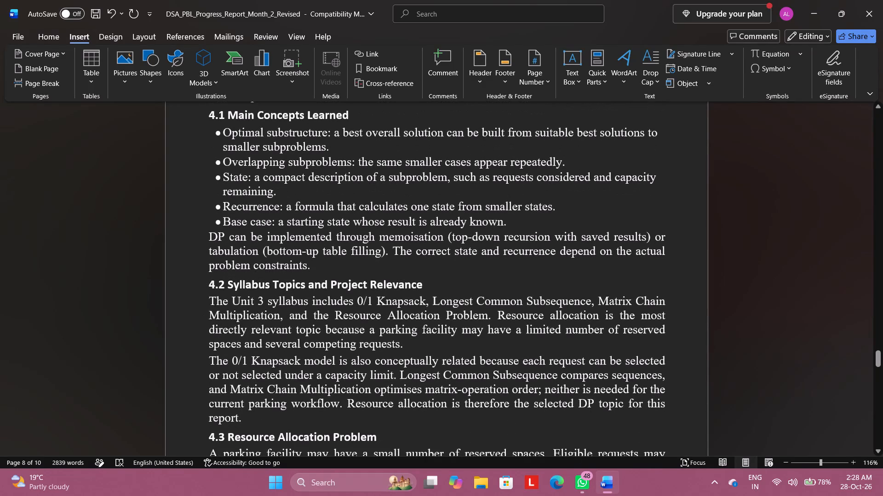
scroll(417, 310, "down", 1)
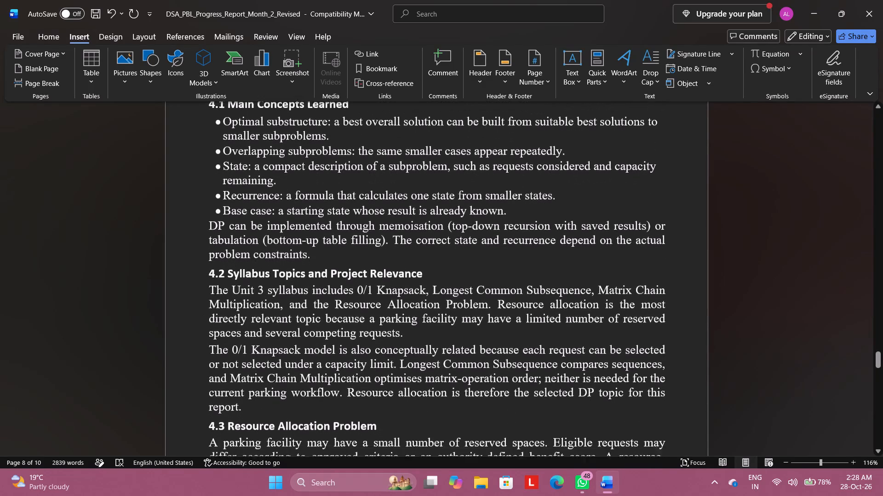
scroll(417, 310, "down", 1)
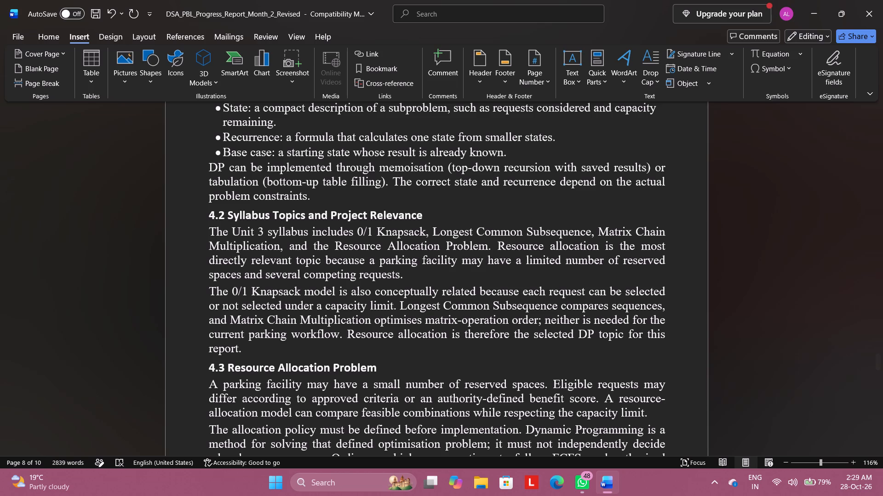
scroll(418, 276, "down", 1)
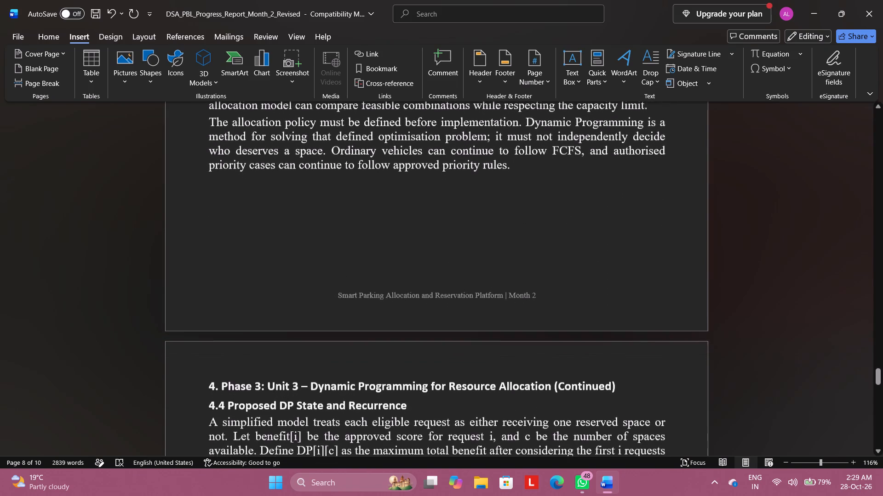
scroll(418, 276, "down", 2)
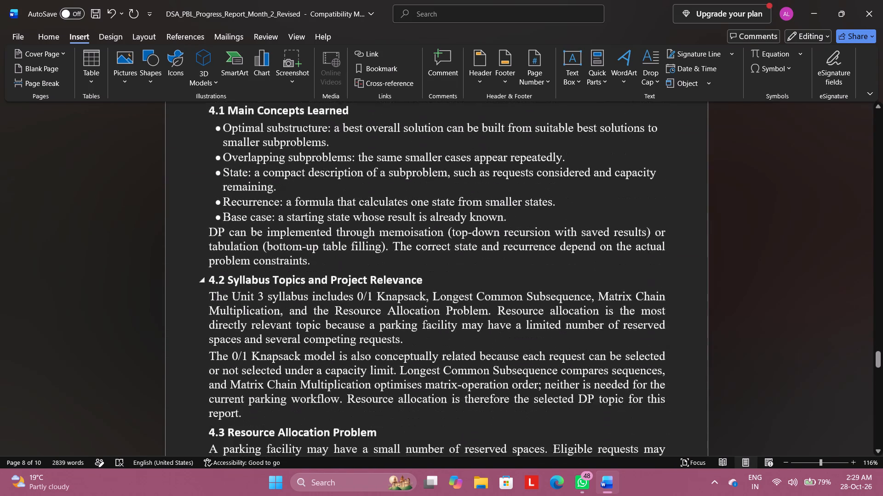
scroll(418, 276, "down", 2)
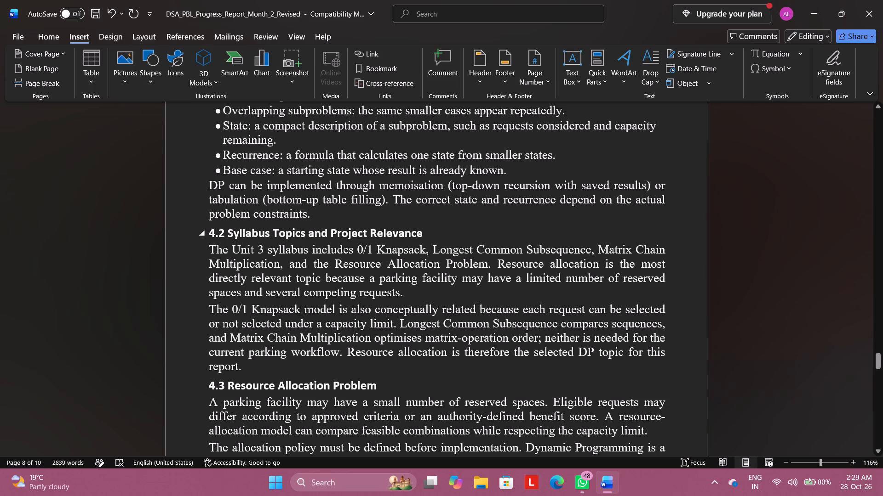
Delete subsection "4.2 Syllabus Topics and Project Relevance", including its heading and both paragraphs.
left_click_drag(208, 230, 288, 402)
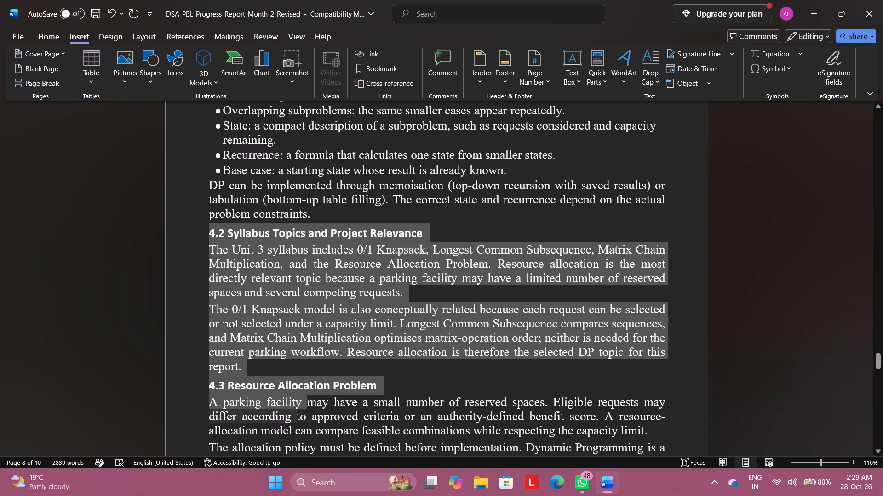
left_click_drag(288, 402, 306, 366)
key("BackSpace")
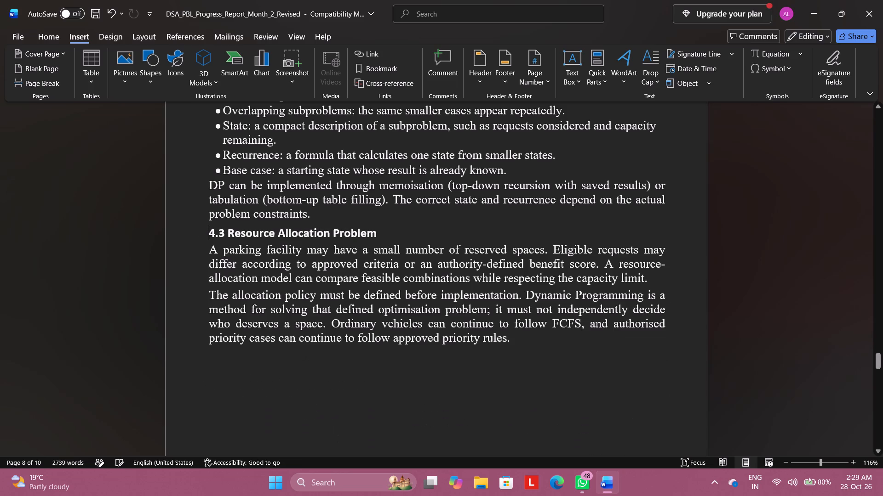
Renumber the "Resource Allocation Problem" heading to 4.2.
left_click(227, 230)
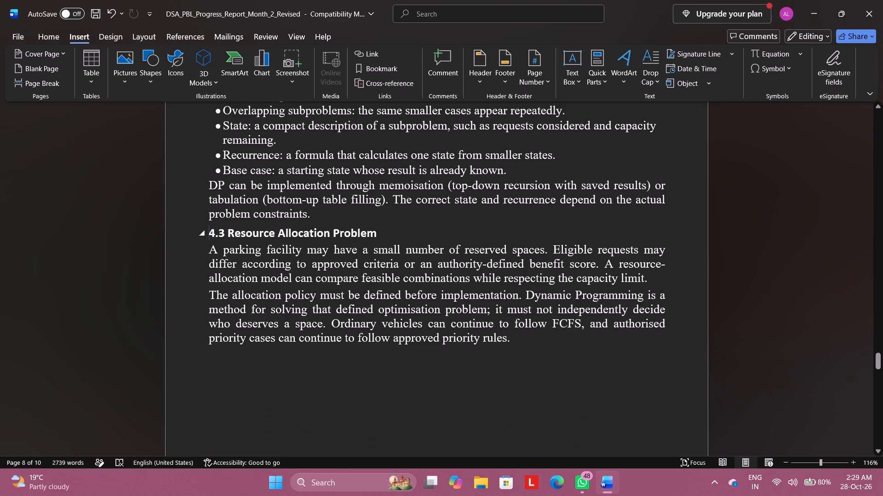
left_click(224, 229)
key("BackSpace")
key("2")
Renumber the "Proposed DP State and Recurrence" heading to 4.3.
scroll(224, 229, "right", 1)
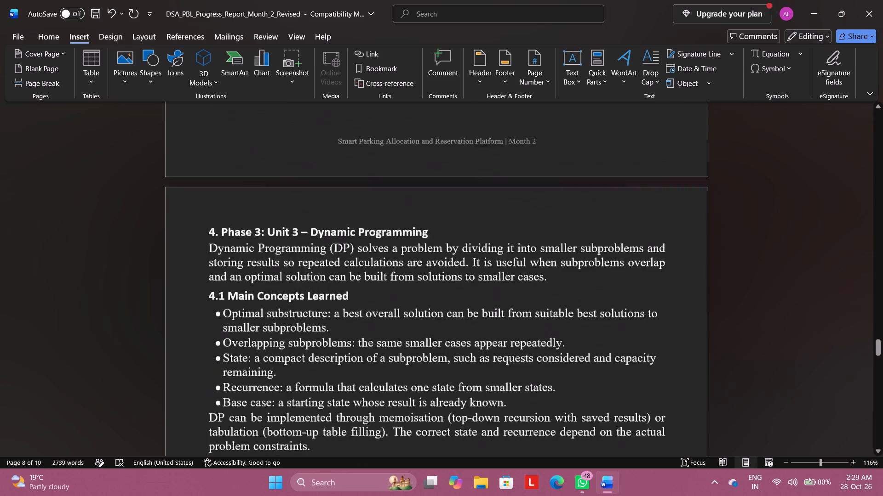
scroll(224, 229, "right", 2)
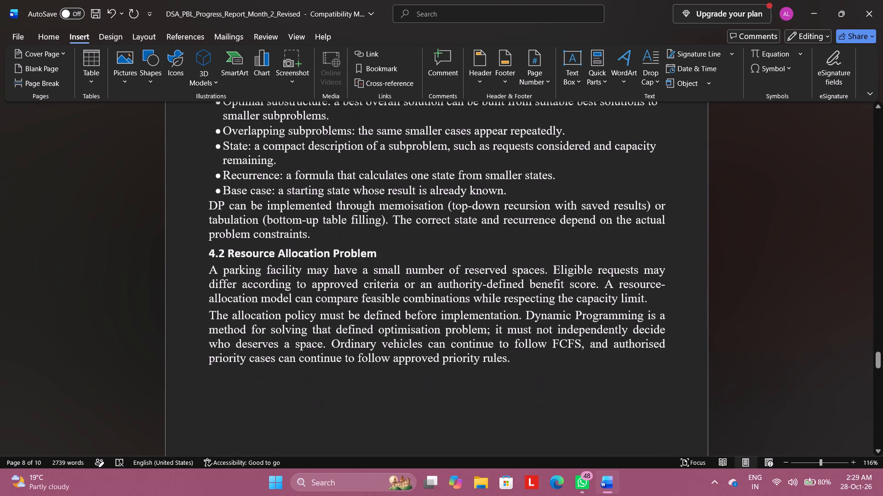
scroll(224, 229, "down", 7)
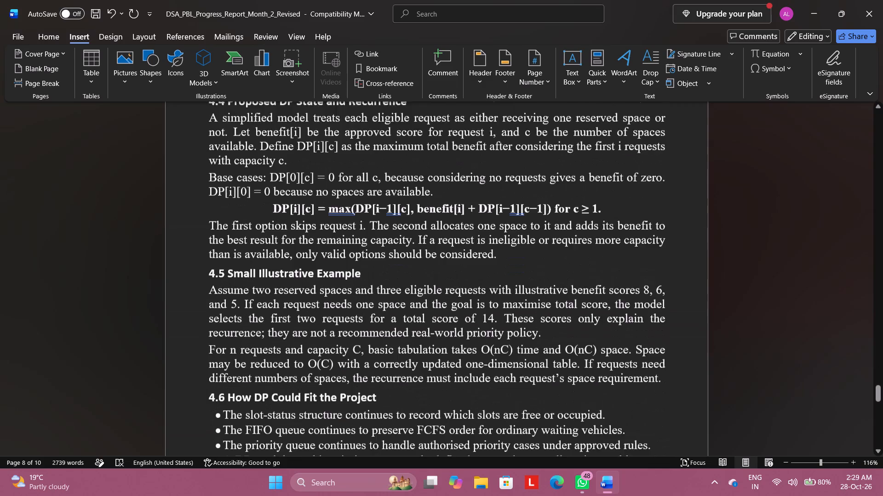
scroll(224, 229, "down", 2)
scroll(224, 229, "up", 2)
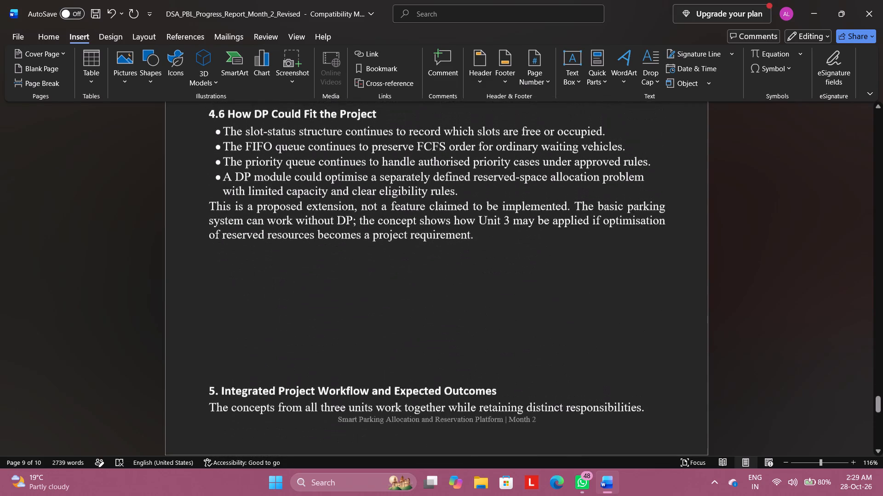
scroll(224, 229, "up", 3)
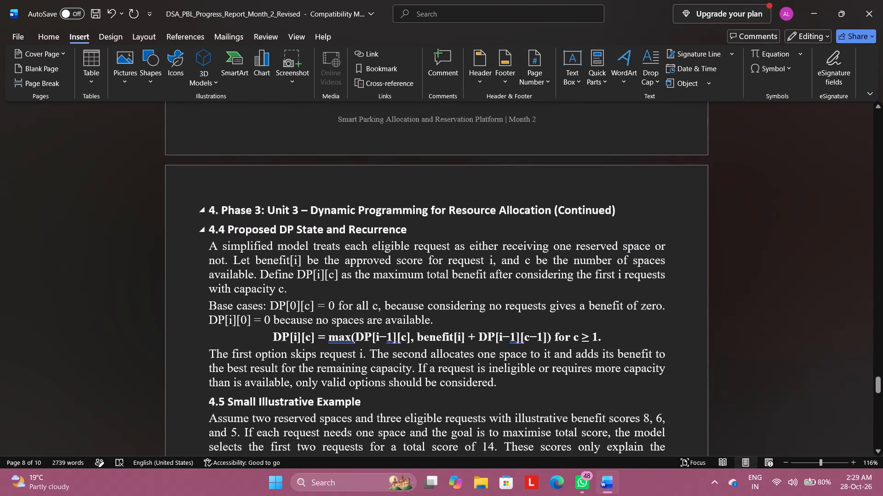
left_click(224, 227)
key("BackSpace")
key("3")
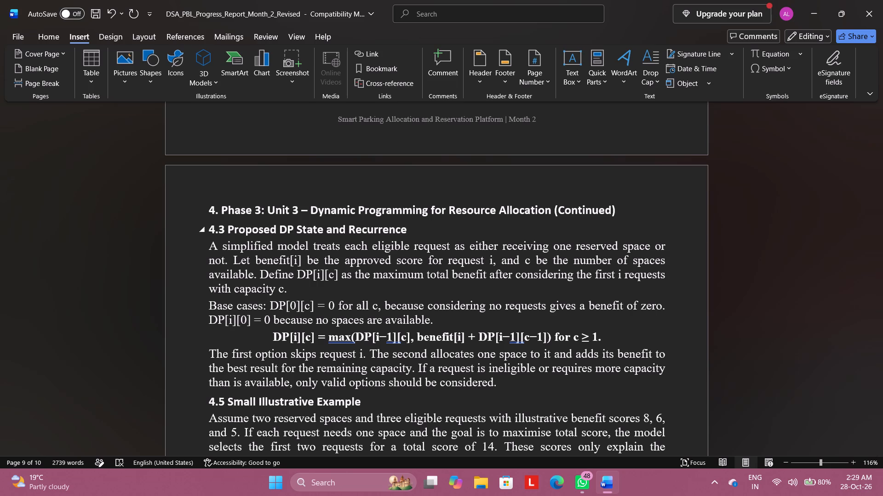
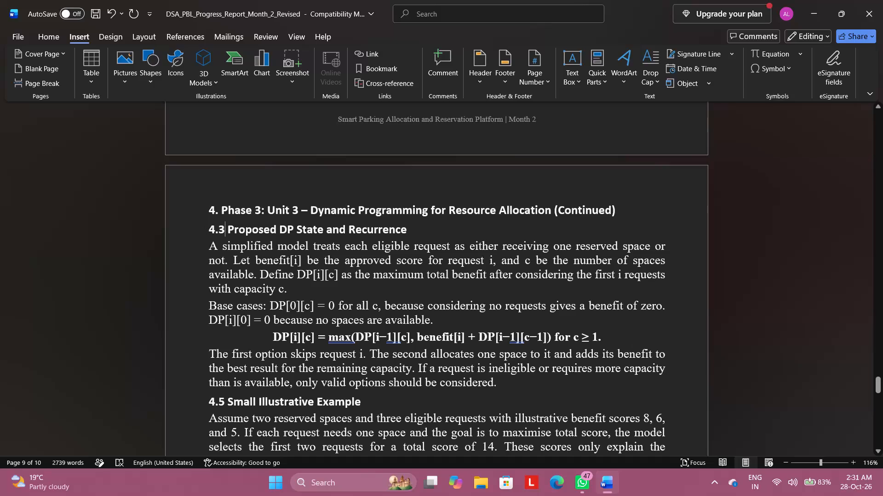
Review the rest of the Dynamic Programming section, from the DP recurrence through "How DP Could Fit the Project", checking content and heading numbers.
scroll(423, 300, "down", 1)
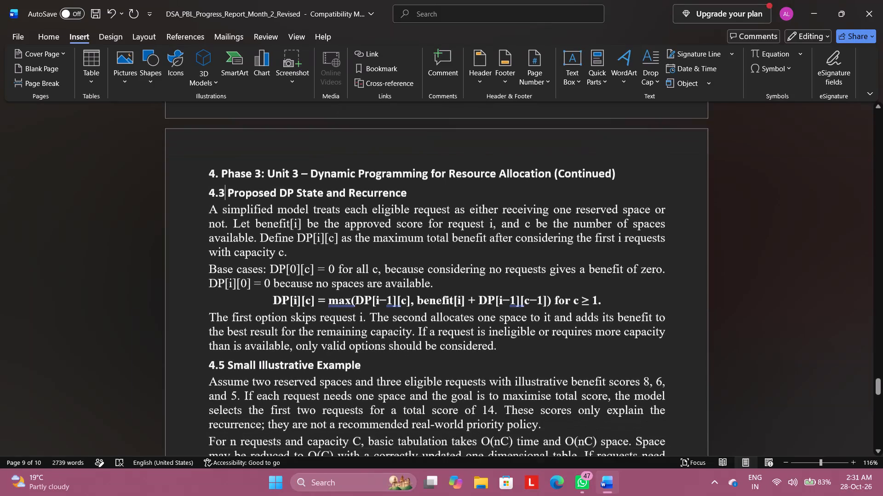
scroll(423, 300, "down", 1)
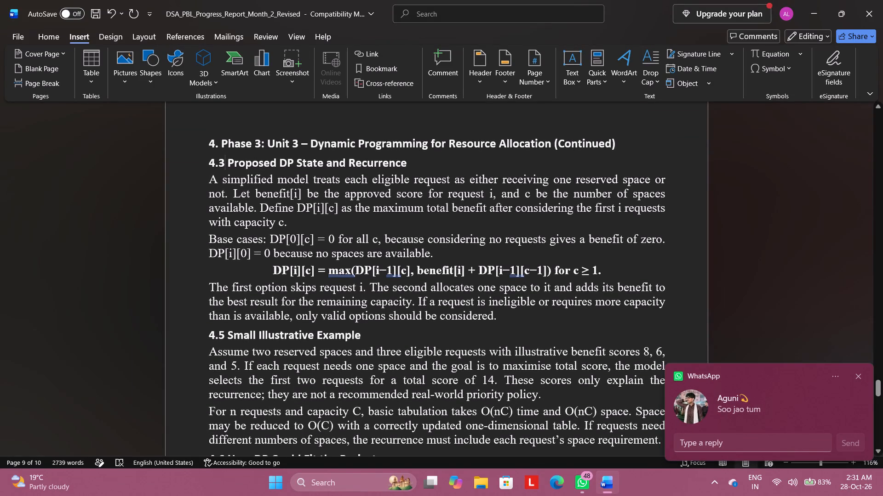
scroll(433, 278, "down", 2)
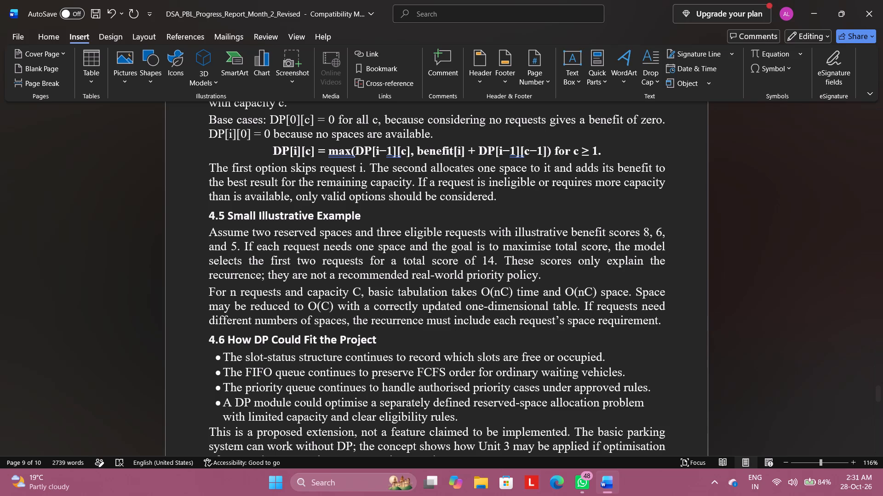
scroll(433, 278, "down", 1)
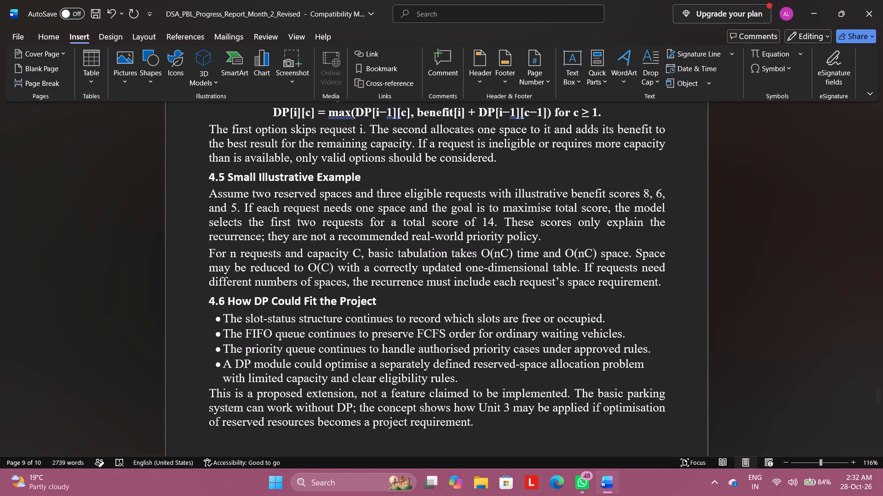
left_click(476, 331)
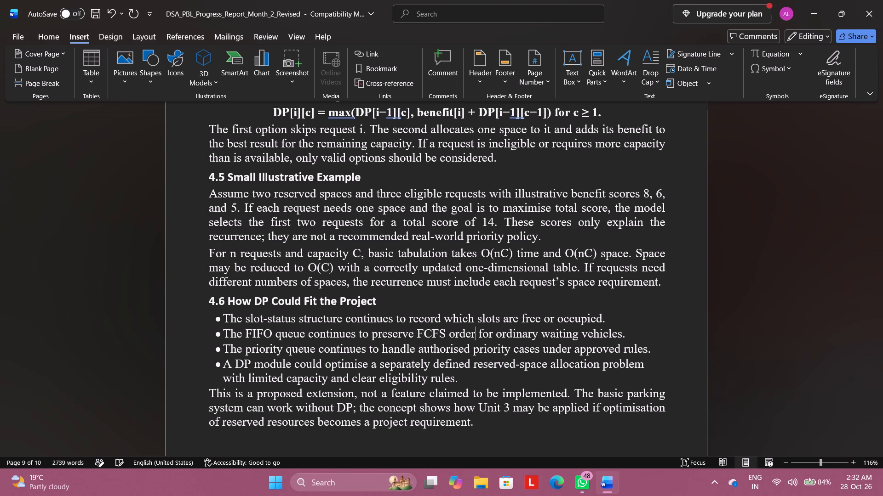
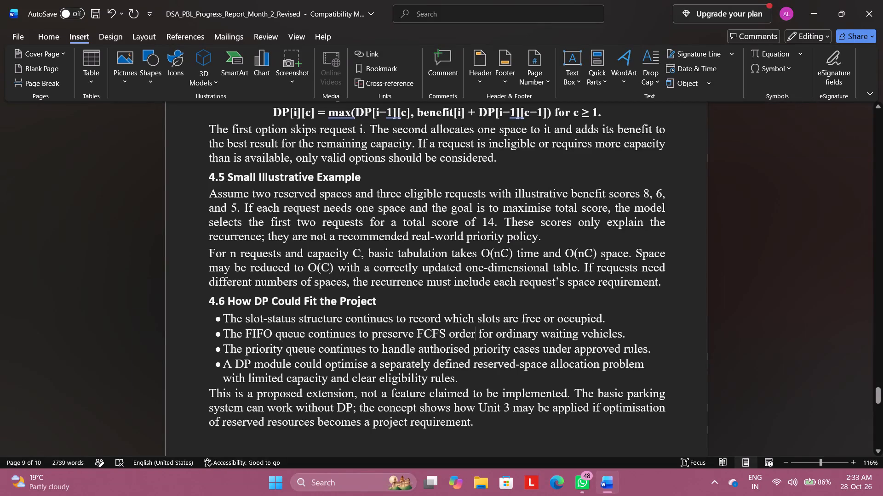
Review the Phase 3 dynamic programming subsections, checking heading numbering, content and spacing up to the start of section 5.
scroll(484, 319, "up", 3)
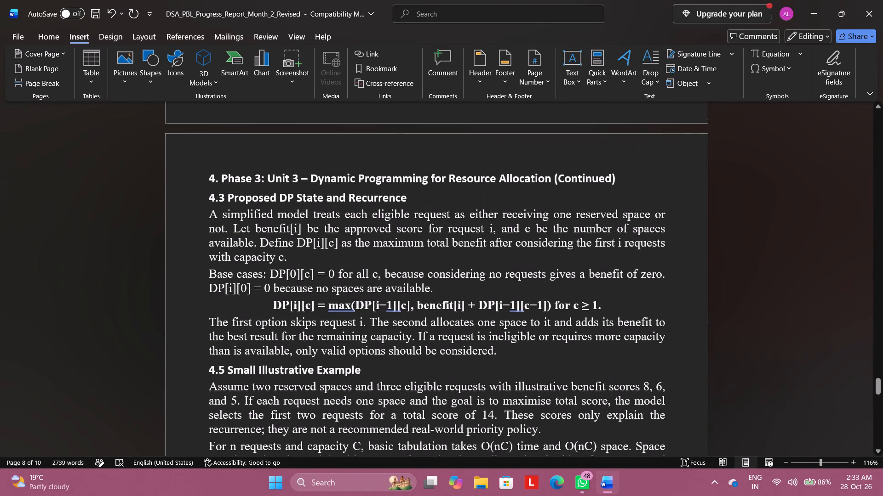
scroll(484, 319, "down", 2)
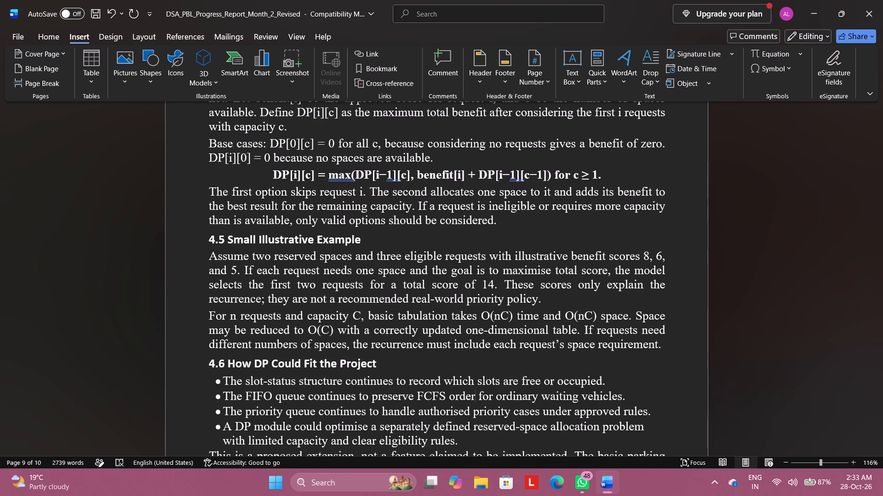
scroll(405, 383, "up", 1)
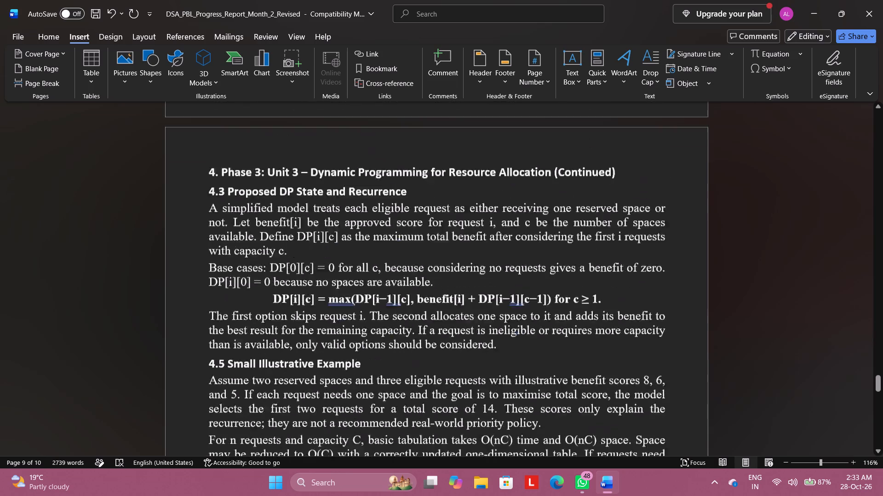
scroll(405, 383, "up", 1)
scroll(405, 383, "down", 2)
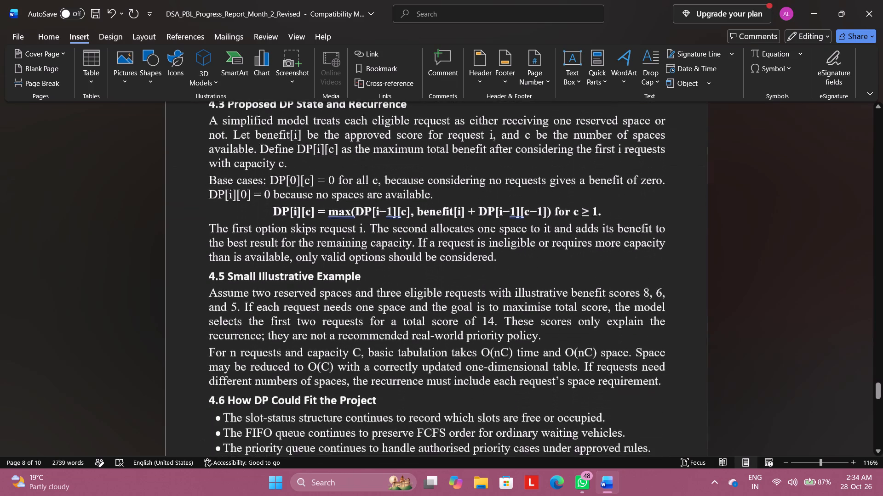
scroll(405, 383, "down", 3)
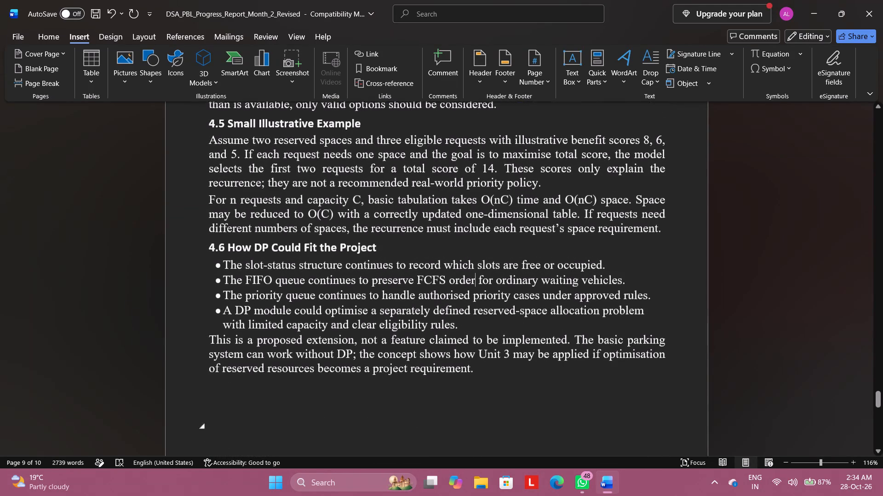
scroll(405, 383, "down", 1)
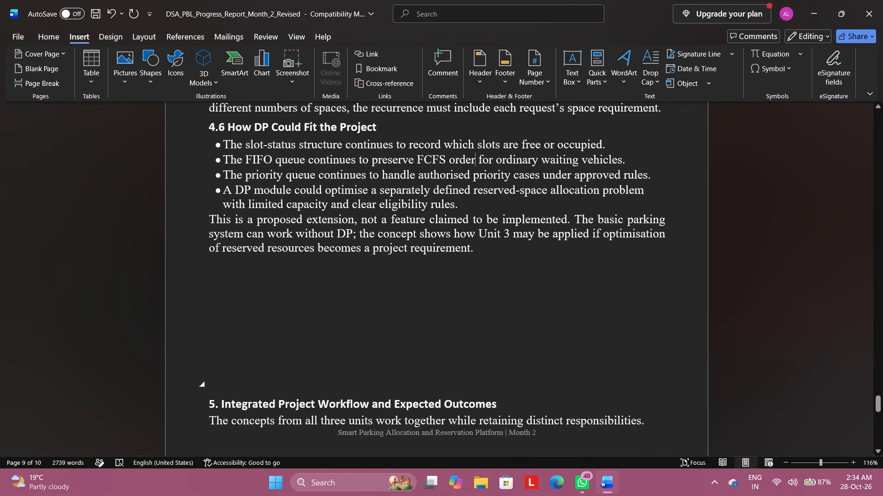
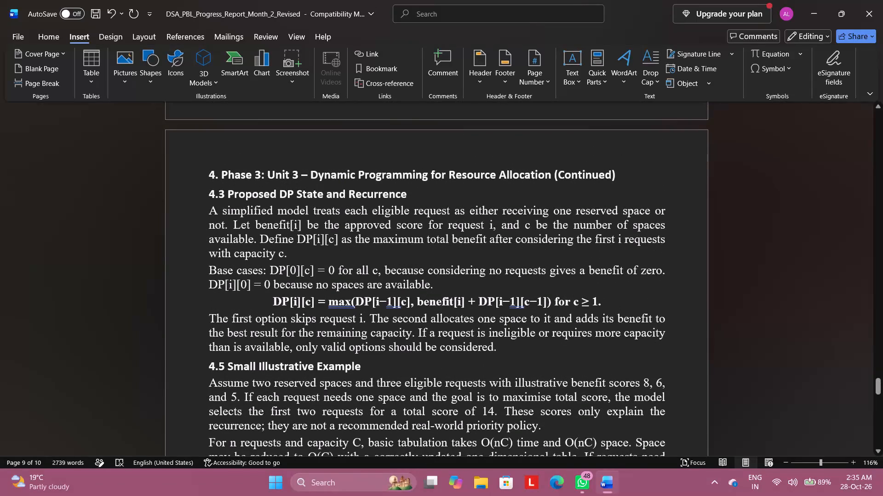
Set the small text at the end of the section 5.2 conclusion, from "each data structure" onward, to font size 14.
scroll(461, 293, "down", 4)
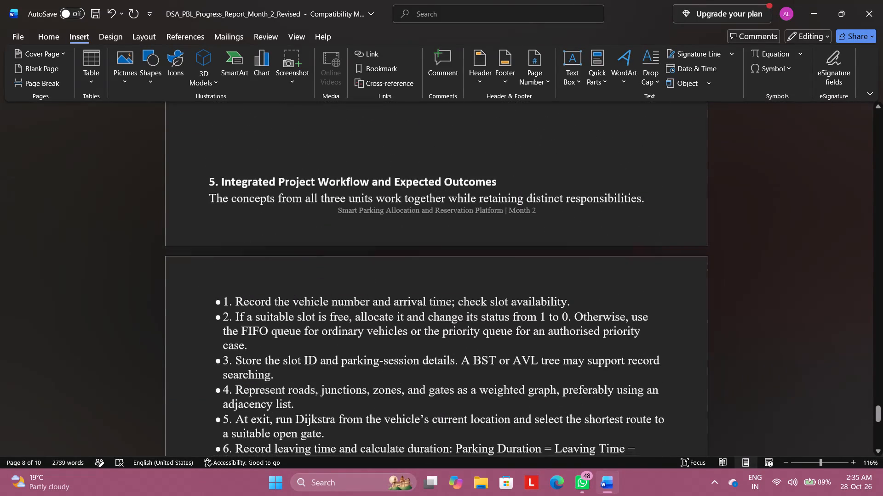
scroll(460, 286, "down", 5)
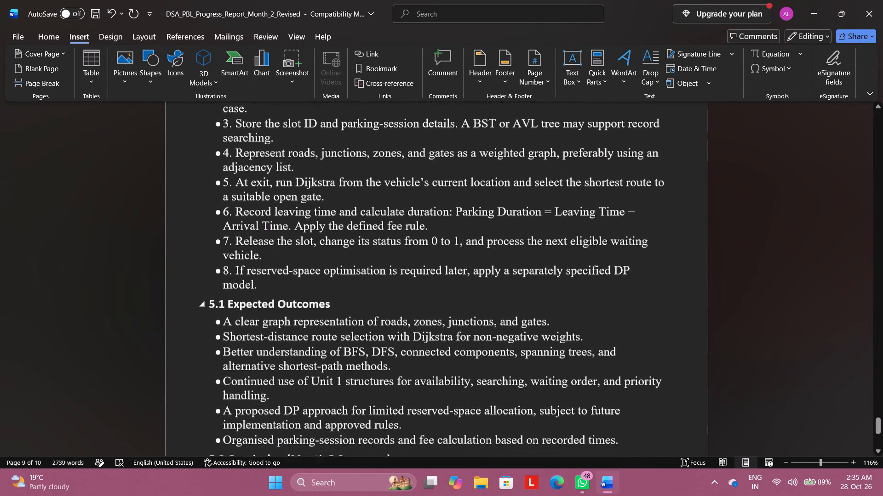
scroll(460, 286, "down", 3)
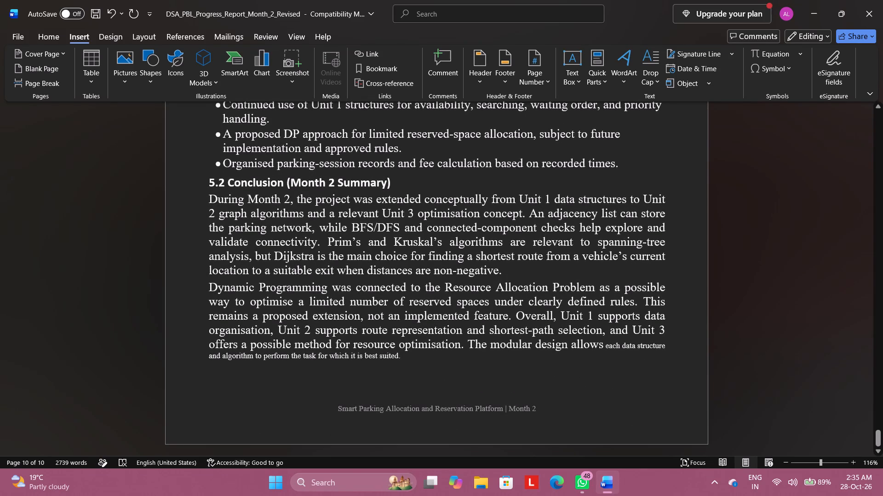
left_click_drag(604, 346, 571, 367)
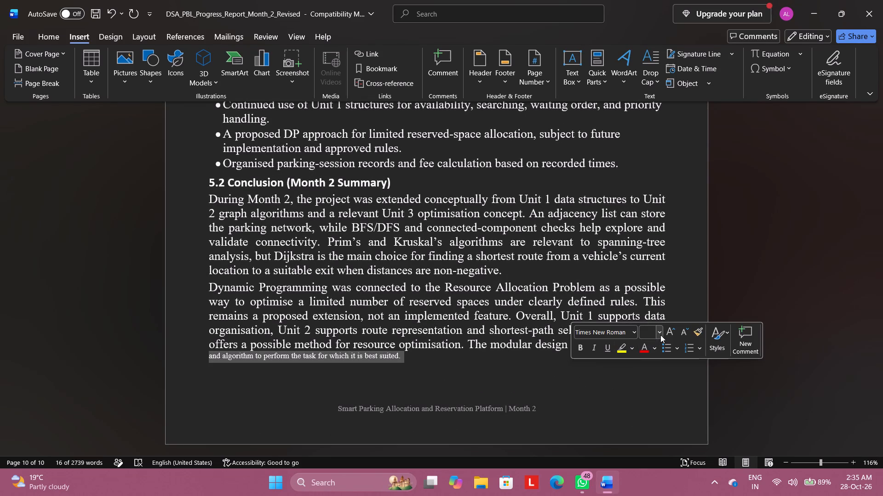
left_click(660, 335)
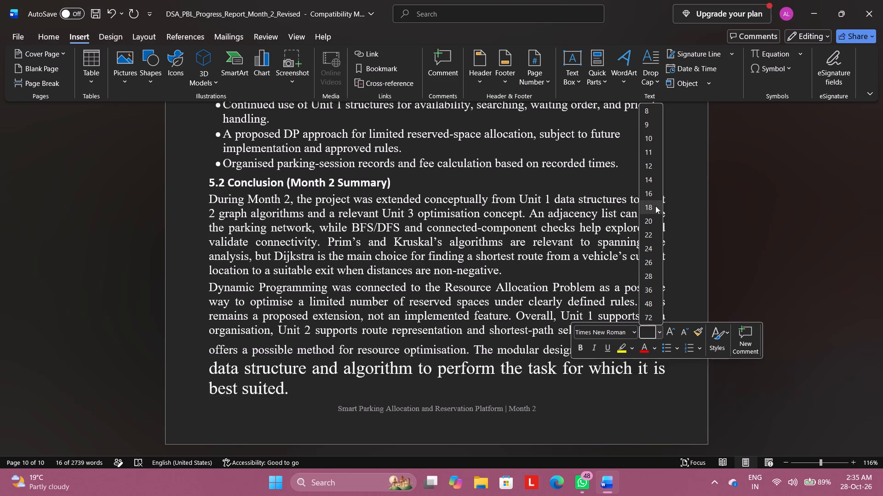
left_click(652, 176)
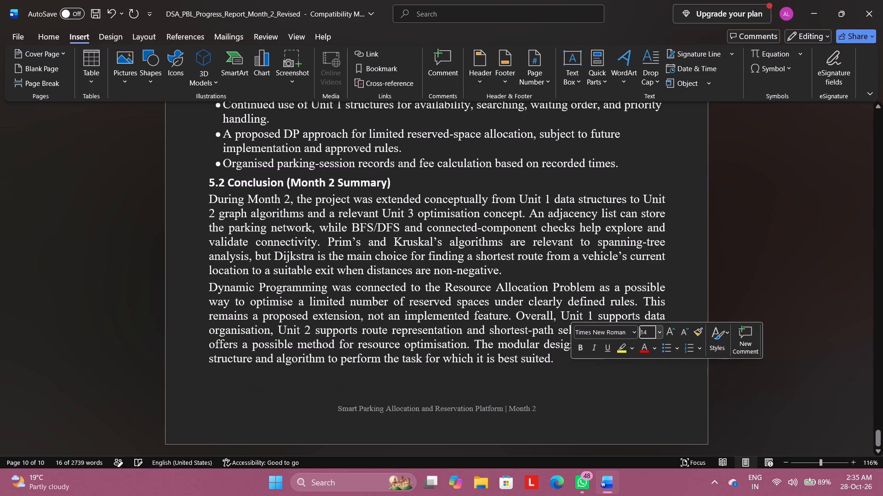
left_click(658, 330)
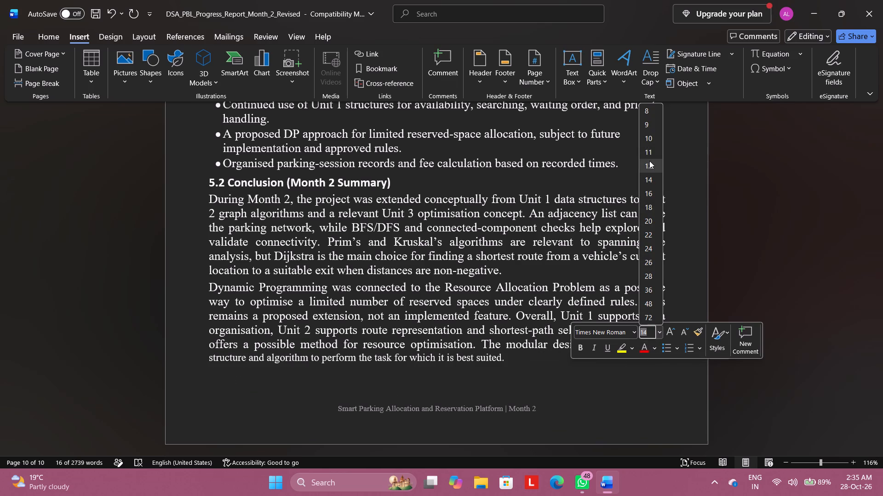
left_click(648, 175)
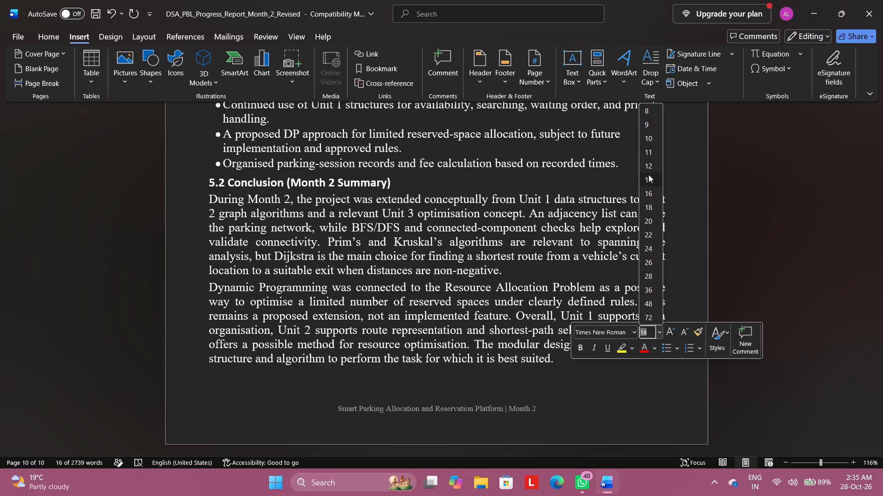
left_click(491, 275)
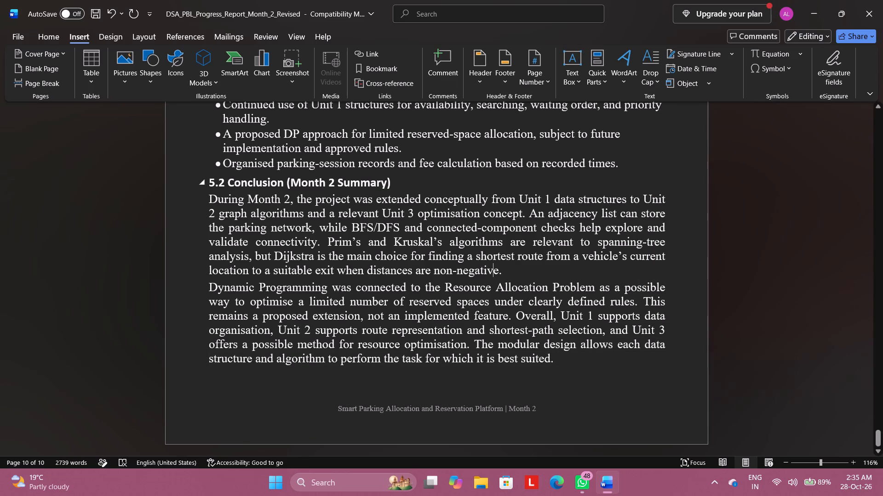
Insert an empty paragraph before the heading "5. Integrated Project Workflow and Expected Outcomes".
scroll(445, 181, "up", 6)
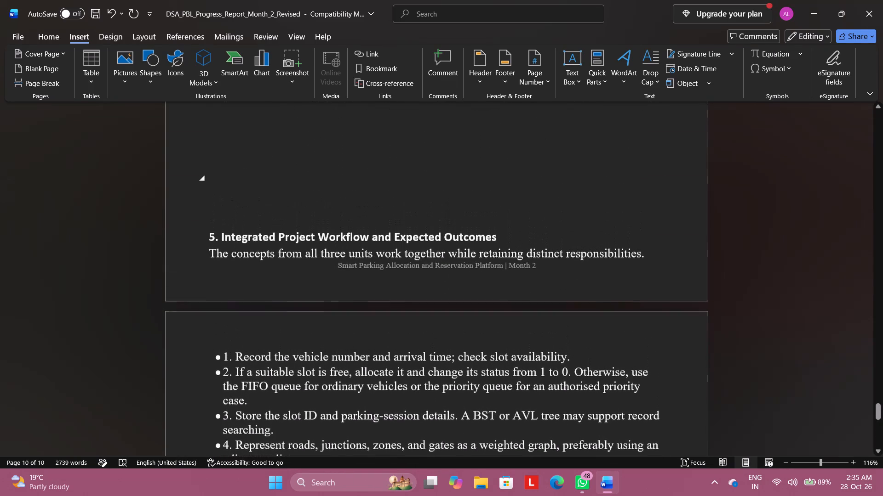
scroll(445, 181, "up", 2)
scroll(445, 181, "right", 1)
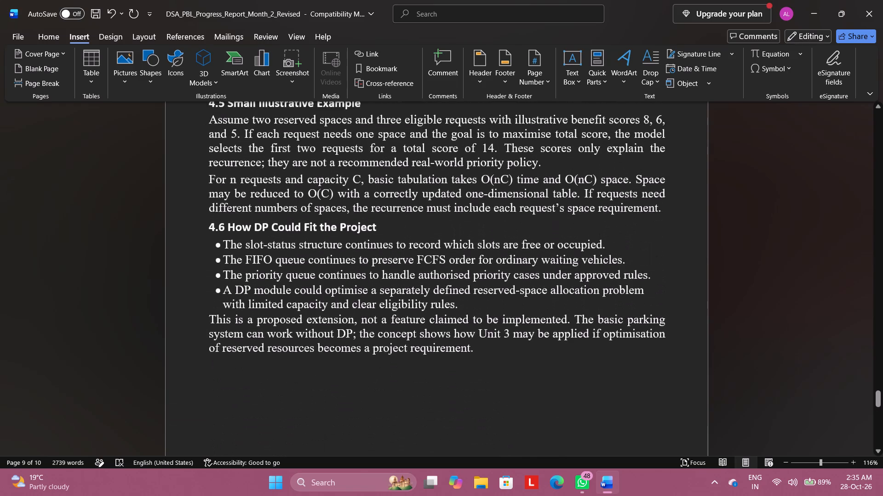
scroll(445, 181, "right", 1)
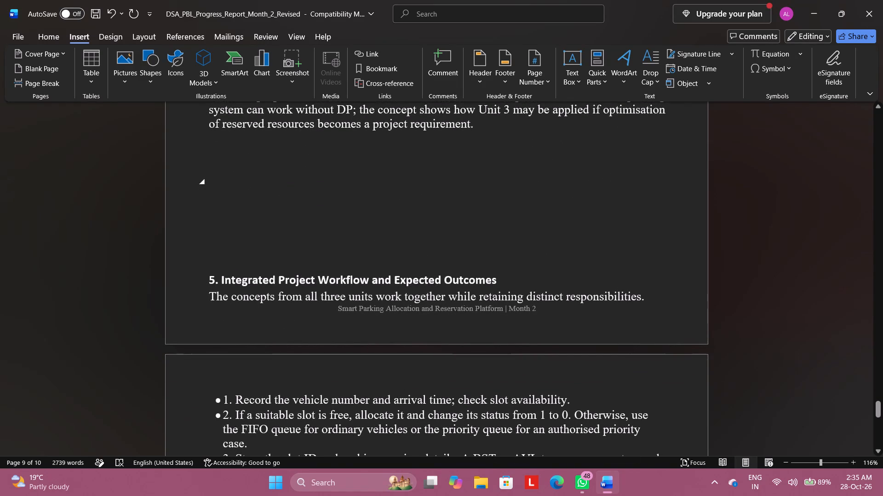
scroll(445, 181, "right", 1)
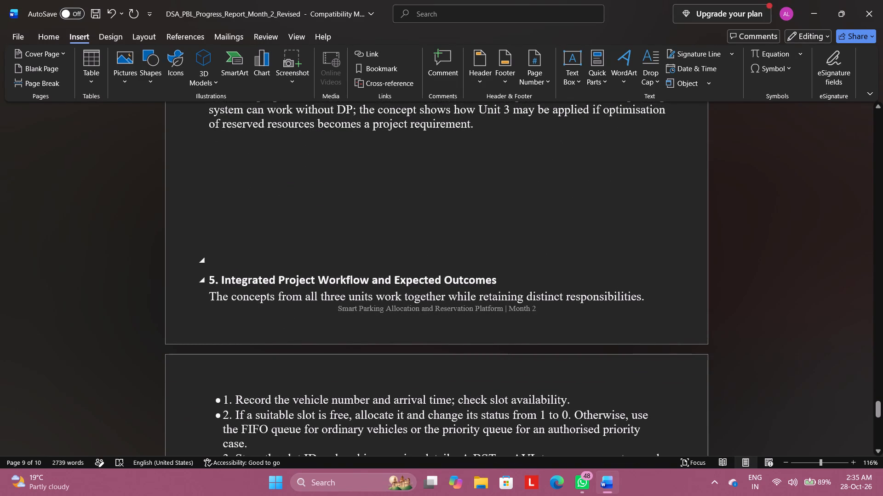
left_click(208, 281)
key("Return")
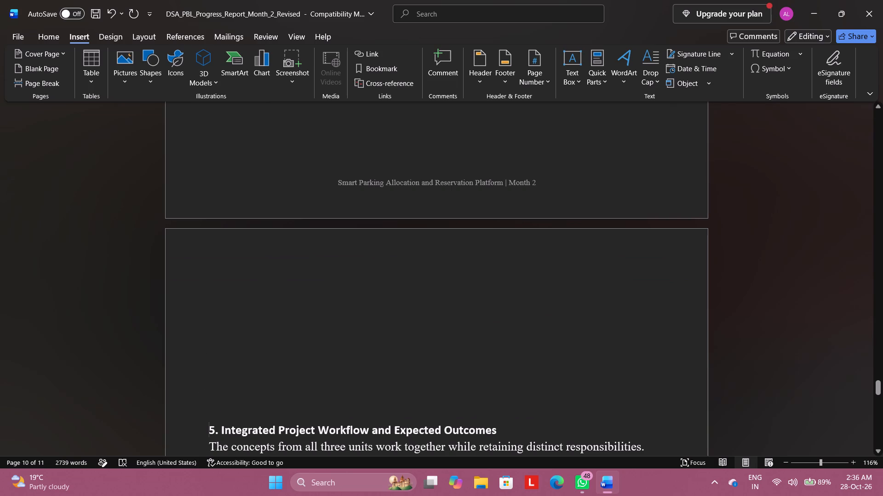
Copy the text from the section 5 heading to near the end of the 5.2 conclusion and delete it from its place.
scroll(264, 387, "down", 1)
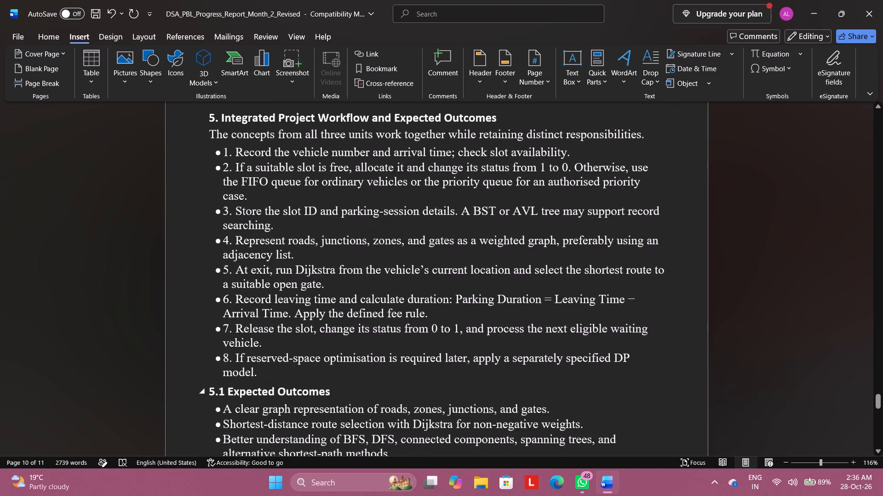
scroll(264, 387, "down", 1)
left_click_drag(206, 112, 332, 485)
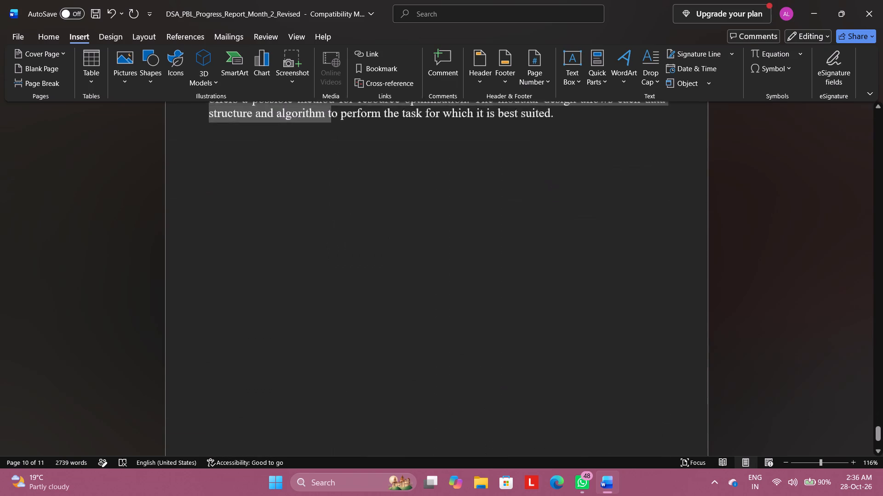
left_click_drag(332, 485, 510, 325)
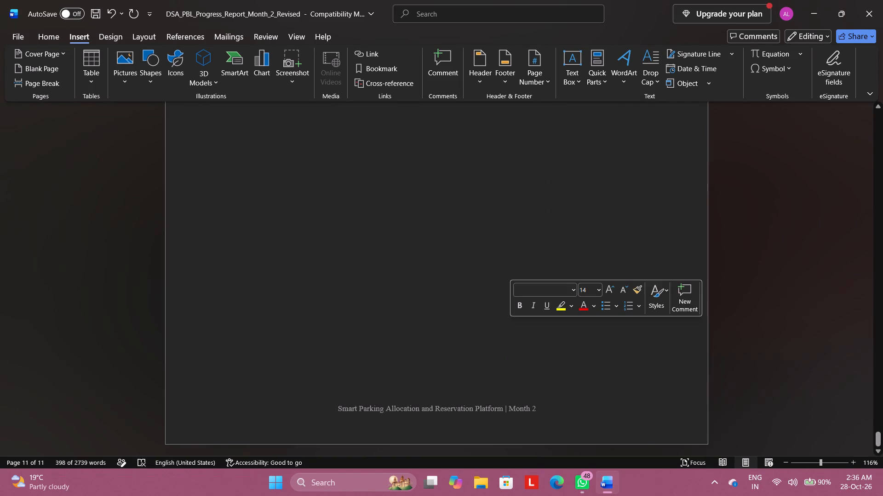
key("ctrl+c")
key("ctrl+c")
key("ctrl+c")
key("ctrl+c")
key("ctrl+c")
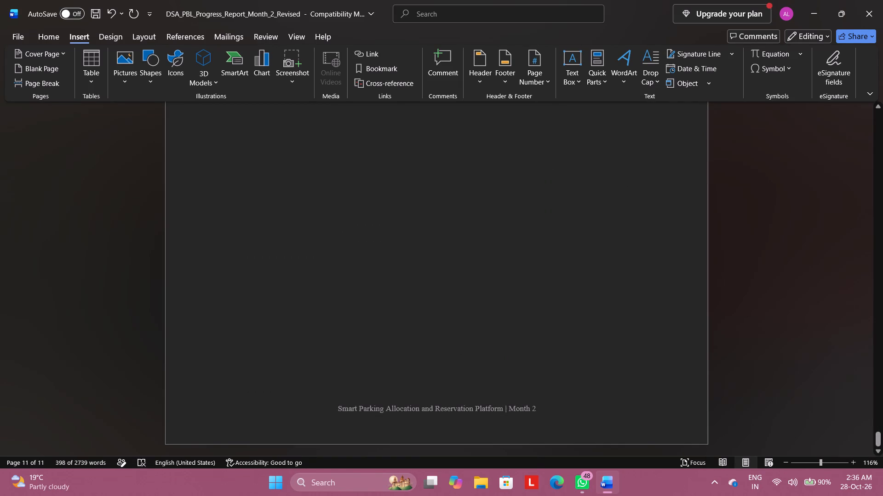
scroll(510, 325, "up", 7)
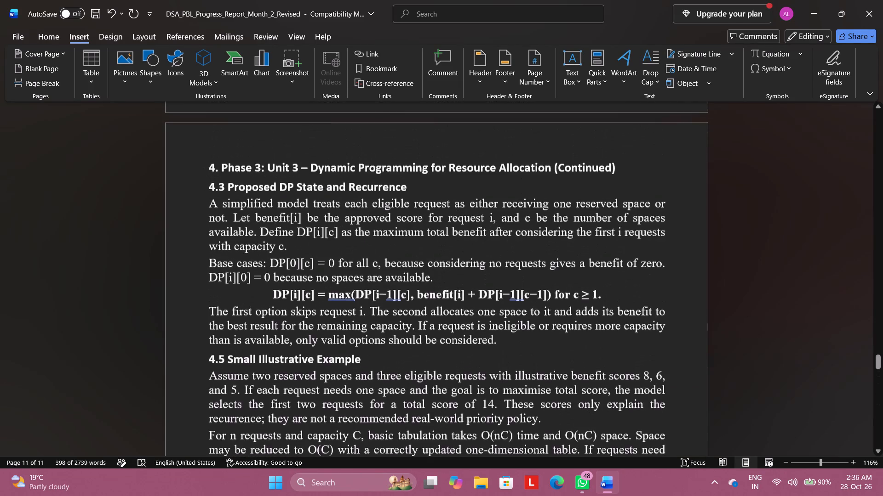
scroll(510, 325, "down", 6)
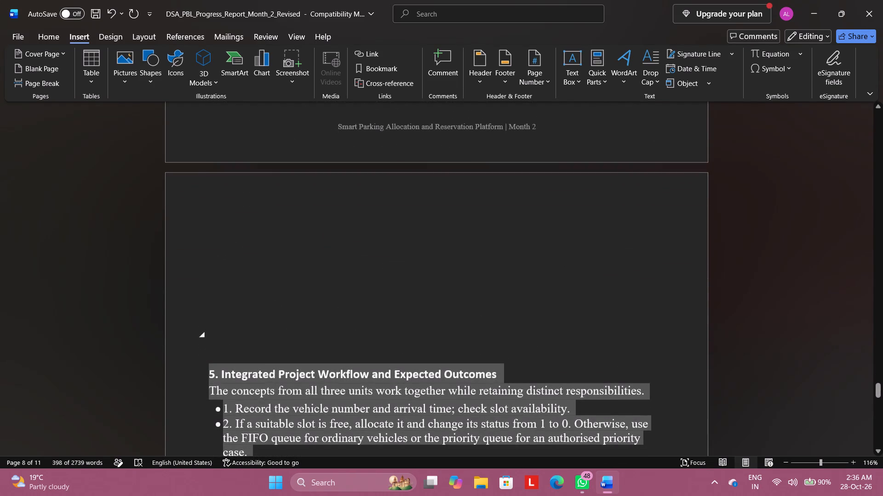
key("ctrl+c")
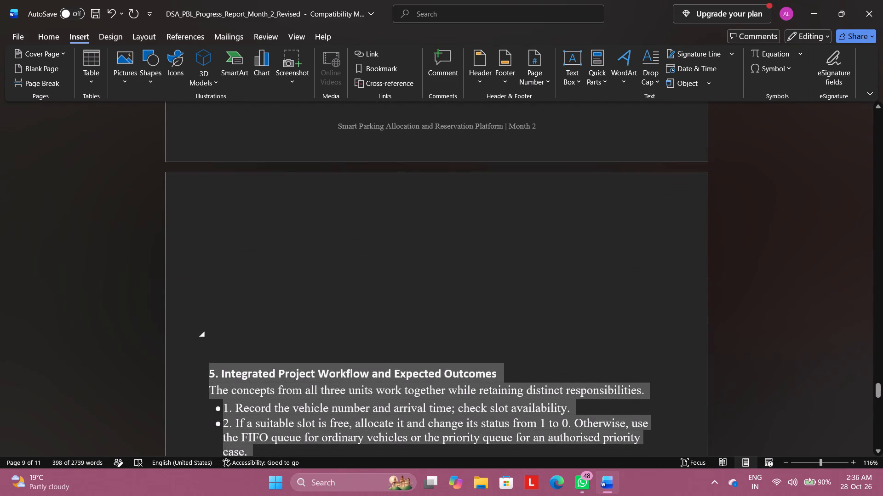
key("BackSpace")
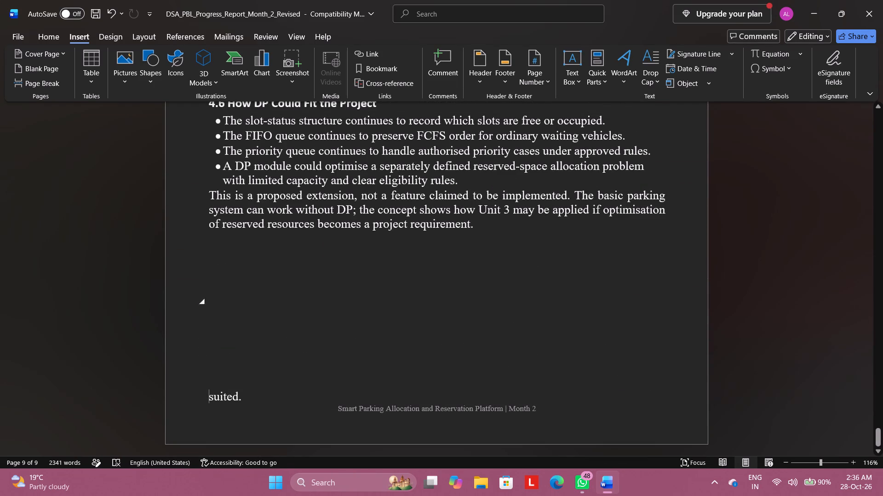
Insert a blank page after section 4.6, ahead of the leftover word "suited.".
left_click(61, 64)
scroll(300, 312, "up", 3)
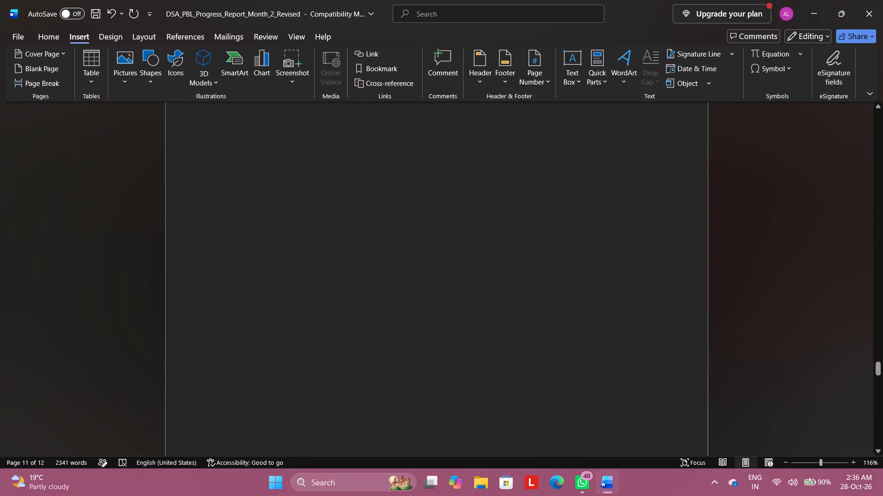
scroll(300, 312, "up", 1)
scroll(300, 312, "down", 2)
scroll(300, 312, "up", 1)
scroll(300, 312, "down", 10)
scroll(300, 312, "up", 7)
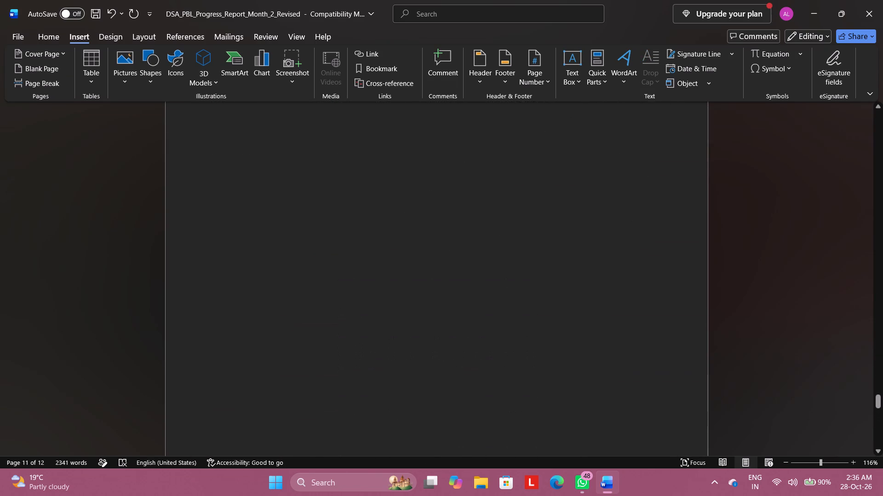
scroll(300, 312, "up", 4)
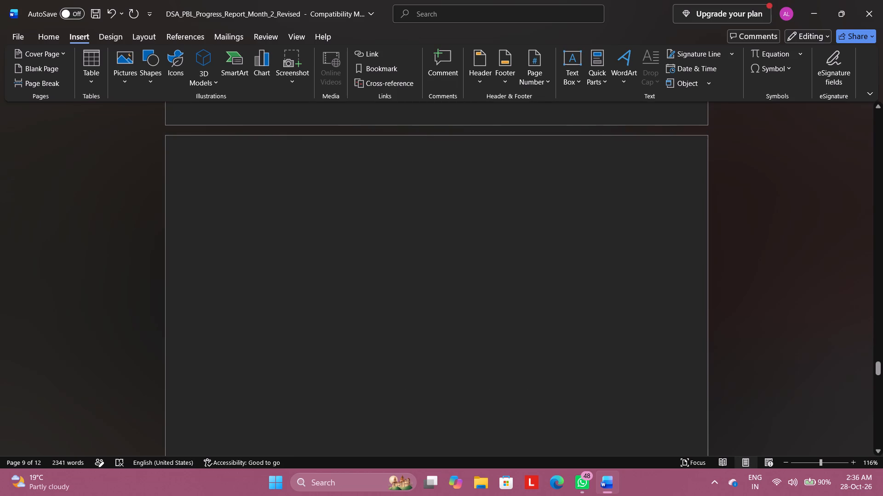
Remove the extra break before the insertion point and paste the copied section 5 text onto the empty page following section 4.6.
left_click(810, 462)
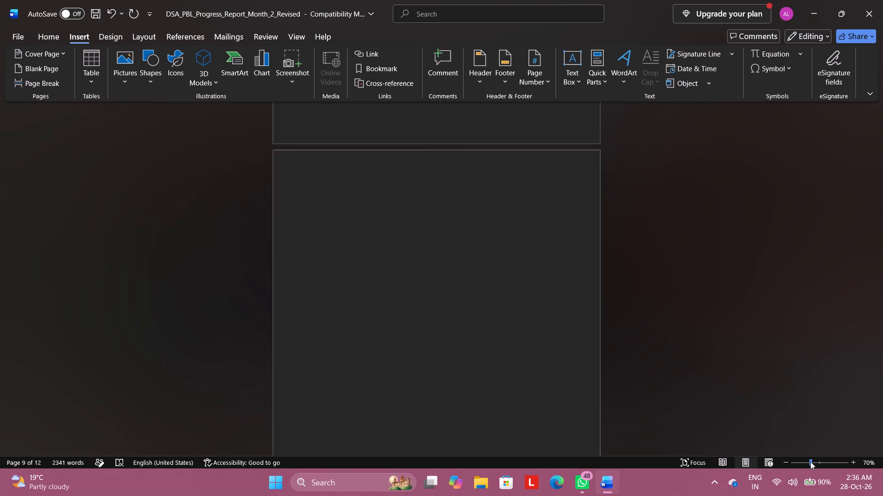
scroll(790, 356, "down", 6)
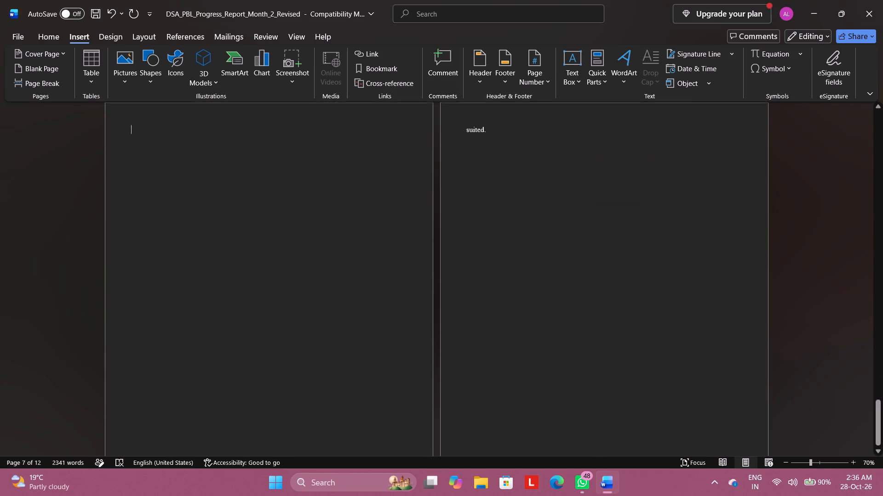
scroll(790, 356, "down", 1)
scroll(790, 356, "up", 5)
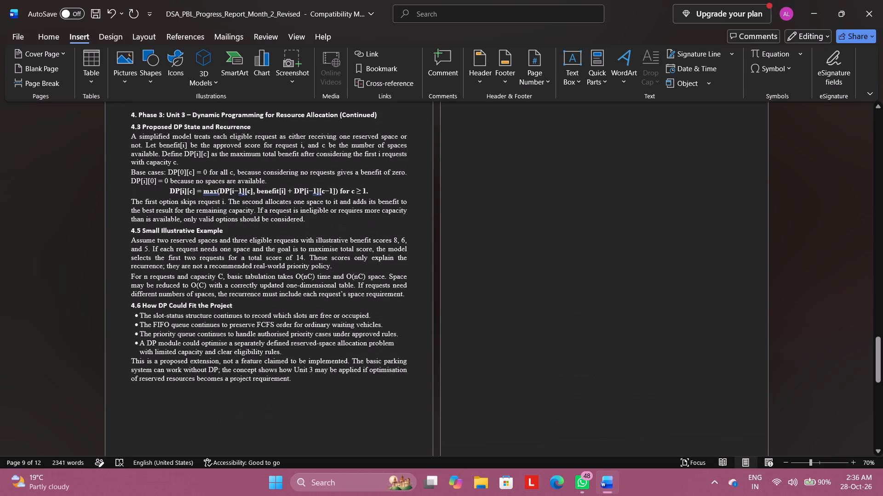
key("BackSpace")
scroll(790, 356, "down", 9)
scroll(790, 356, "up", 2)
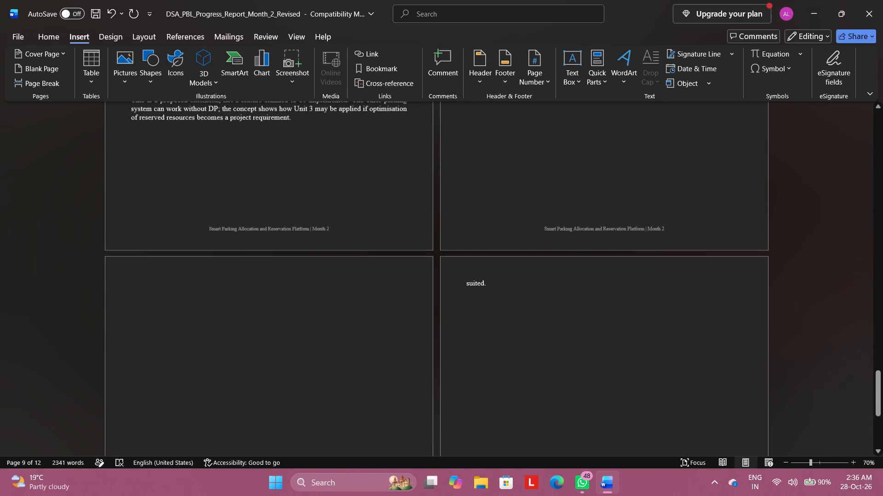
scroll(647, 300, "up", 1)
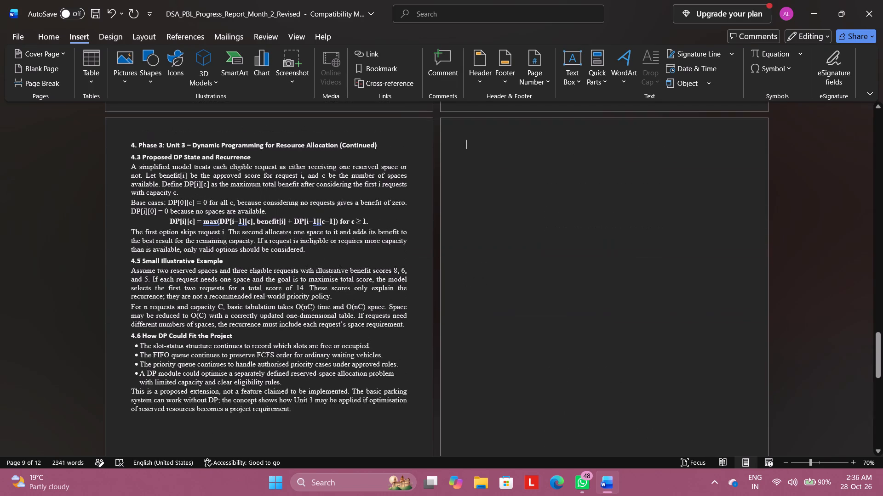
scroll(647, 300, "up", 2)
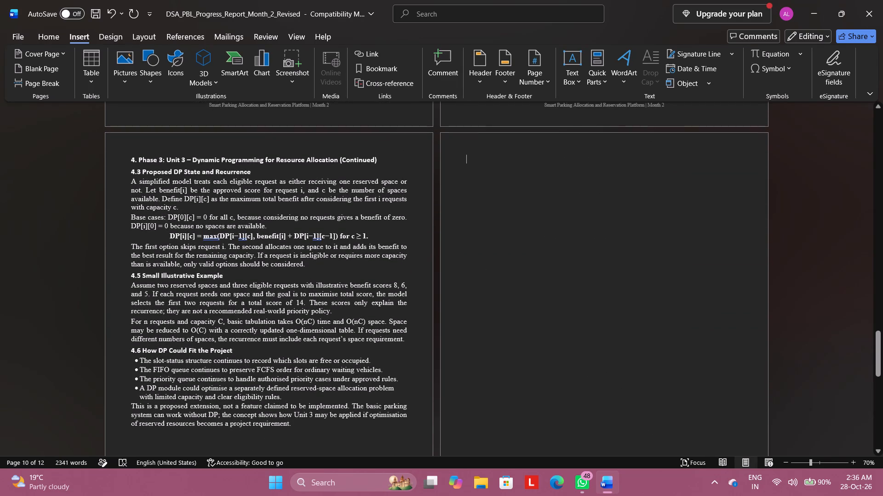
key("ctrl+v")
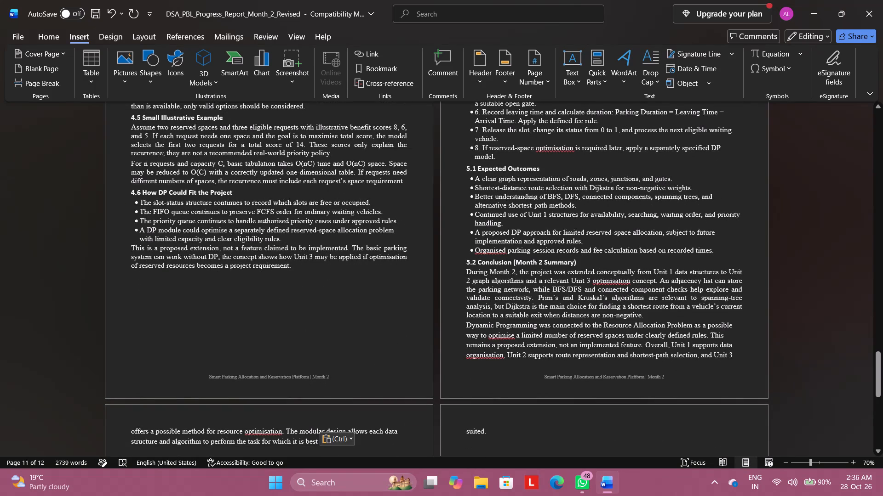
scroll(634, 213, "down", 1)
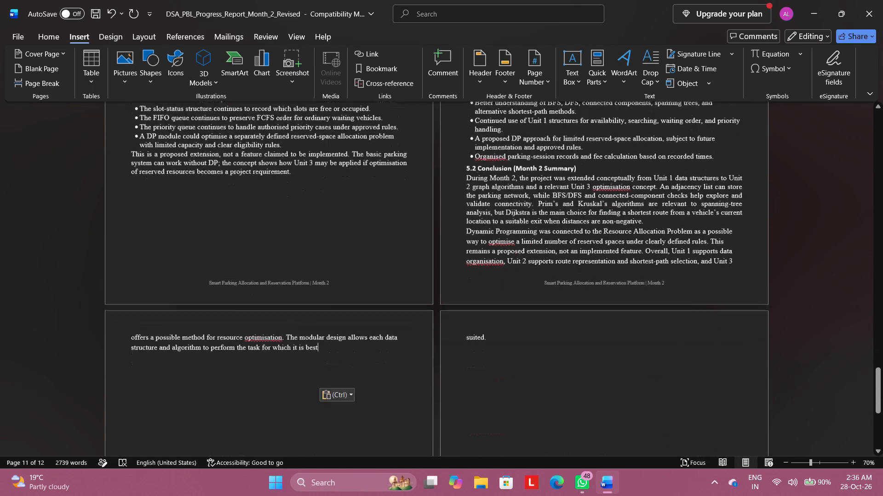
Remove the break before the leftover word "suited." and join it, with a space, to the end of the 5.2 conclusion's last sentence.
scroll(634, 213, "down", 1)
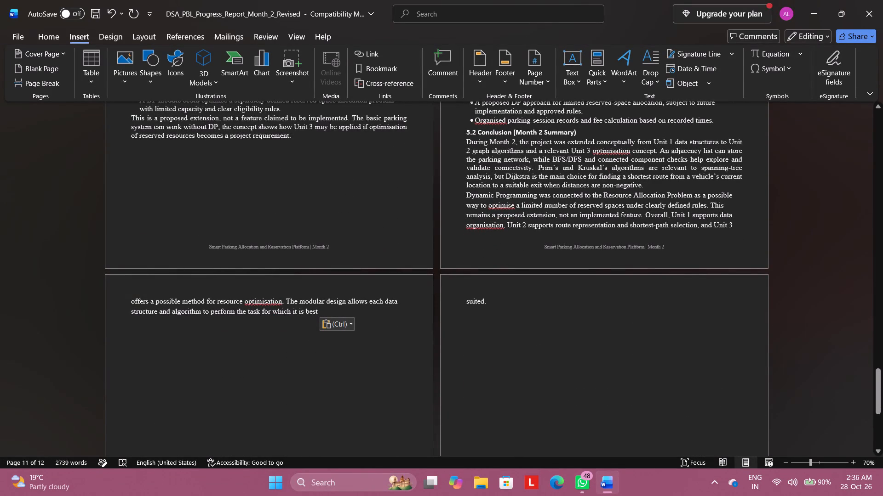
left_click(463, 302)
key("BackSpace")
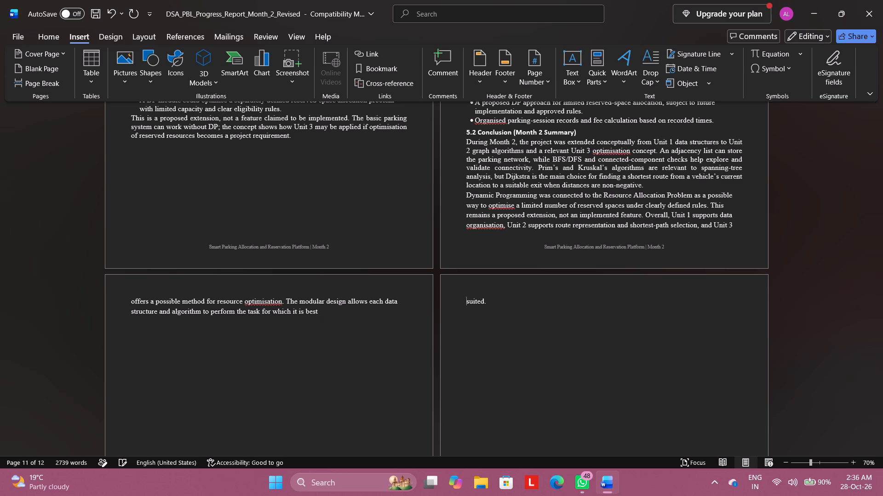
key("BackSpace")
key("BackSpace")
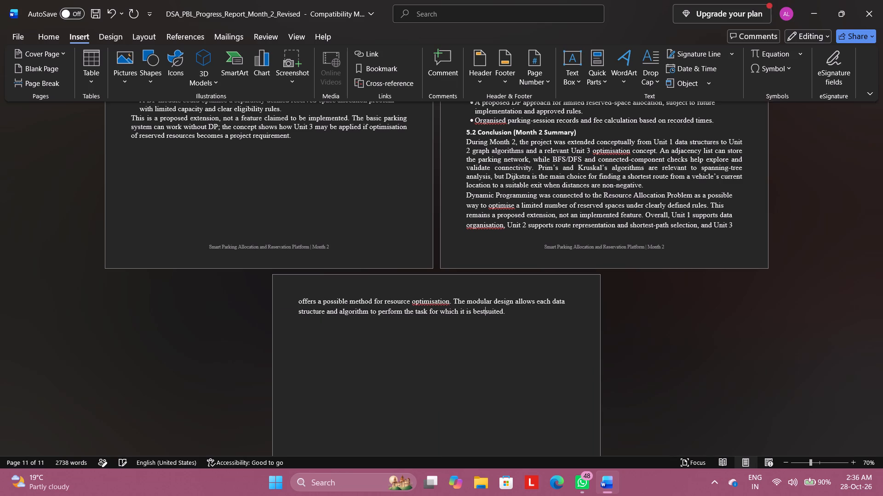
key("space")
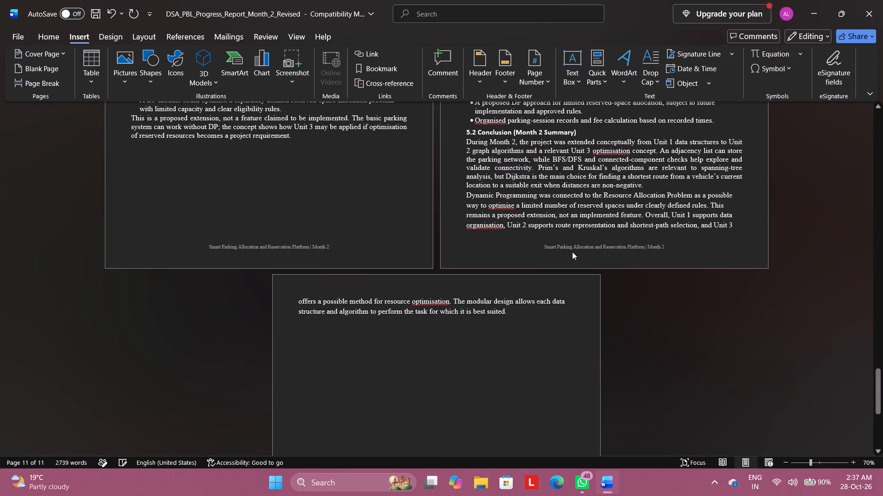
In the third 5.1 Expected Outcomes bullet, delete "BFS, DFS, connected components, spanning trees, and" before "alternative shortest-path methods".
scroll(572, 252, "up", 3)
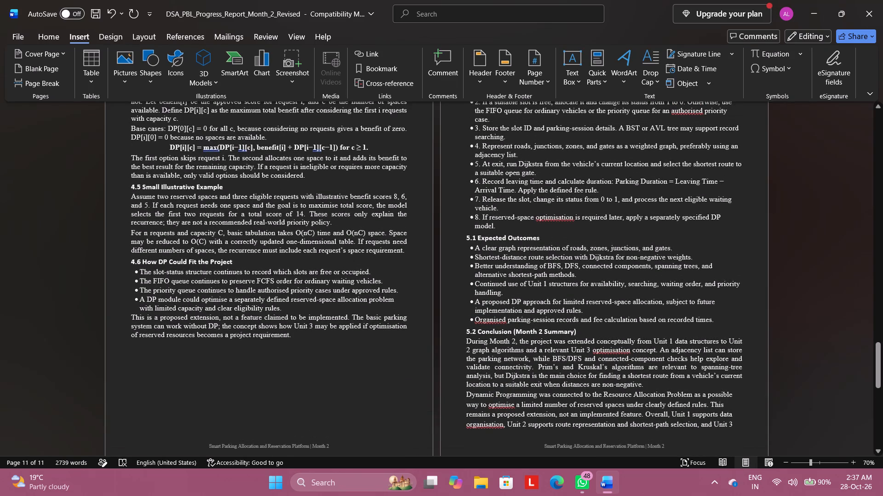
left_click(822, 462)
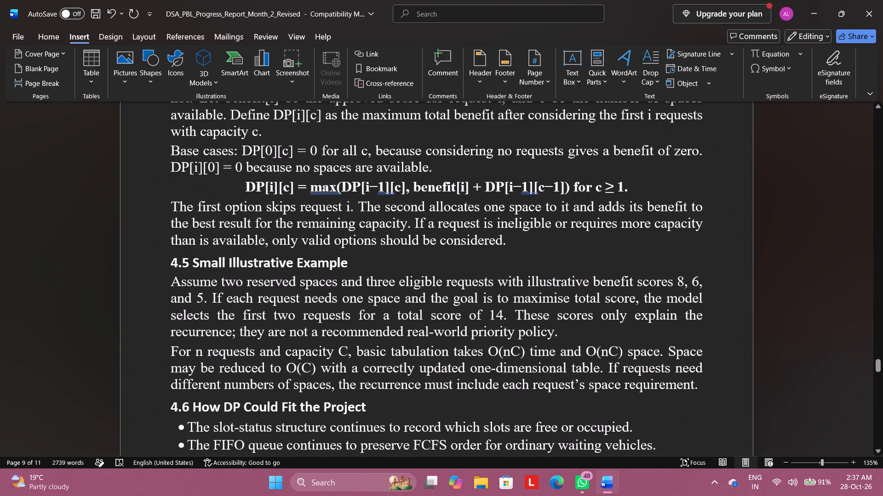
left_click(788, 461)
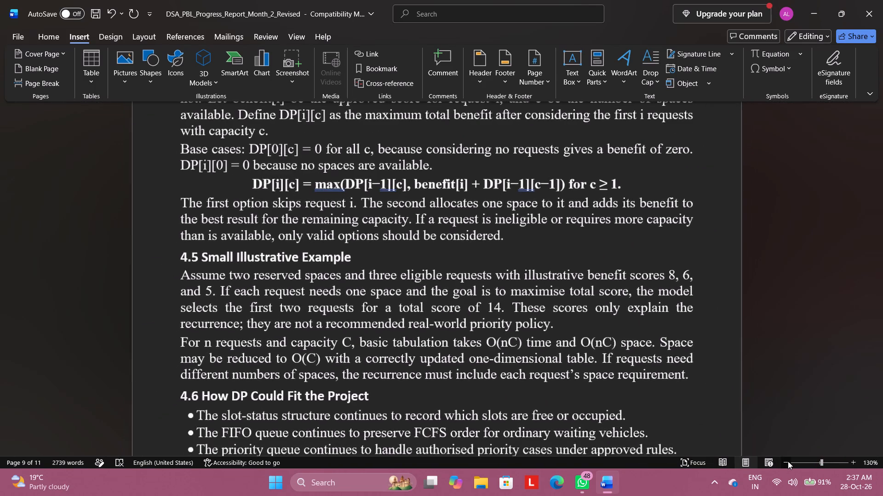
double_click(788, 461)
scroll(699, 349, "down", 1)
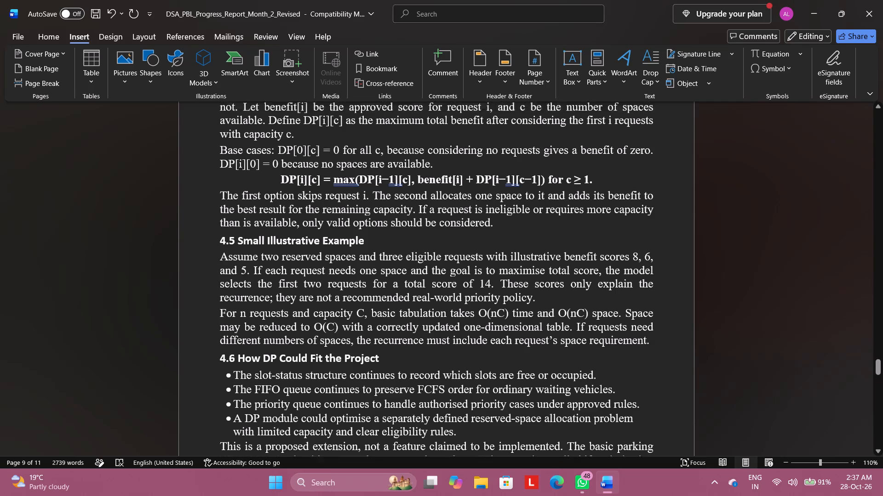
scroll(699, 349, "down", 2)
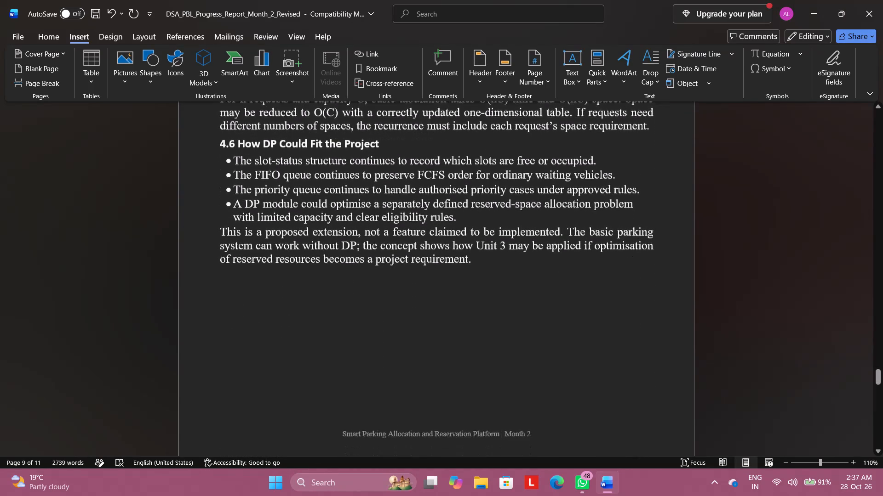
scroll(699, 349, "down", 5)
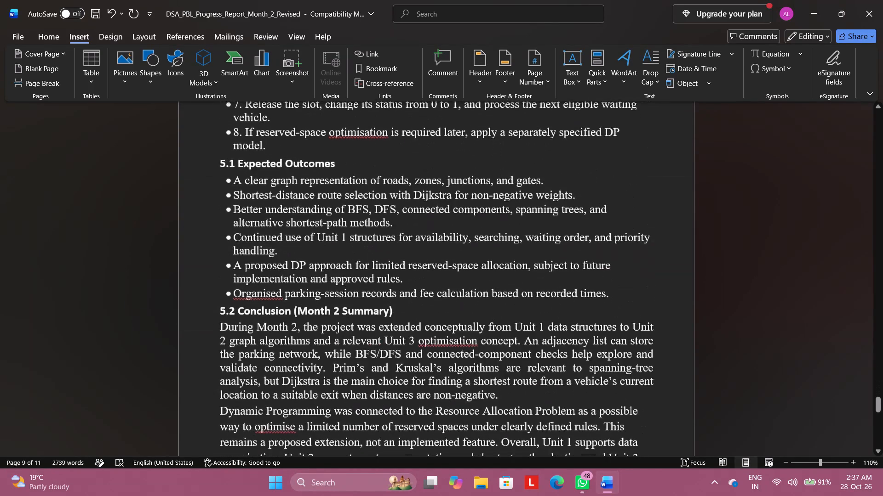
scroll(699, 349, "down", 1)
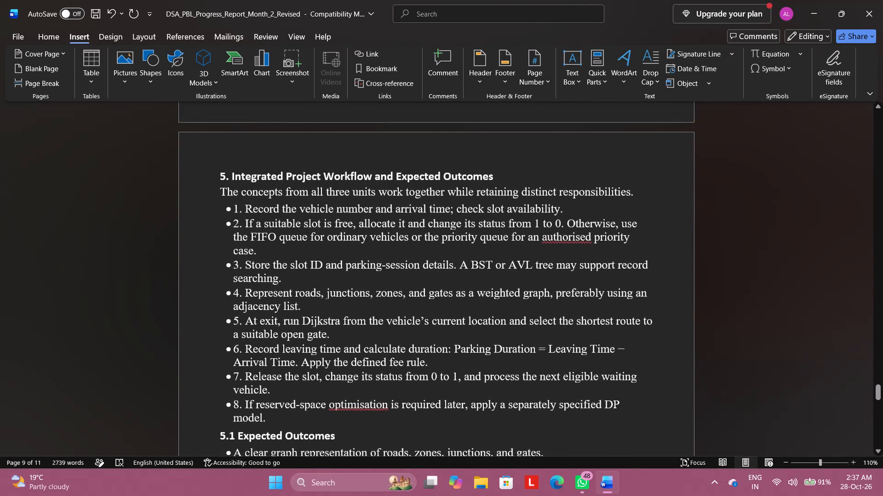
scroll(699, 349, "down", 1)
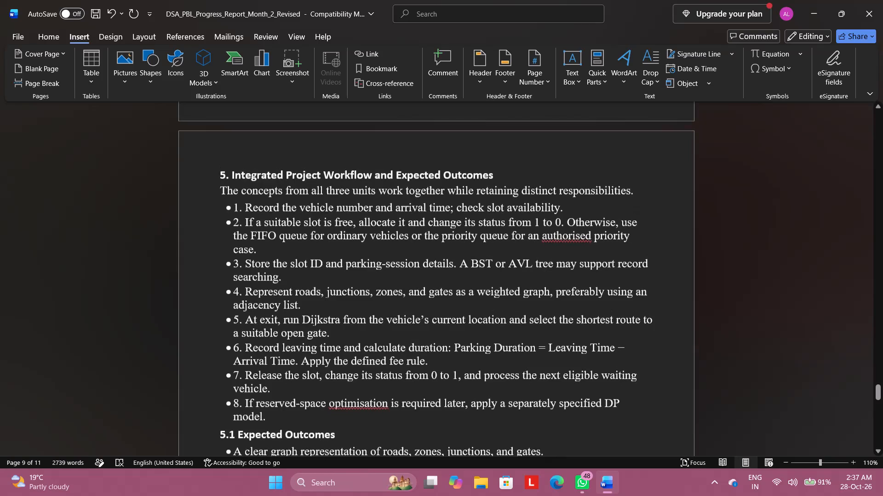
scroll(699, 349, "down", 1)
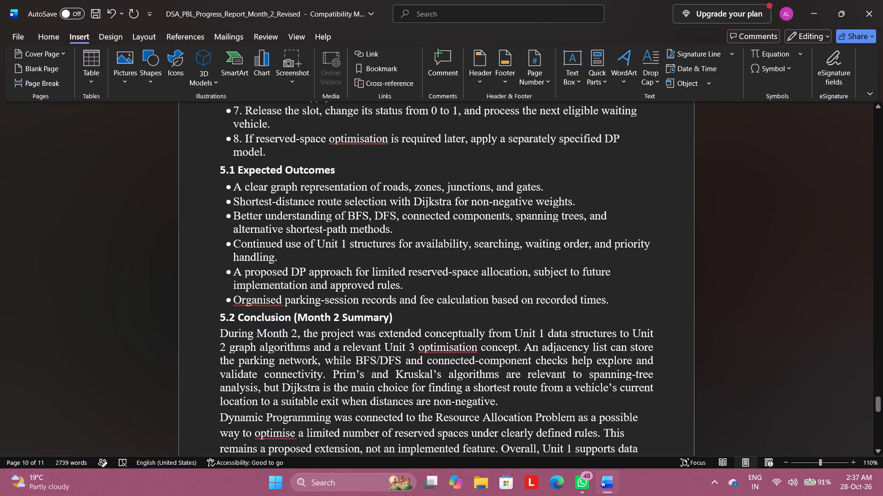
left_click_drag(348, 214, 416, 224)
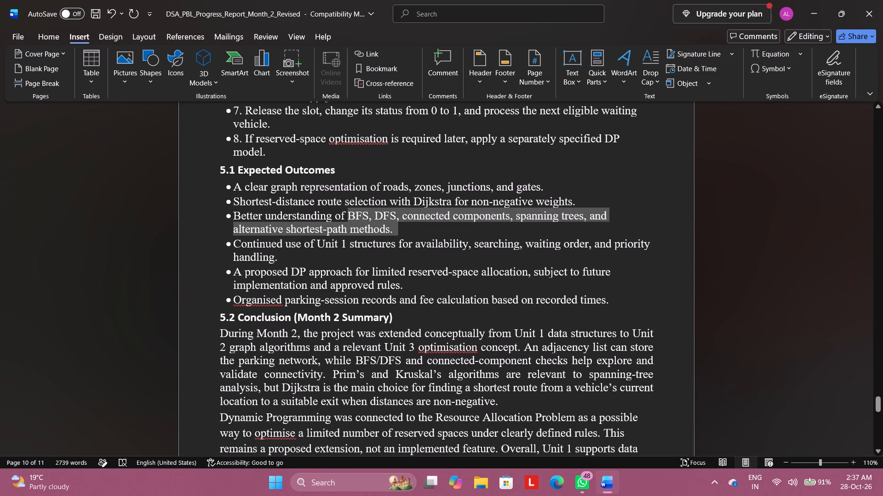
left_click_drag(416, 224, 606, 218)
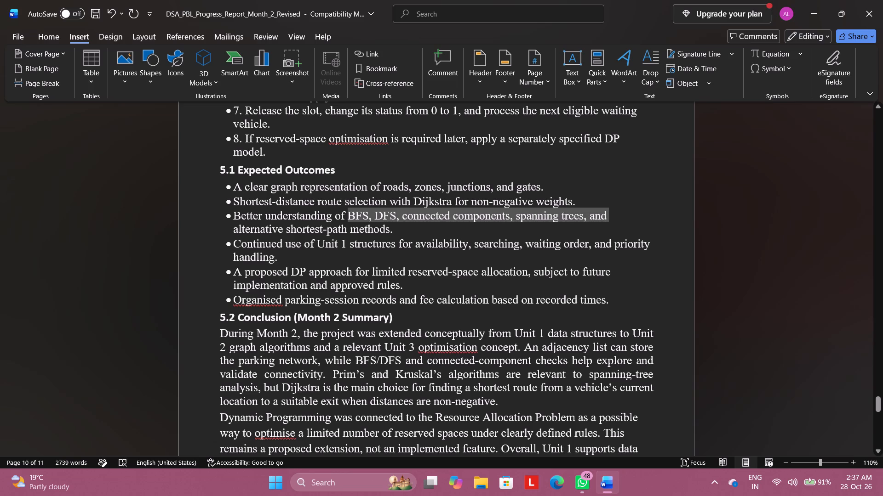
left_click_drag(606, 218, 603, 215)
key("BackSpace")
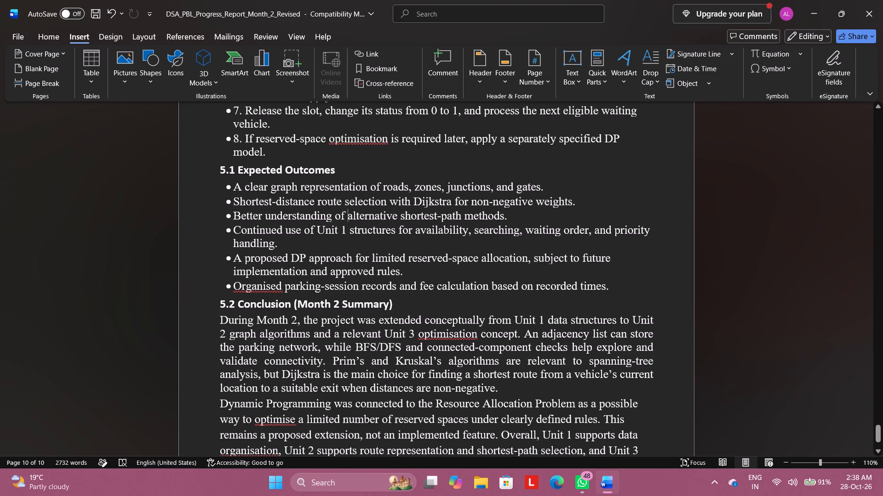
Delete "Unit 1" before "structures" in the fourth bullet of 5.1 Expected Outcomes.
left_click_drag(315, 230, 343, 228)
left_click_drag(343, 228, 348, 229)
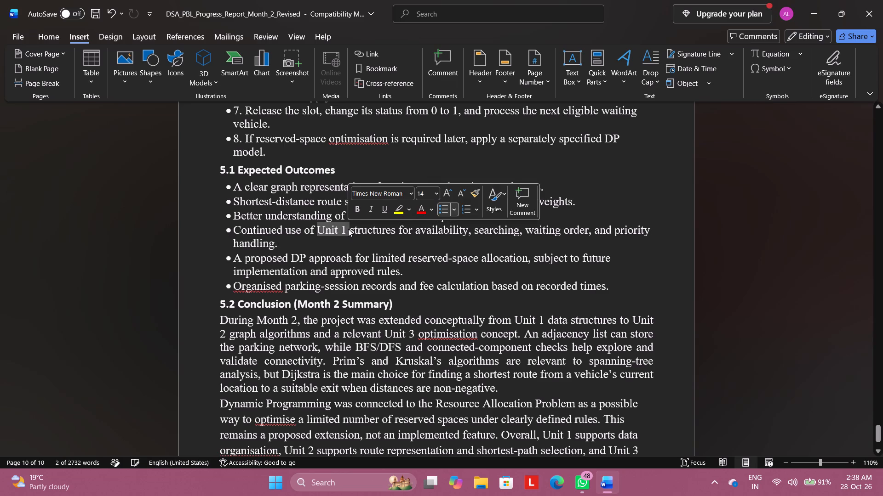
key("BackSpace")
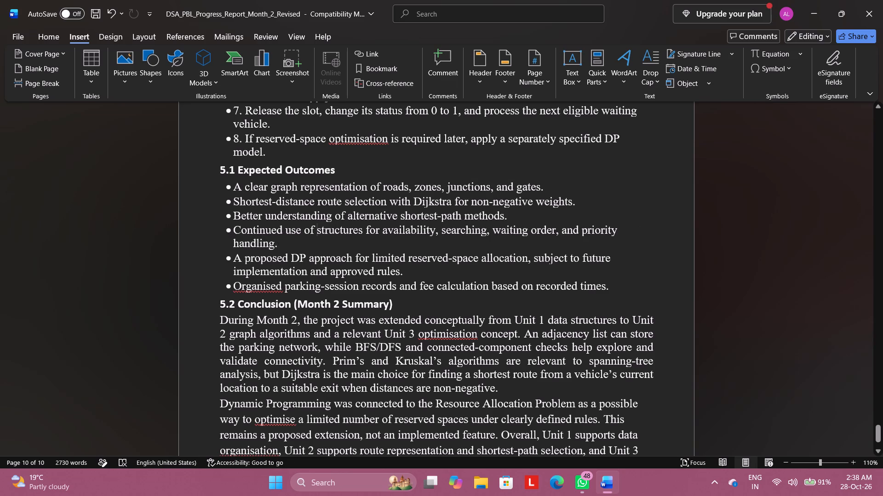
Delete ", searching" after "availability" in the fourth bullet of 5.1 Expected Outcomes.
scroll(389, 224, "down", 2)
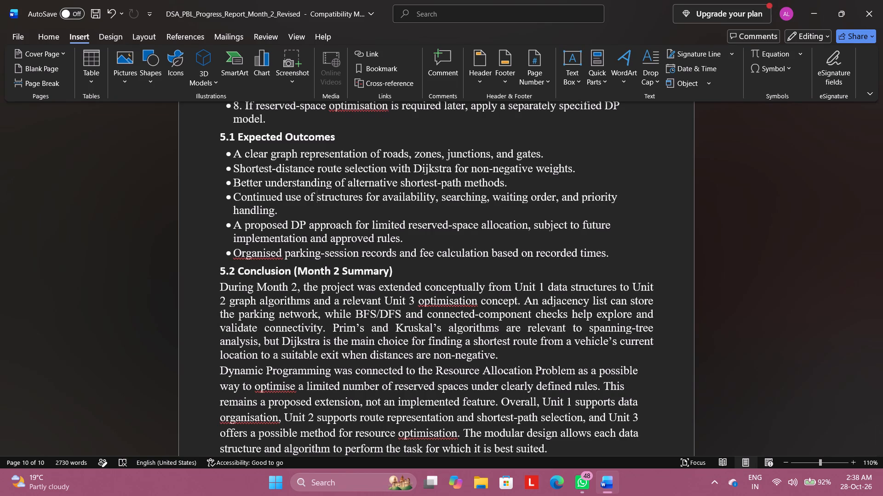
left_click(486, 196)
key("BackSpace")
key("BackSpace")
key("BackSpace")
key("BackSpace")
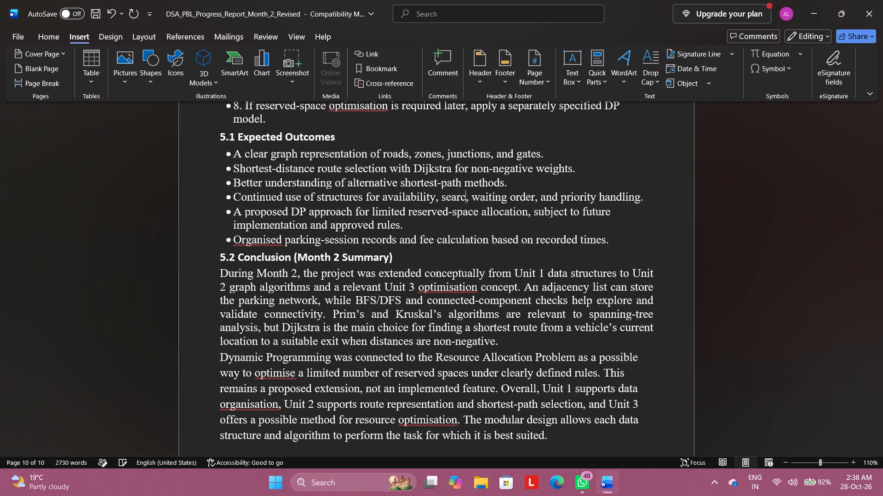
key("BackSpace")
key("BackSpace")
key("BackSpace")
key("BackSpace")
key("BackSpace")
key("BackSpace")
key("BackSpace")
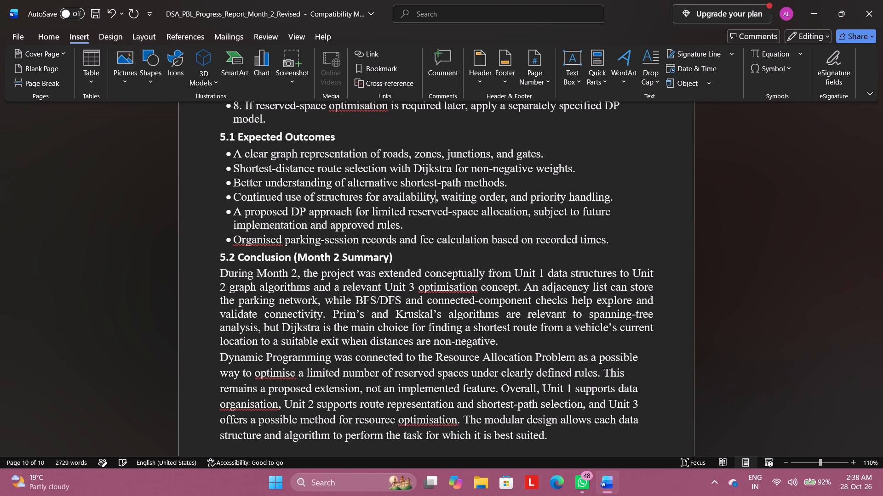
Check the end of the 5.2 conclusion, and look back through the whole report up to the cover page table.
scroll(502, 229, "down", 1)
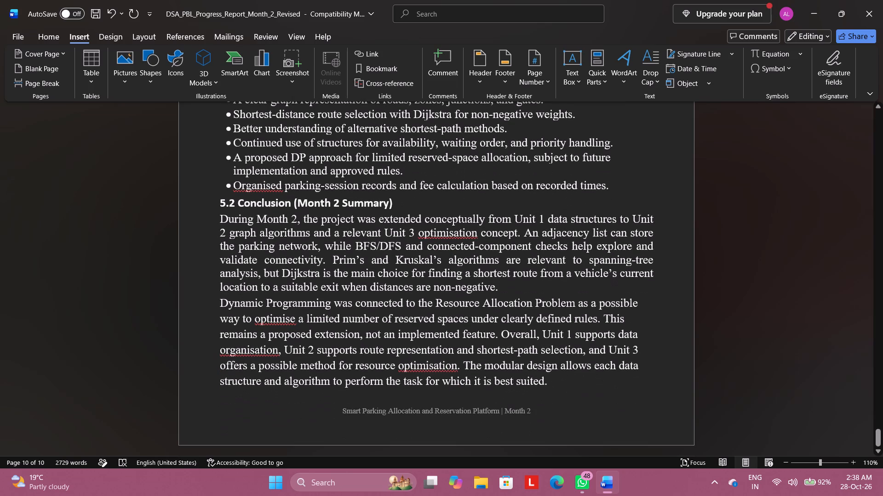
scroll(502, 229, "down", 1)
scroll(456, 231, "up", 6)
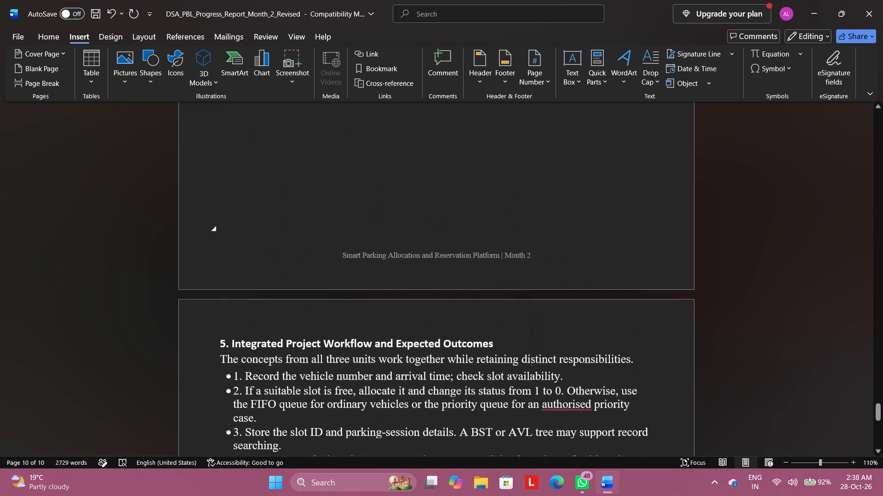
scroll(456, 231, "up", 7)
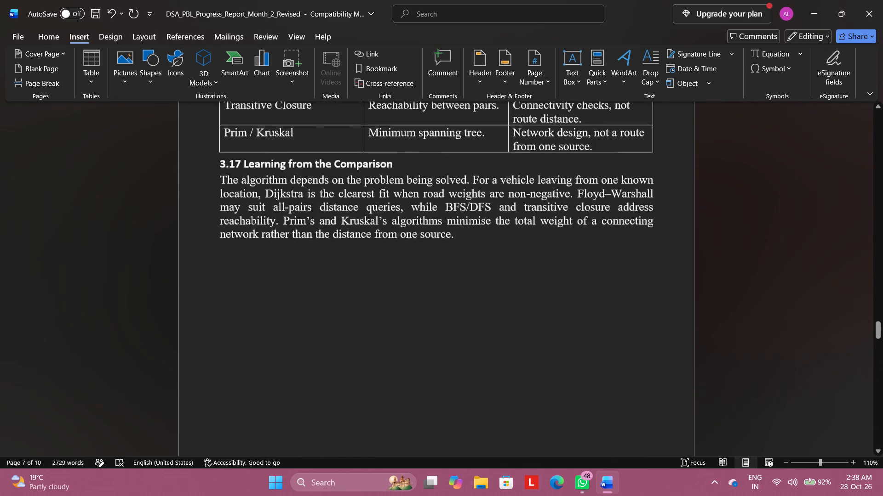
scroll(456, 231, "up", 6)
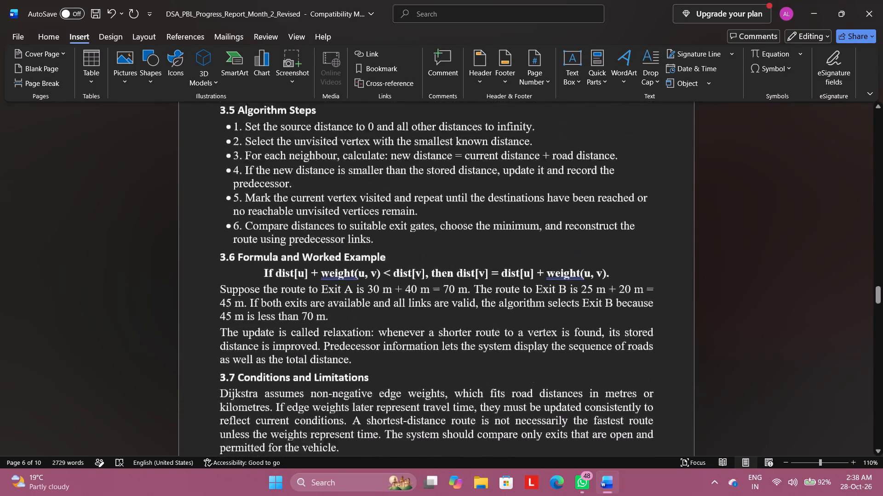
scroll(456, 231, "up", 5)
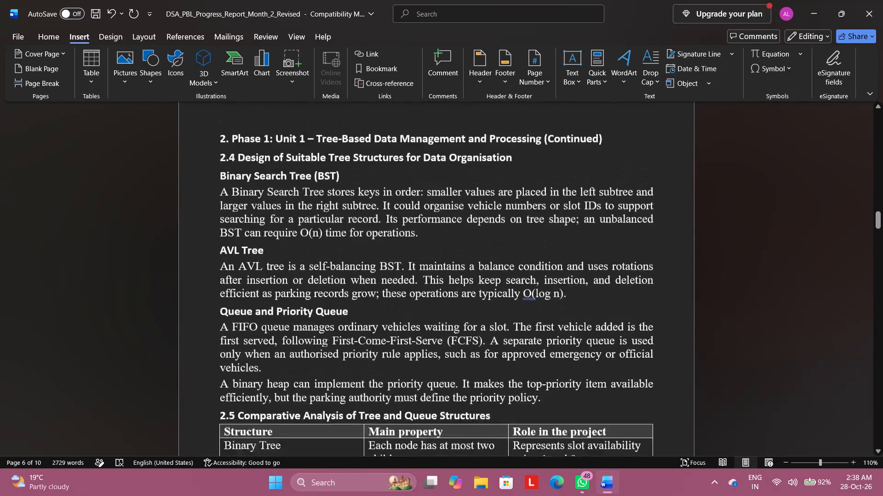
scroll(456, 231, "up", 7)
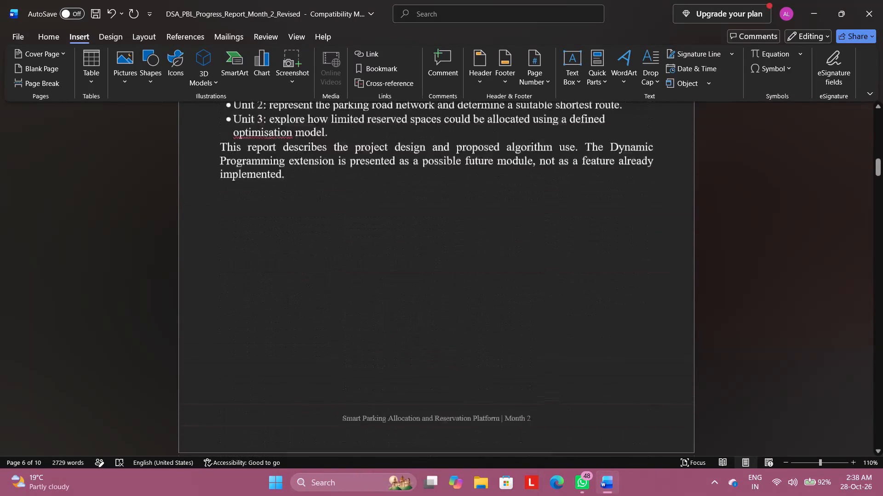
scroll(456, 231, "up", 5)
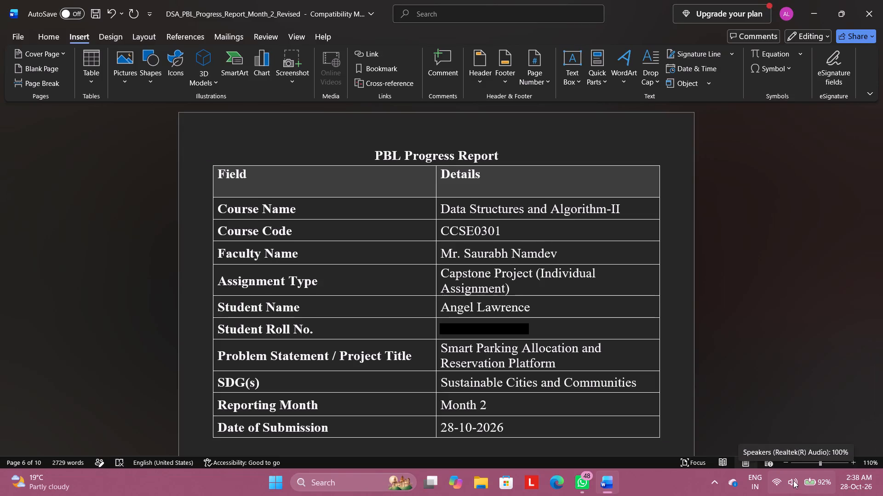
Check the page layout and section headings across the report with several pages shown at once at 60% zoom.
triple_click(788, 460)
double_click(788, 460)
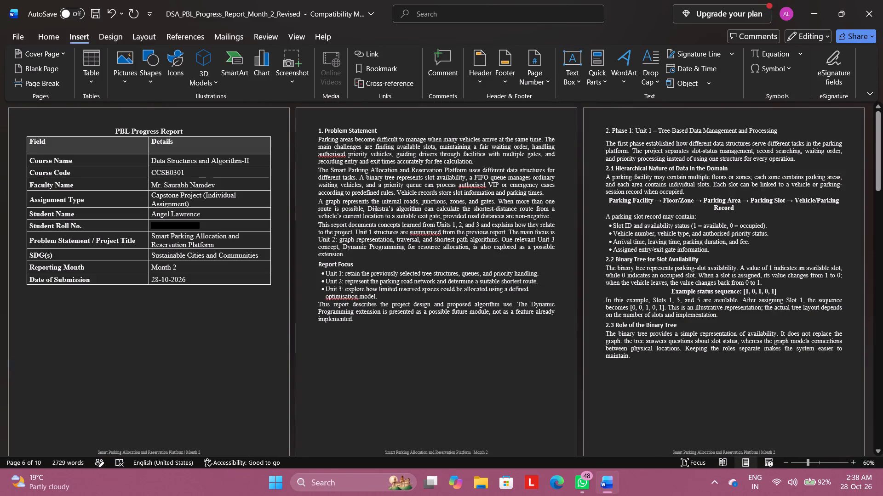
scroll(772, 304, "down", 2)
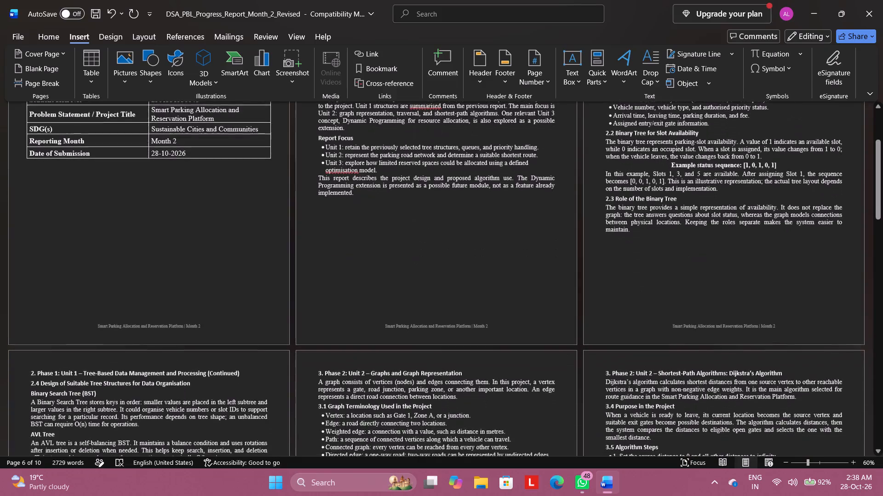
scroll(772, 304, "down", 3)
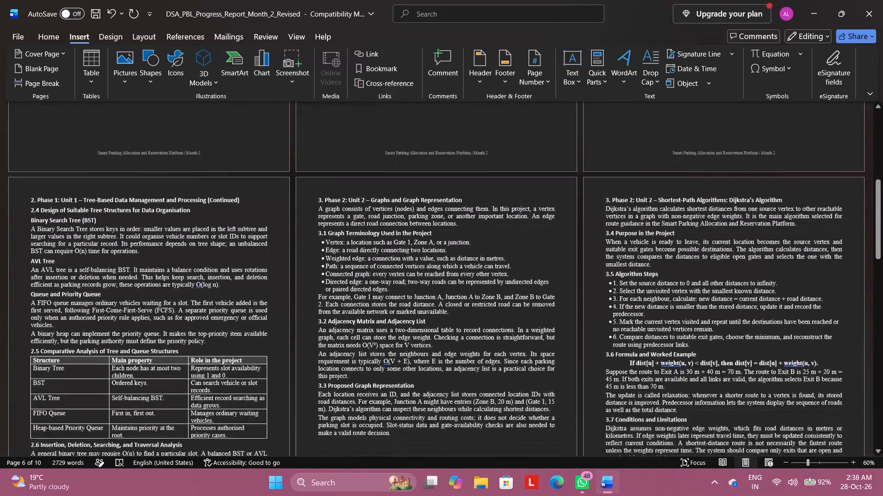
scroll(772, 304, "down", 4)
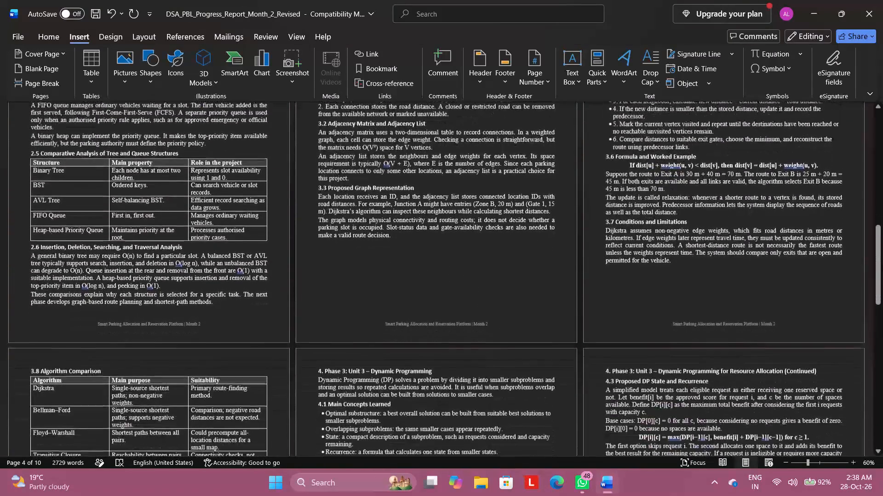
scroll(772, 304, "down", 2)
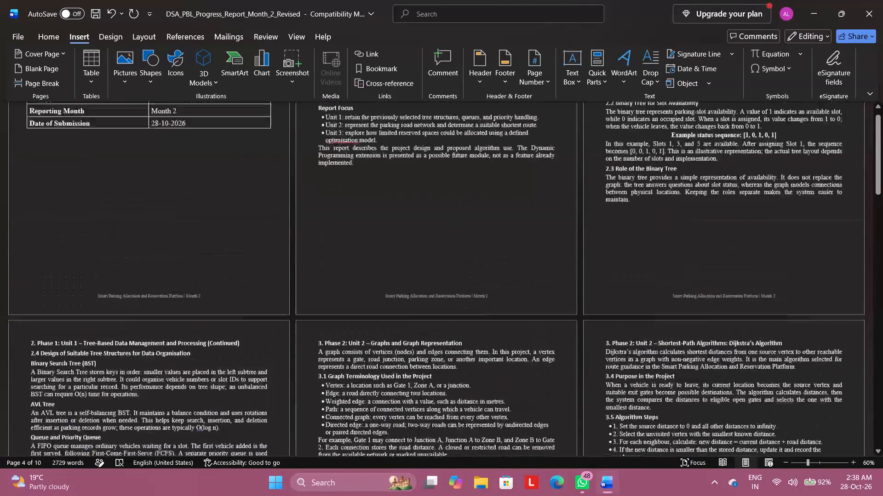
scroll(772, 304, "down", 1)
scroll(772, 304, "up", 1)
scroll(772, 304, "down", 1)
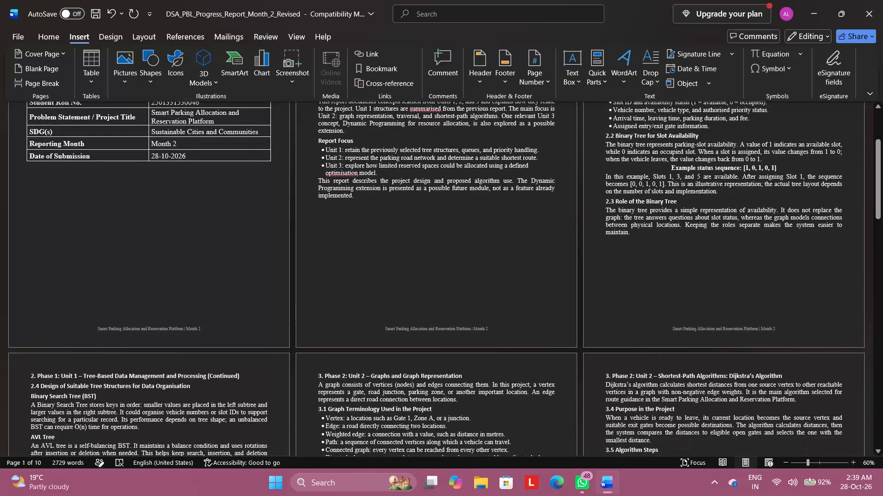
scroll(772, 304, "down", 3)
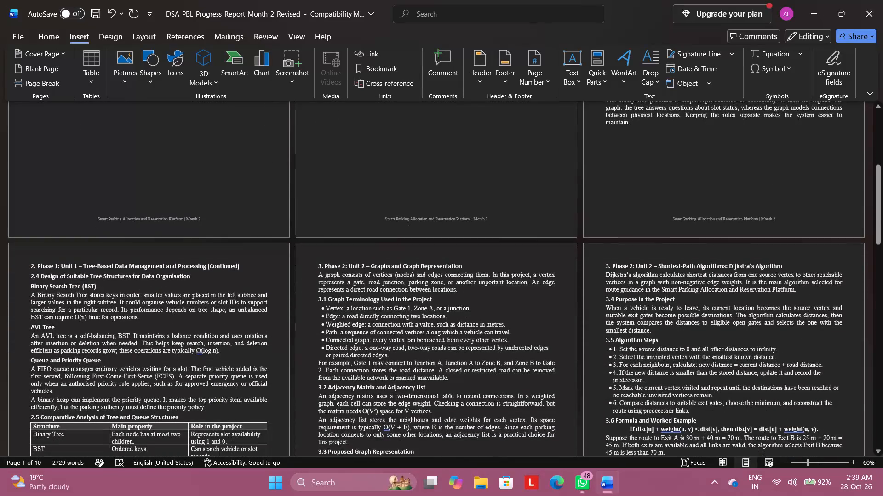
scroll(772, 304, "down", 1)
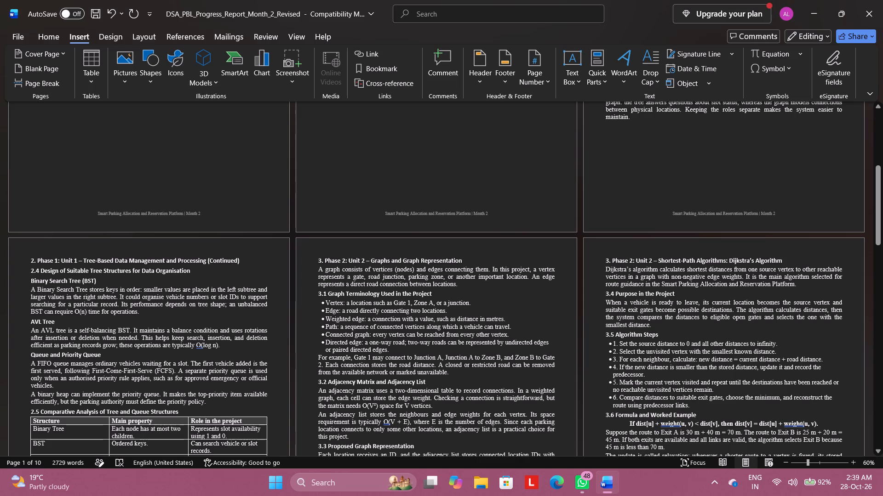
Renumber the "Learning from the Comparison" subsection heading as 3.9.
scroll(593, 267, "down", 7)
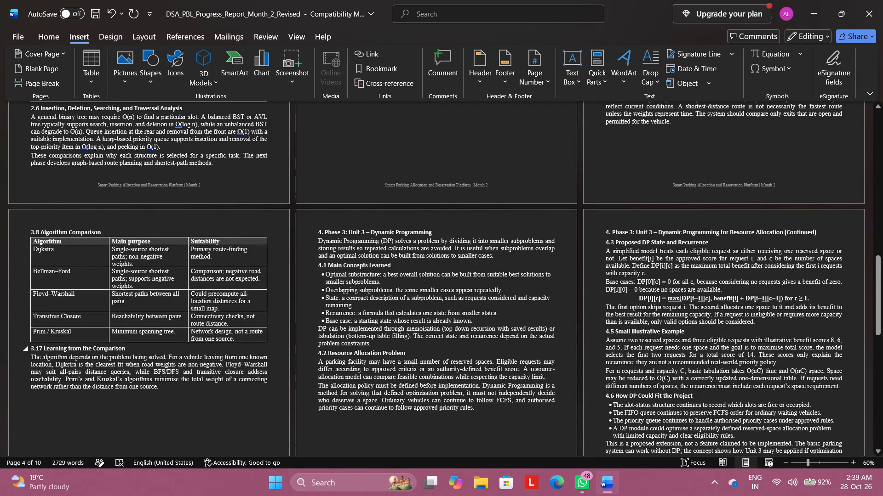
left_click(41, 348)
key("BackSpace")
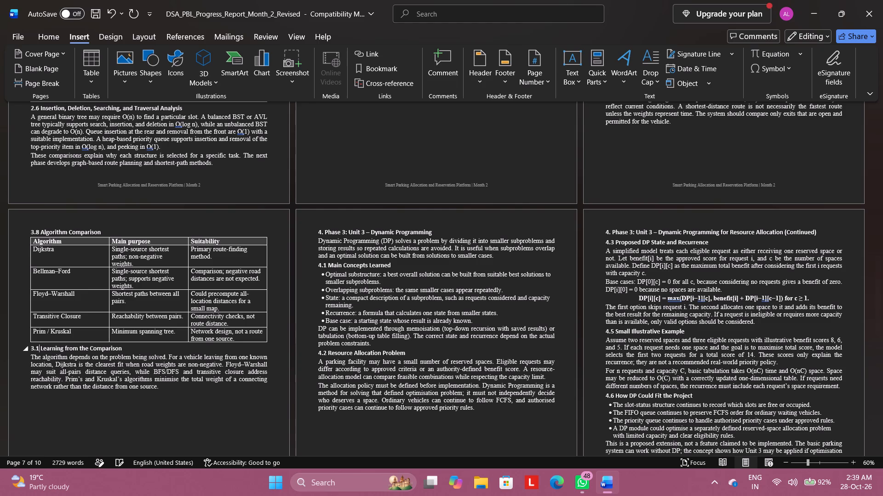
key("BackSpace")
key("9")
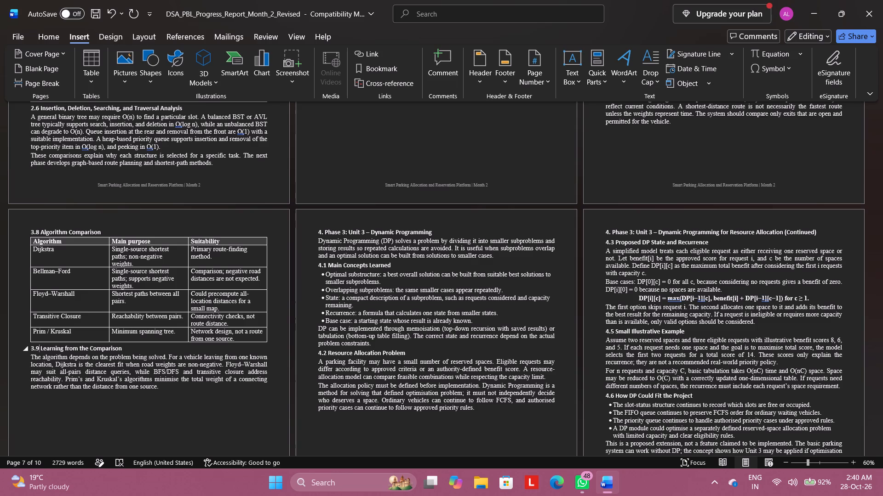
Format the "1. Problem Statement" heading at font size 16 in the Blue, Accent 1 theme colour.
scroll(41, 348, "right", 2)
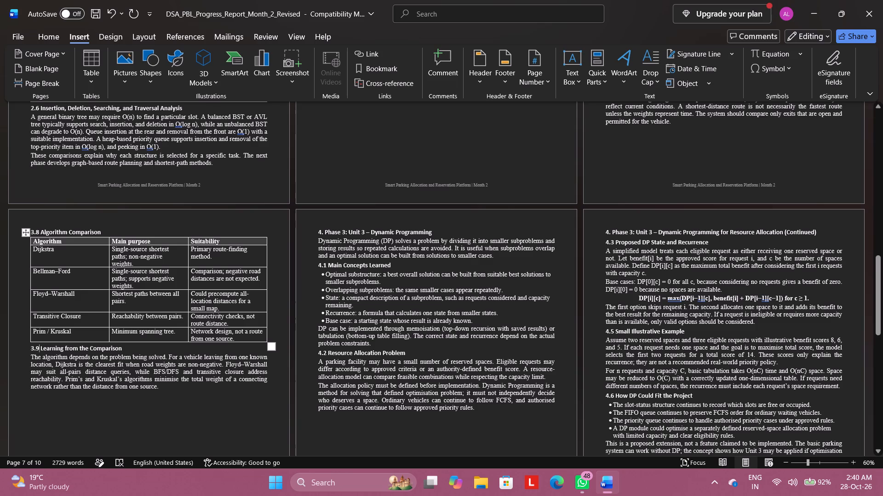
scroll(327, 295, "down", 1)
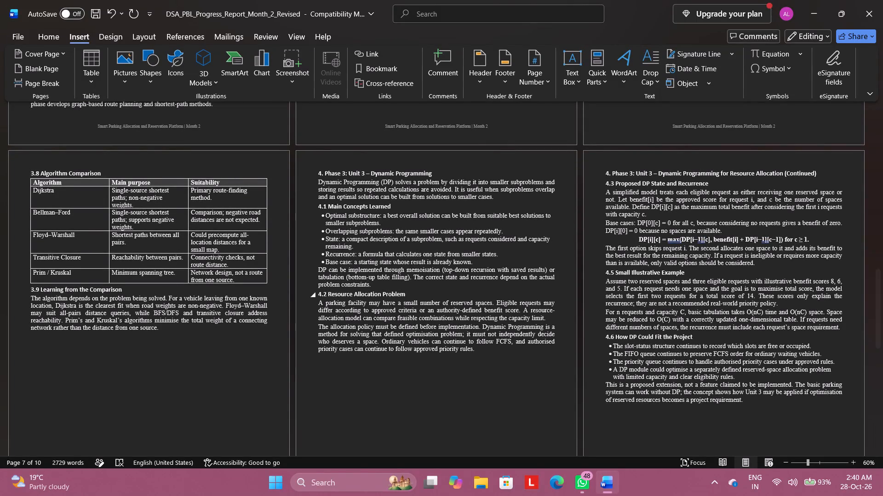
scroll(327, 295, "down", 4)
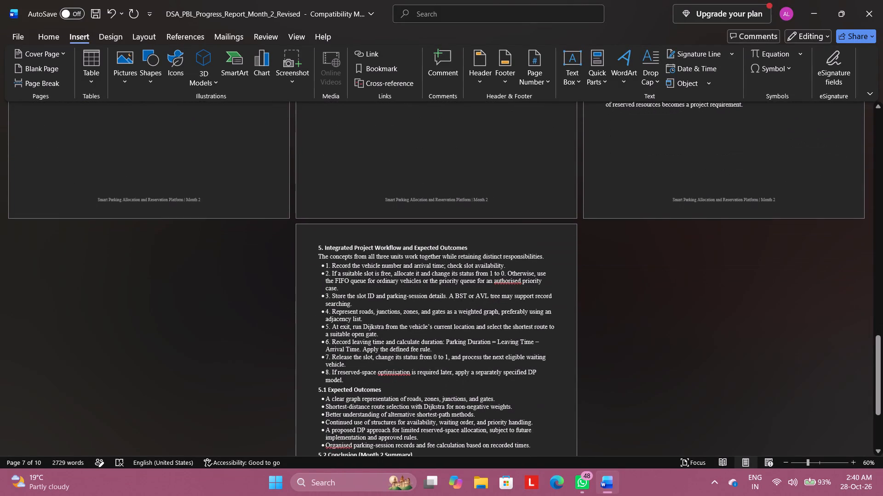
scroll(327, 295, "up", 5)
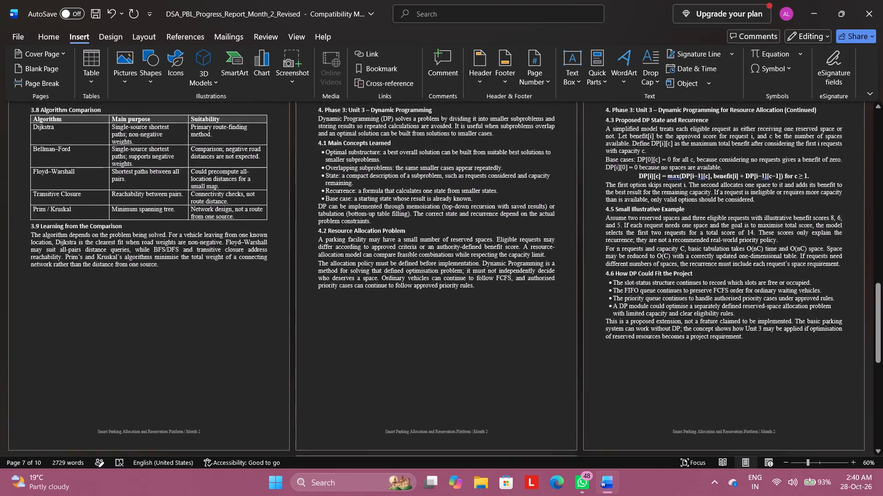
scroll(327, 295, "up", 12)
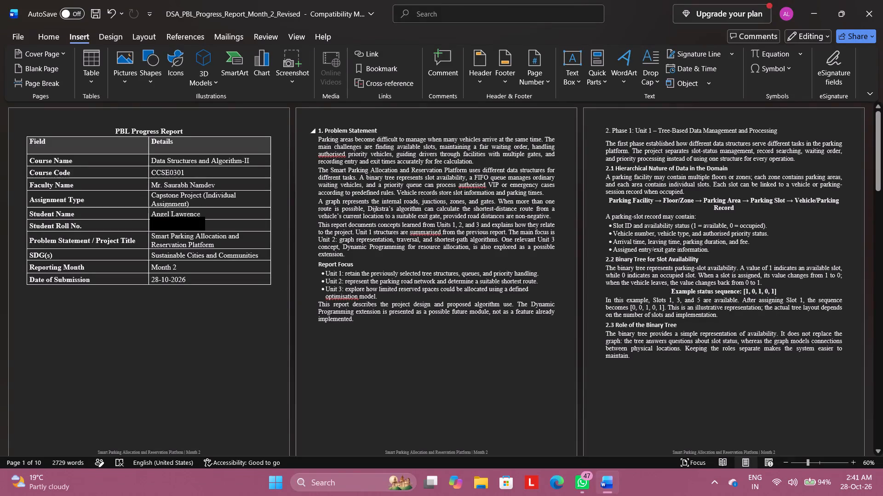
left_click_drag(318, 130, 383, 126)
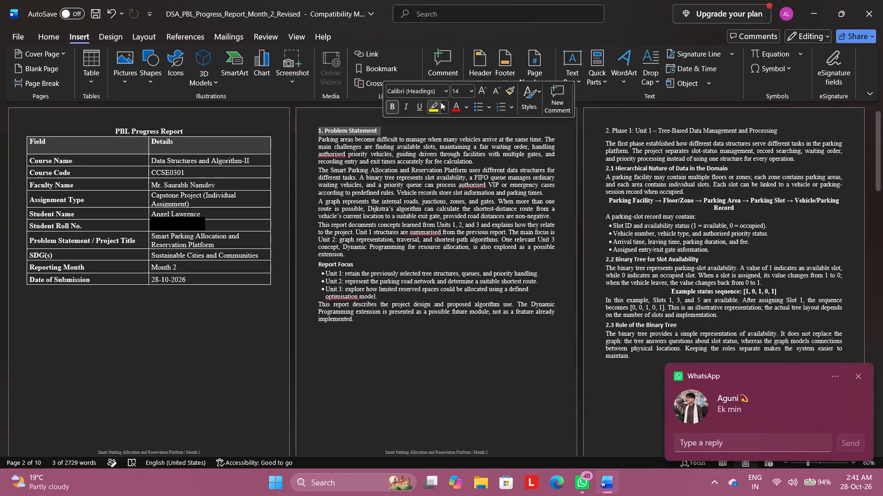
left_click(475, 90)
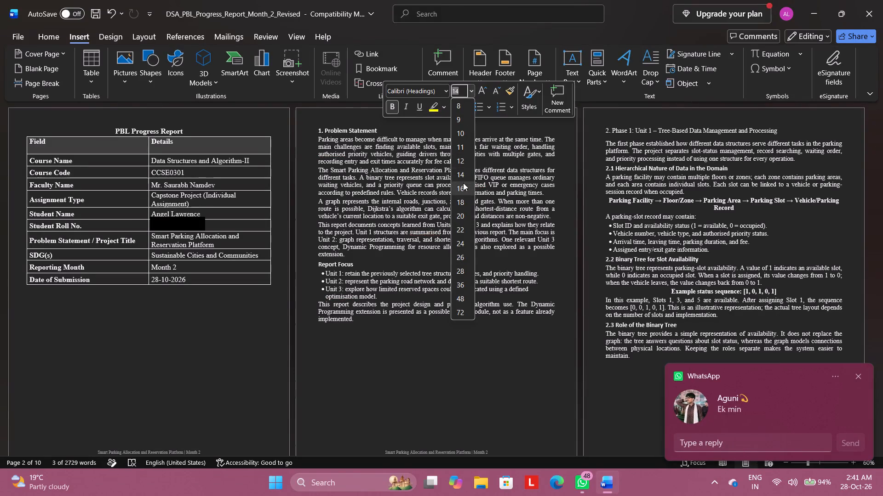
left_click(462, 185)
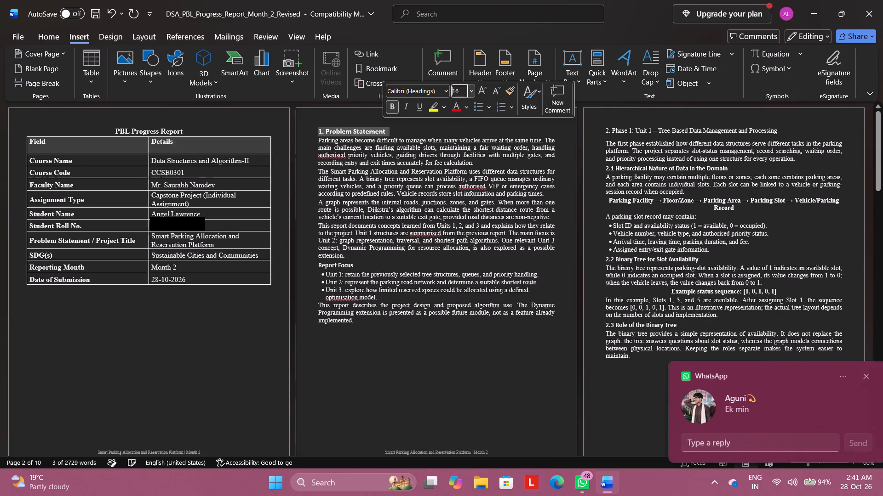
left_click(465, 106)
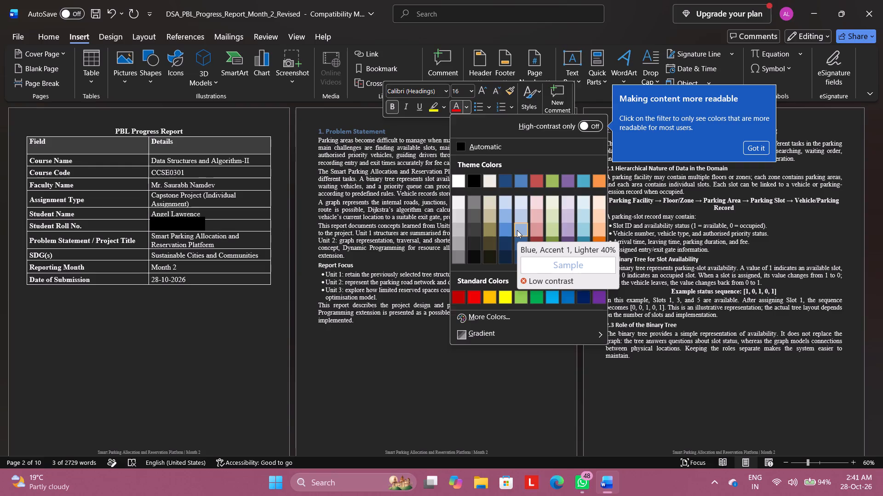
left_click(523, 183)
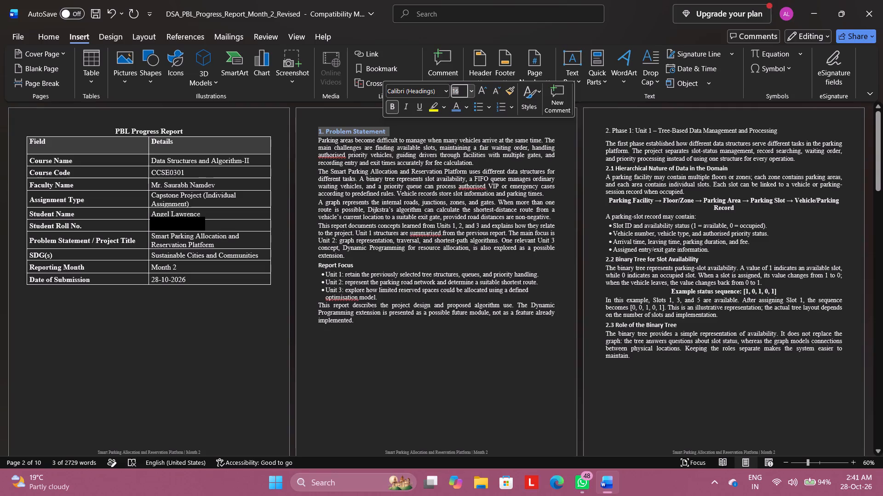
Format the "2. Phase 1: Unit 1 – Tree-Based Data Management and Processing" heading at font size 16 in the same Blue, Accent 1 colour.
left_click_drag(604, 130, 784, 126)
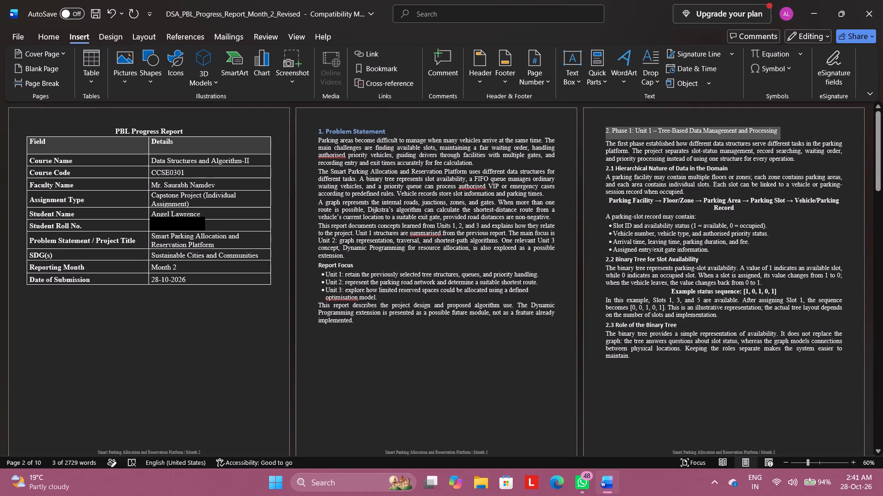
left_click_drag(784, 126, 815, 130)
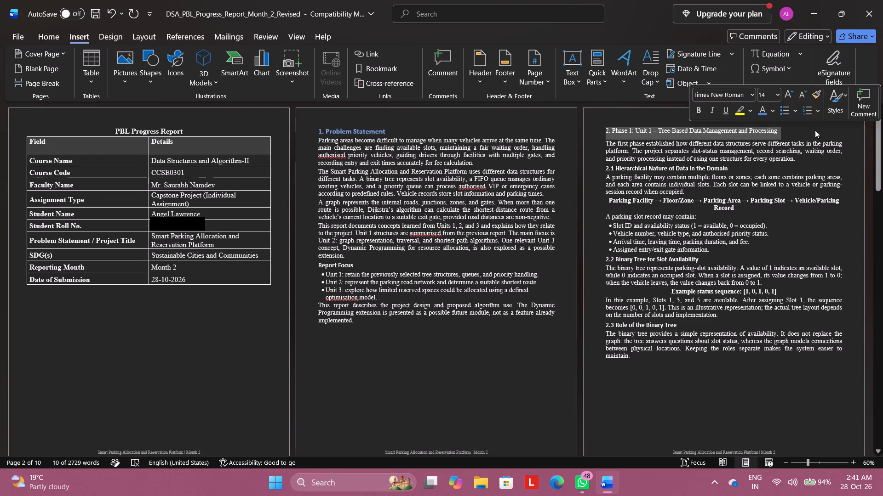
left_click(775, 99)
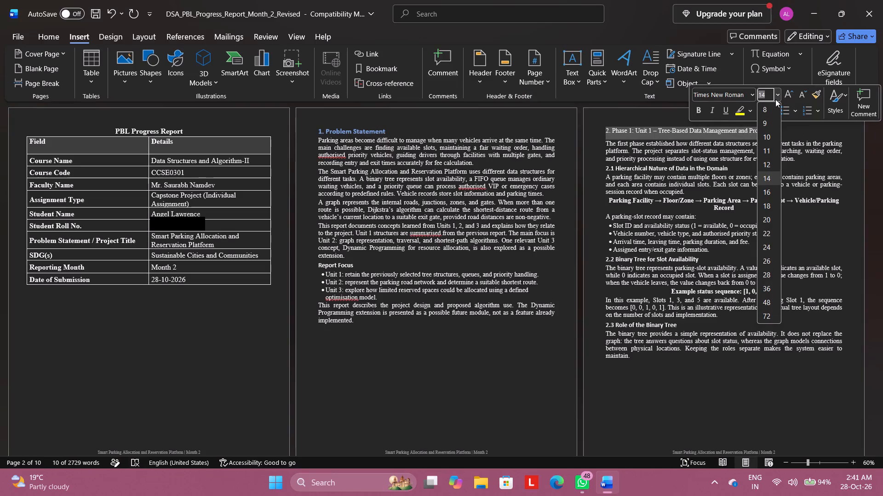
left_click(766, 191)
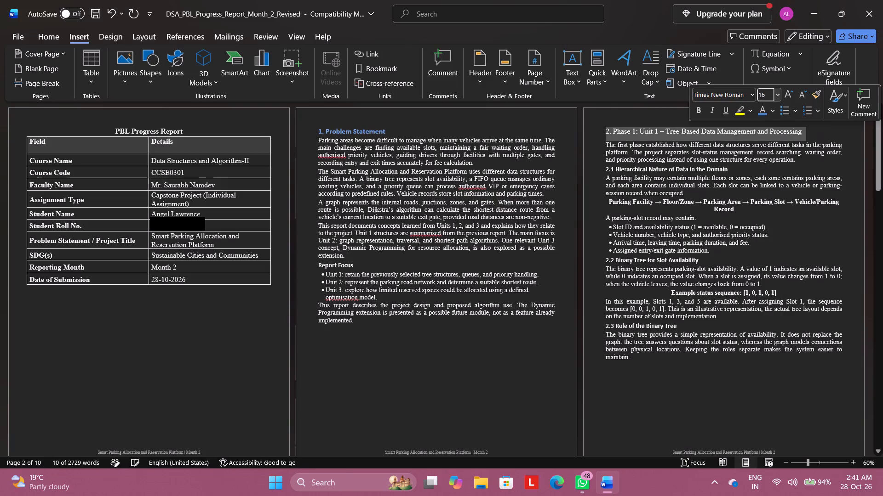
left_click(772, 107)
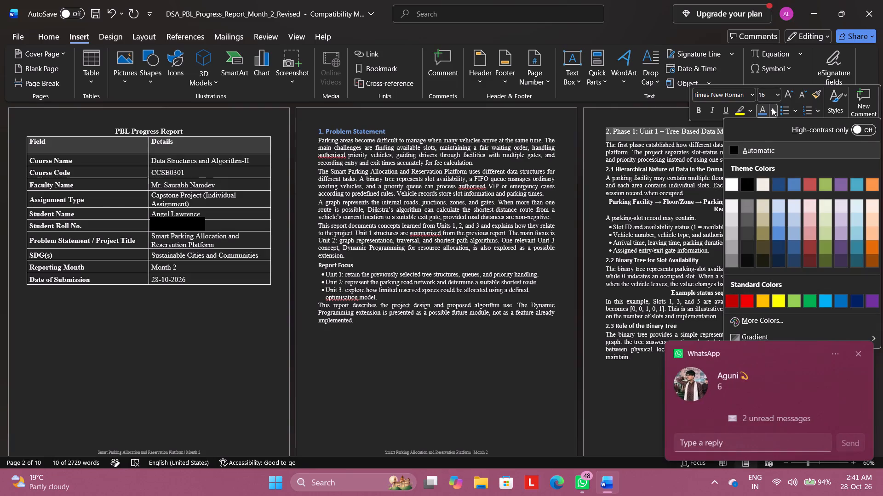
left_click(792, 186)
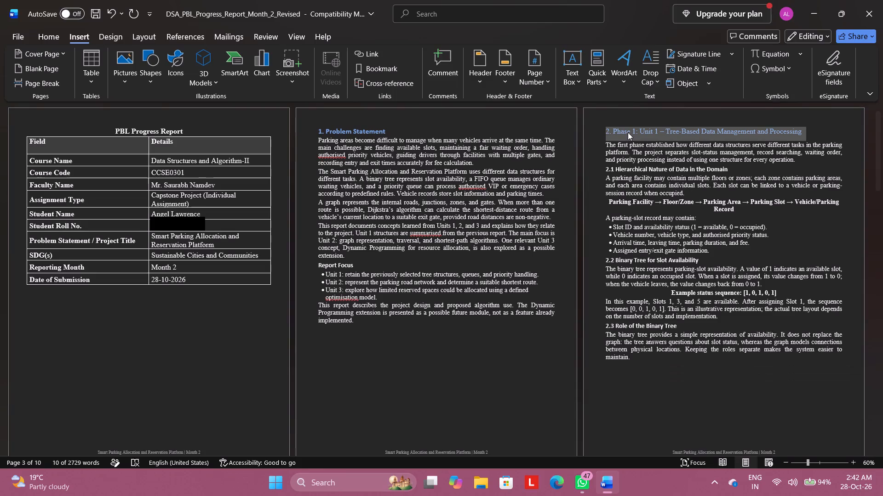
left_click(628, 132)
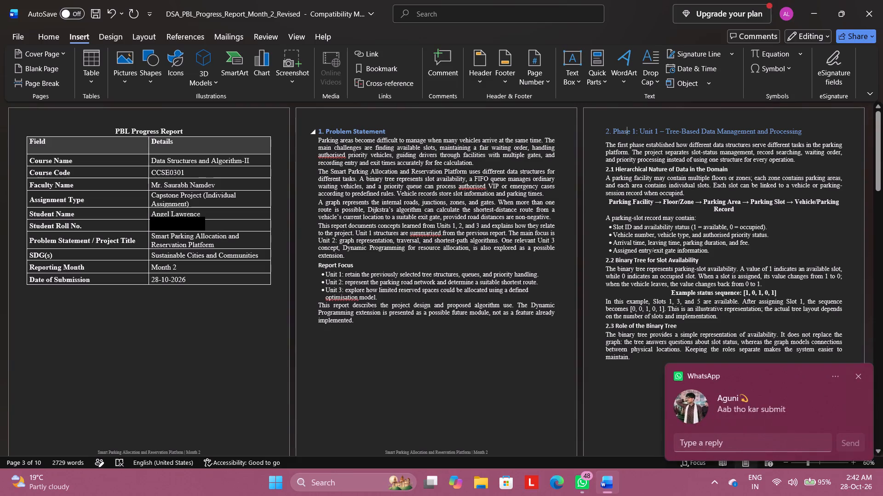
Compare the "2. Phase 1: Unit 1" heading with the "1. Problem Statement" heading and make it bold.
left_click_drag(320, 130, 388, 128)
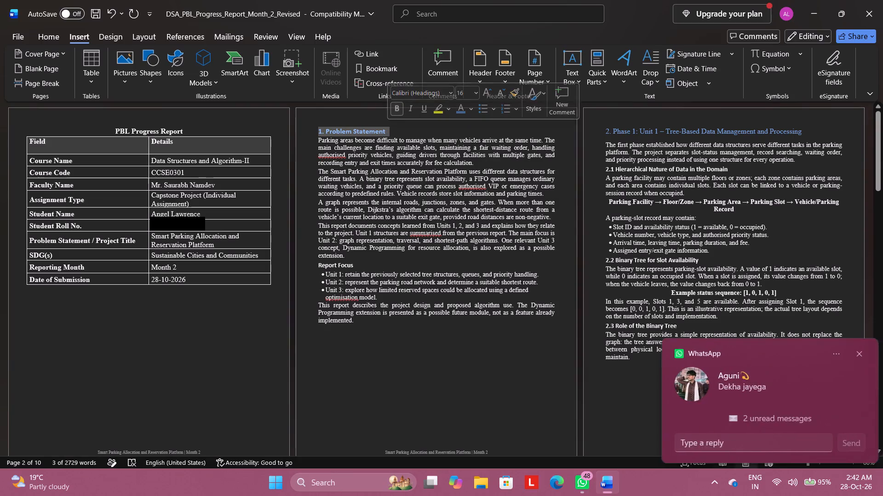
left_click_drag(604, 129, 630, 139)
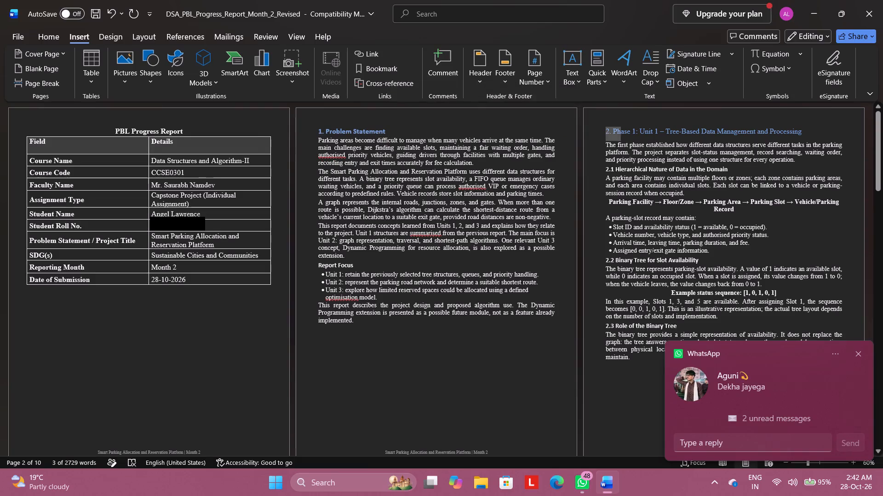
left_click_drag(630, 139, 792, 129)
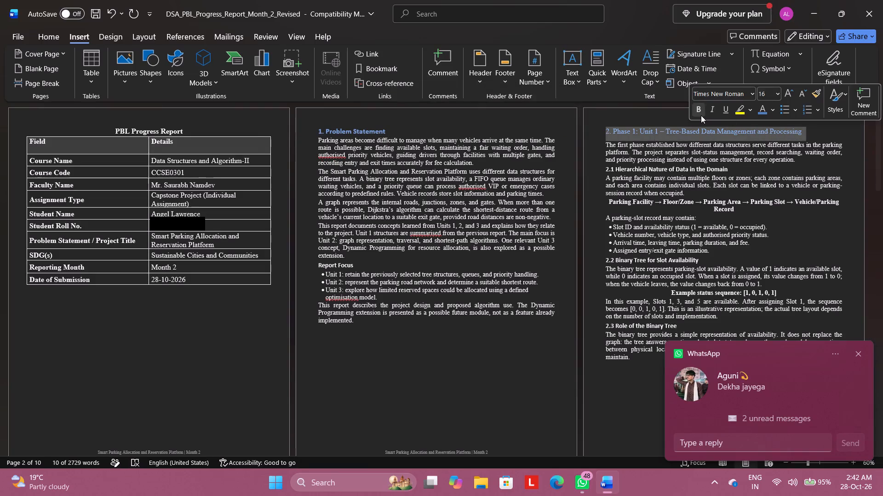
left_click(701, 115)
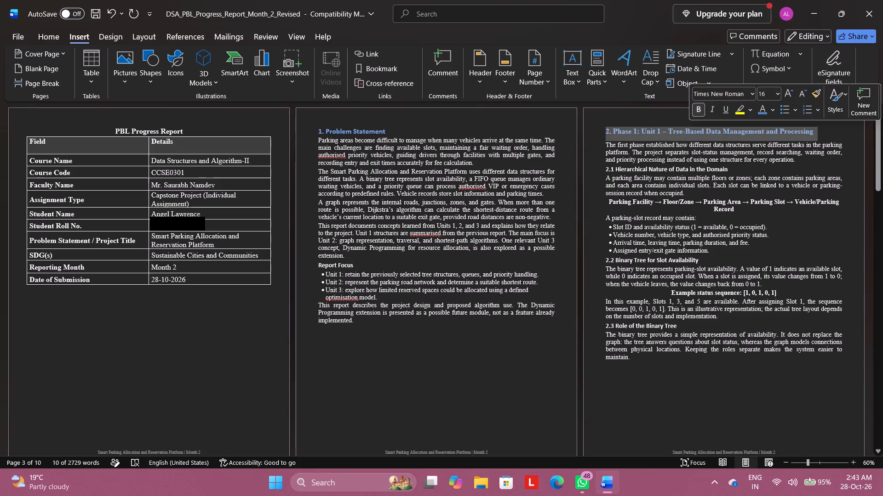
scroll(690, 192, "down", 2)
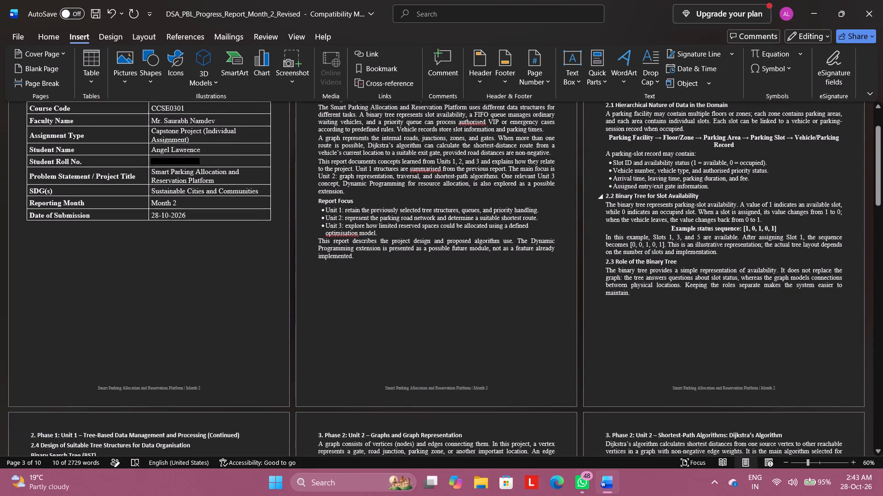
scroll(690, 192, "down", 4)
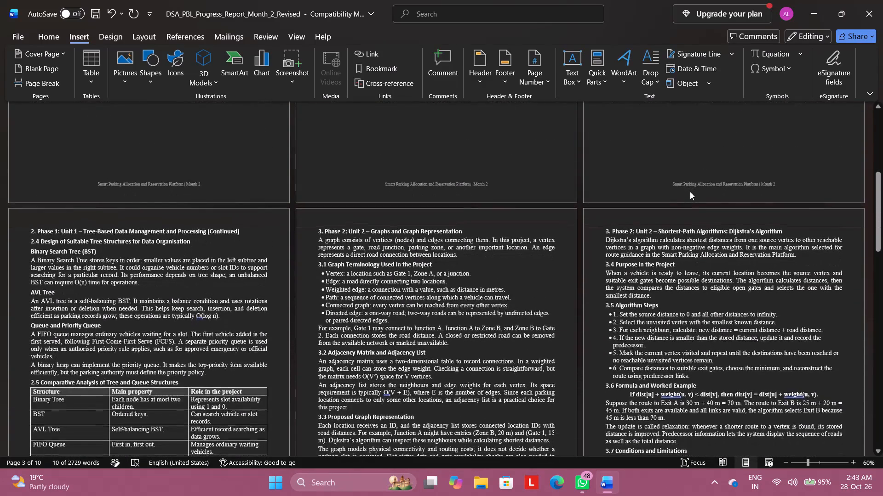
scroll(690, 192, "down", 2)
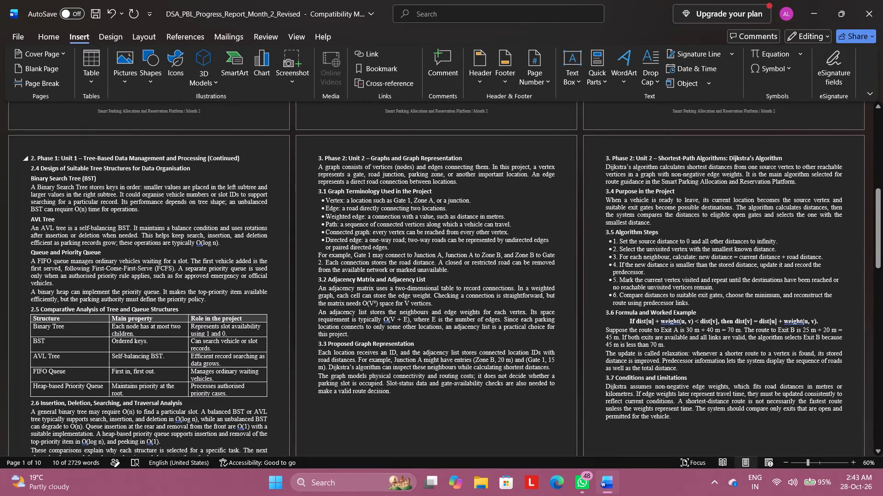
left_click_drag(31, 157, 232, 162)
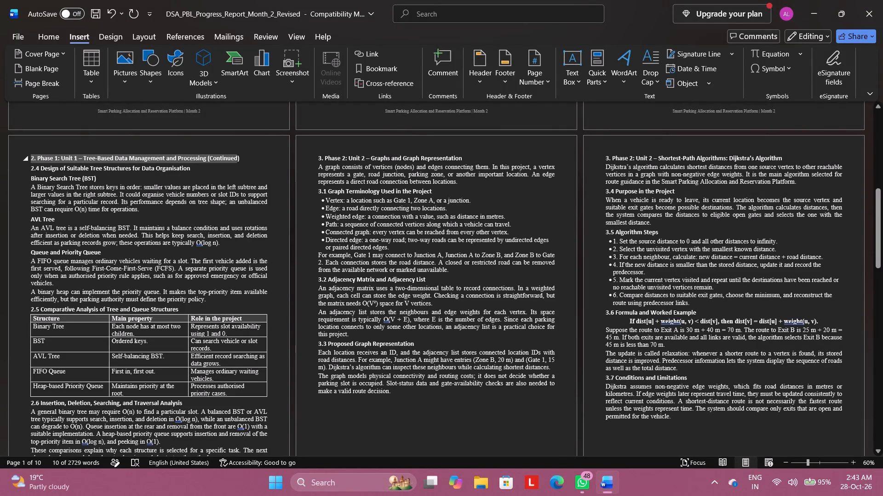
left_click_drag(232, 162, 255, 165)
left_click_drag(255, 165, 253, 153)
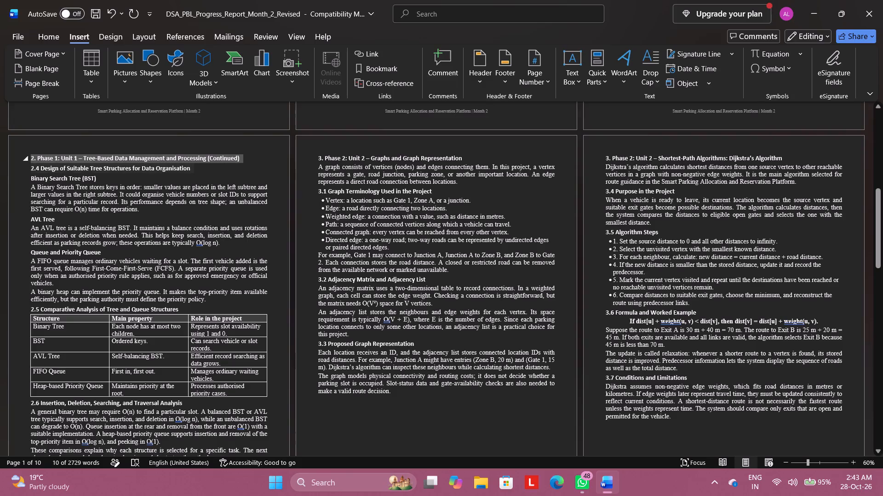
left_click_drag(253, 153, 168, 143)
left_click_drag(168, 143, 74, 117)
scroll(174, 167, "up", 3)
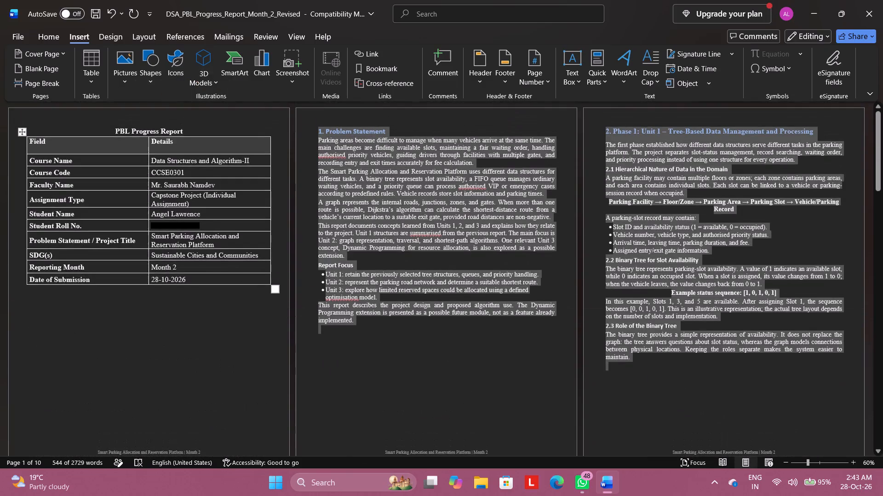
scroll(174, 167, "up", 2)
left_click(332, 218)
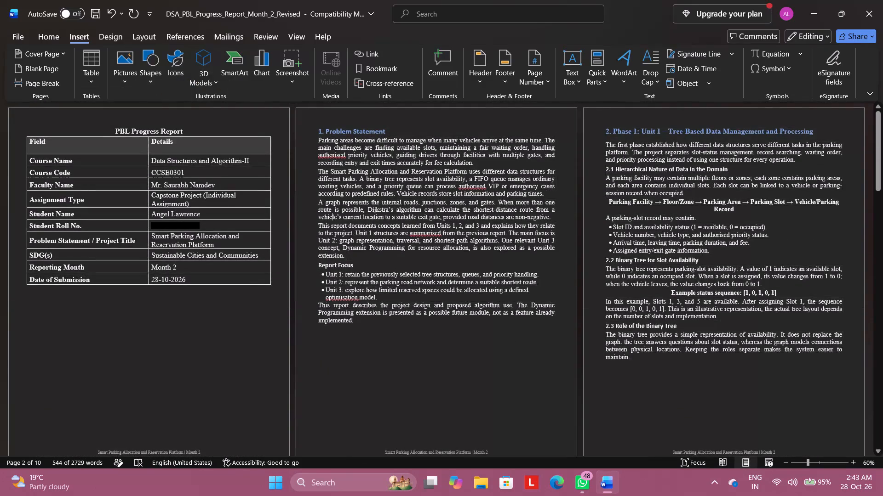
Format the "3. Phase 2: Unit 2 – Graphs and Graph Representation" heading as 16 pt text in Blue, Accent 1.
scroll(430, 283, "down", 4)
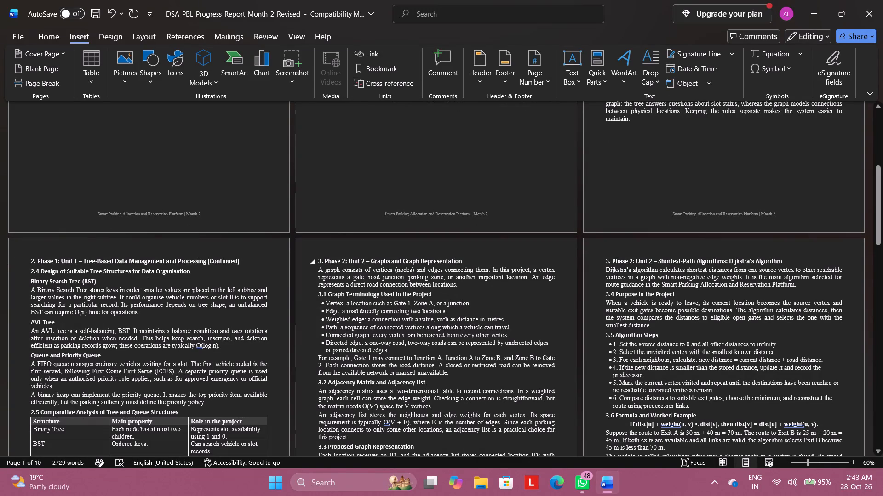
left_click_drag(318, 261, 461, 265)
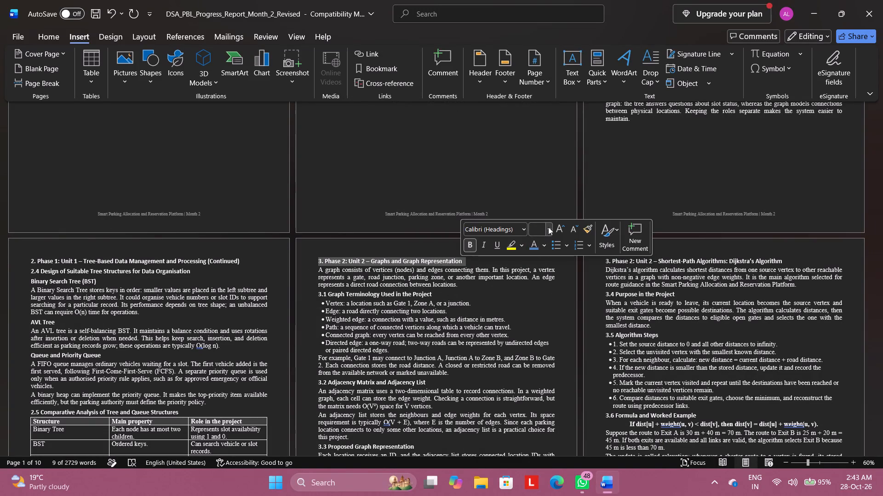
left_click(548, 227)
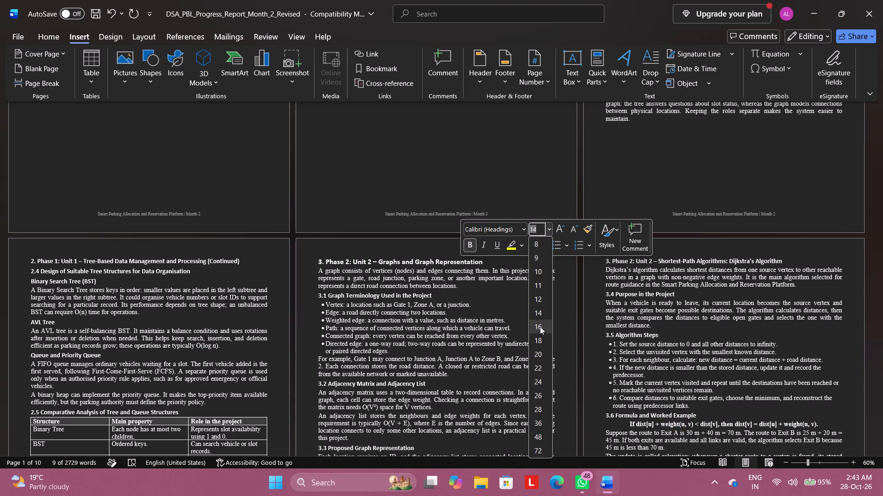
left_click(540, 327)
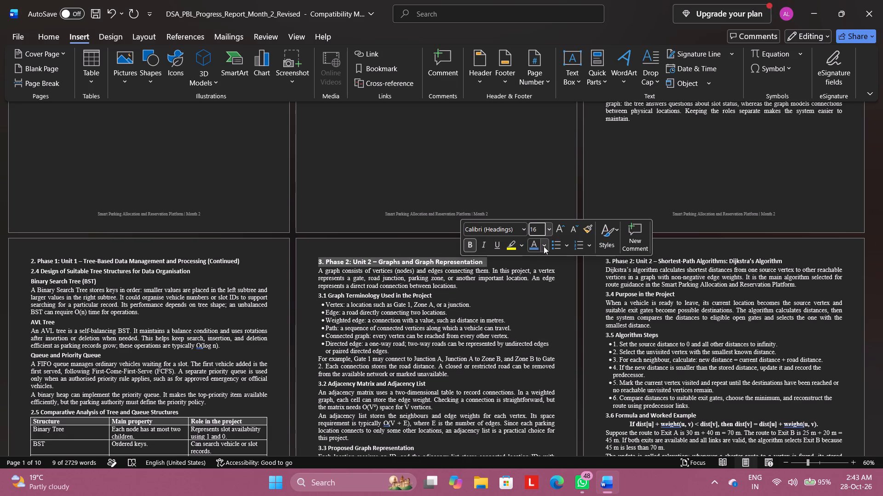
left_click(544, 246)
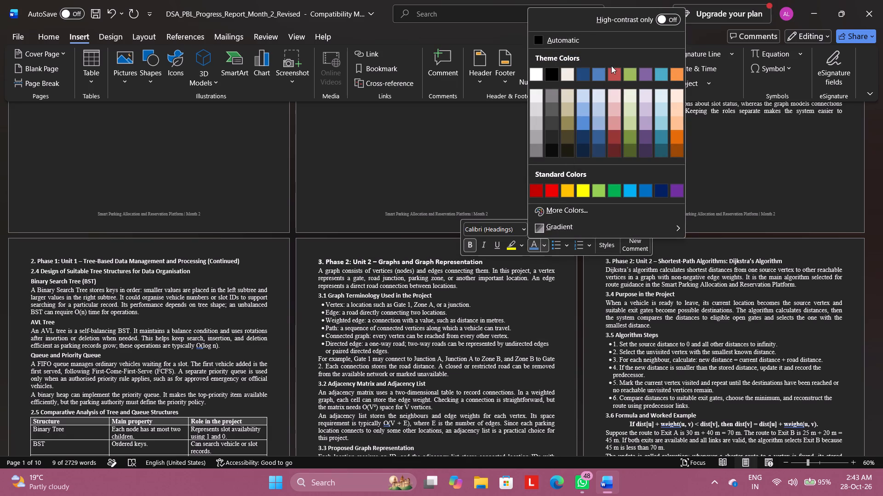
left_click(599, 74)
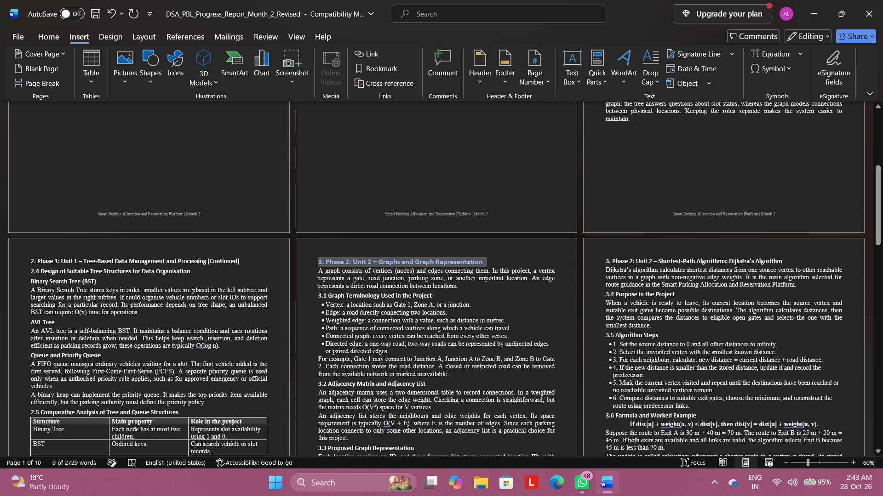
left_click(321, 260)
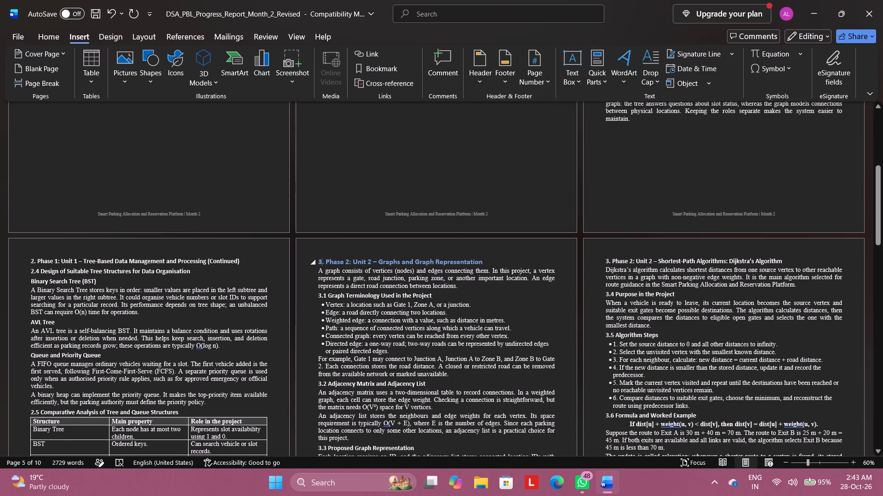
left_click_drag(317, 260, 496, 256)
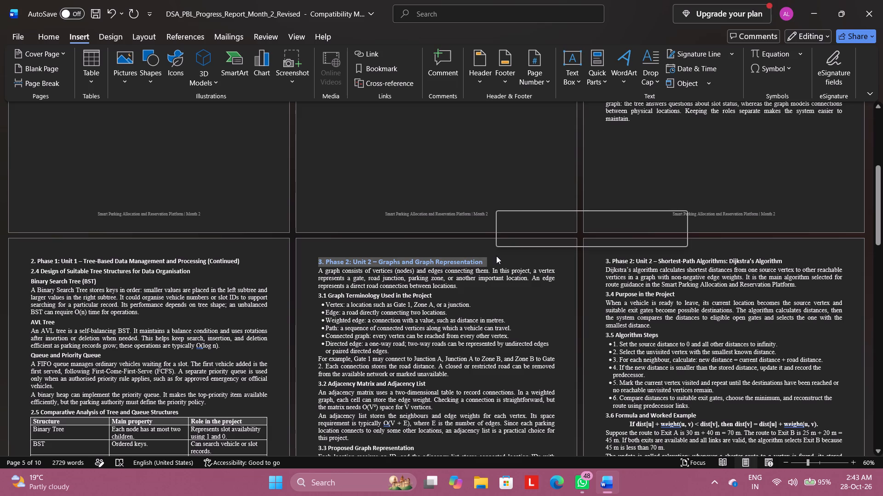
left_click(585, 222)
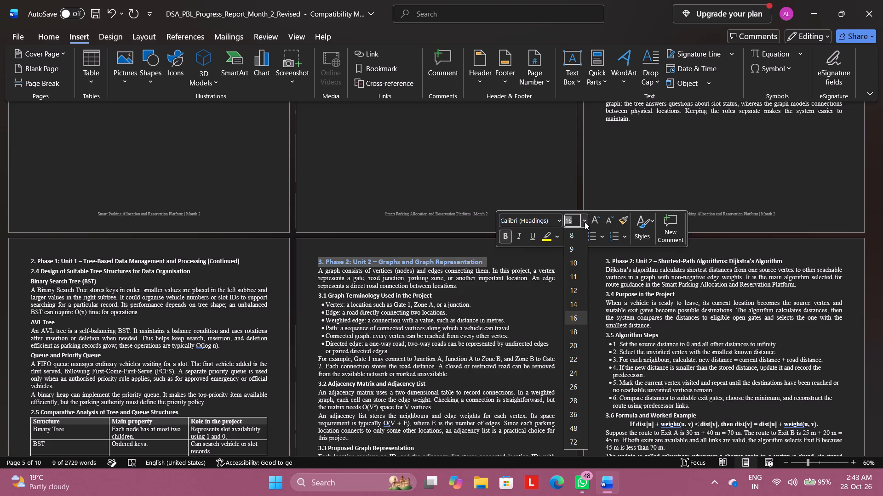
left_click(579, 321)
Format the "4. Phase 3: Unit 3 – Dynamic Programming" heading as 16 pt blue text to match the earlier section headings.
scroll(683, 287, "up", 1)
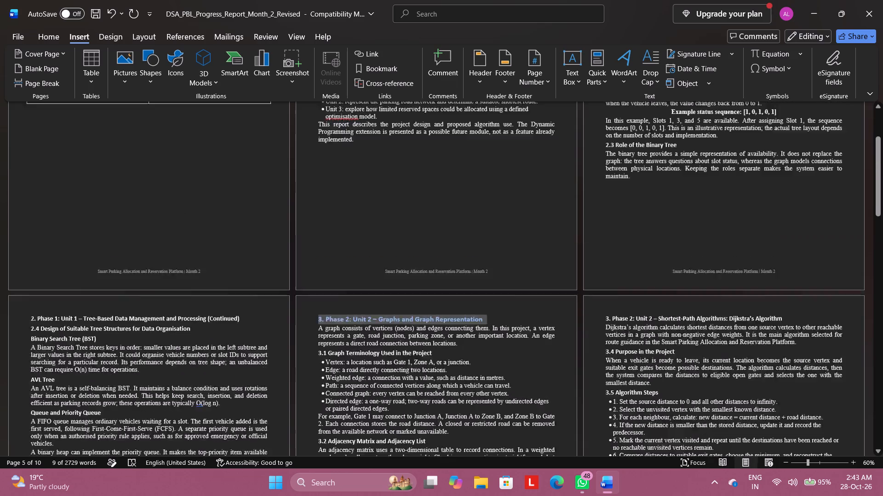
scroll(683, 287, "up", 2)
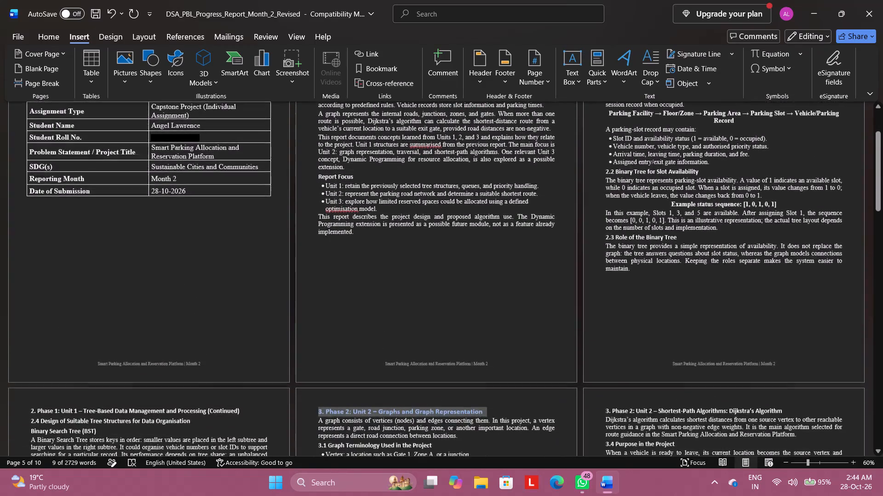
scroll(683, 287, "down", 1)
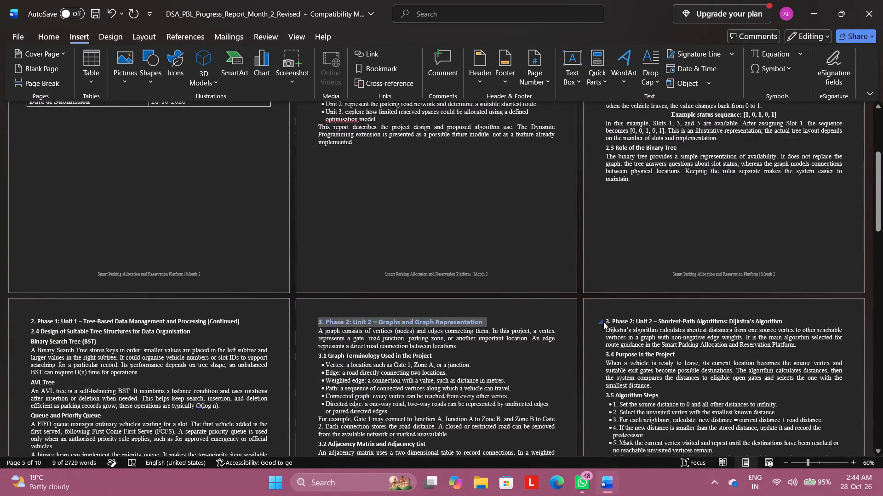
scroll(660, 332, "down", 2)
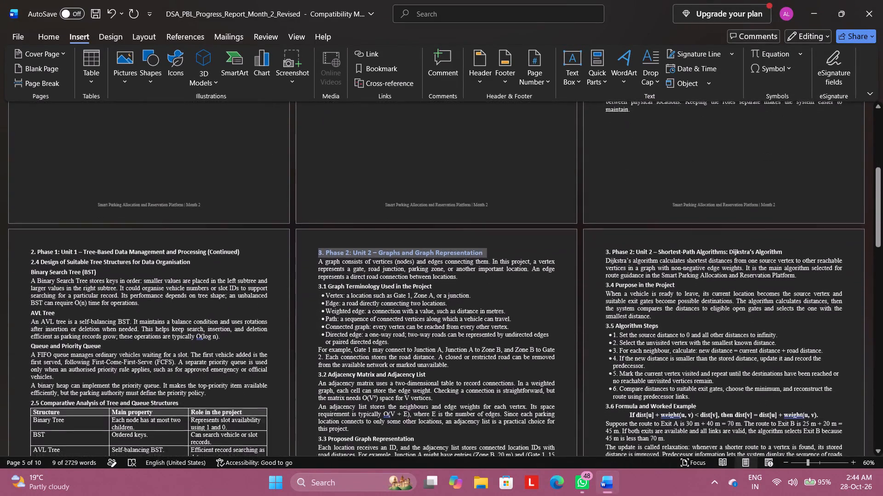
scroll(660, 332, "down", 9)
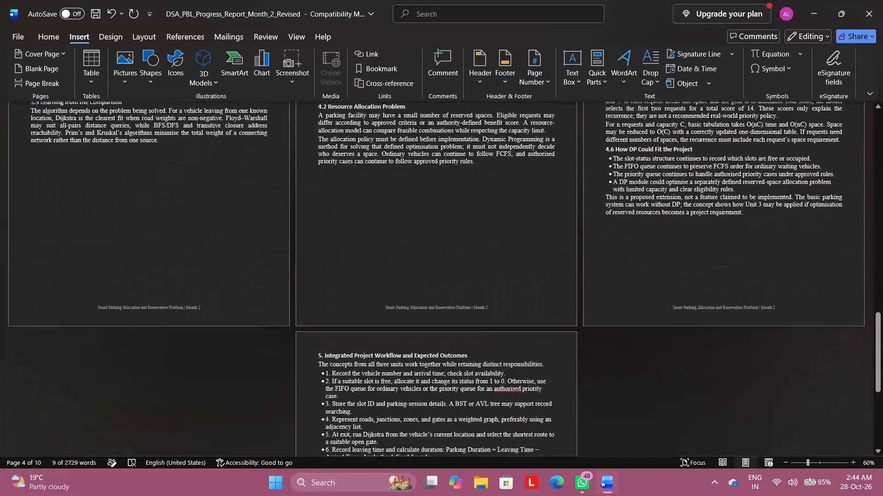
scroll(660, 332, "up", 5)
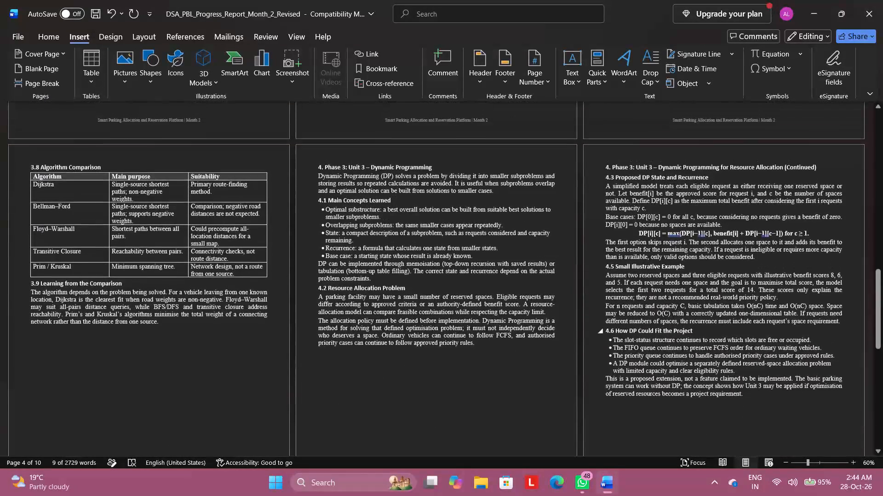
scroll(660, 332, "up", 1)
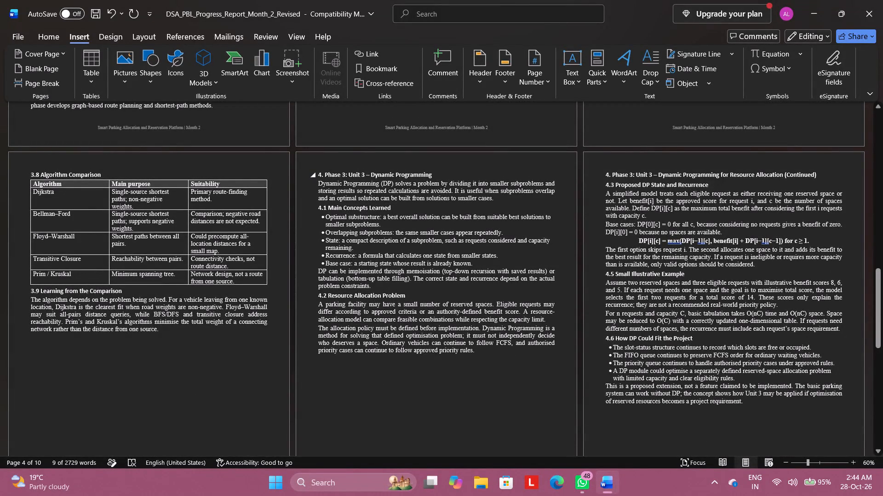
left_click_drag(317, 174, 441, 174)
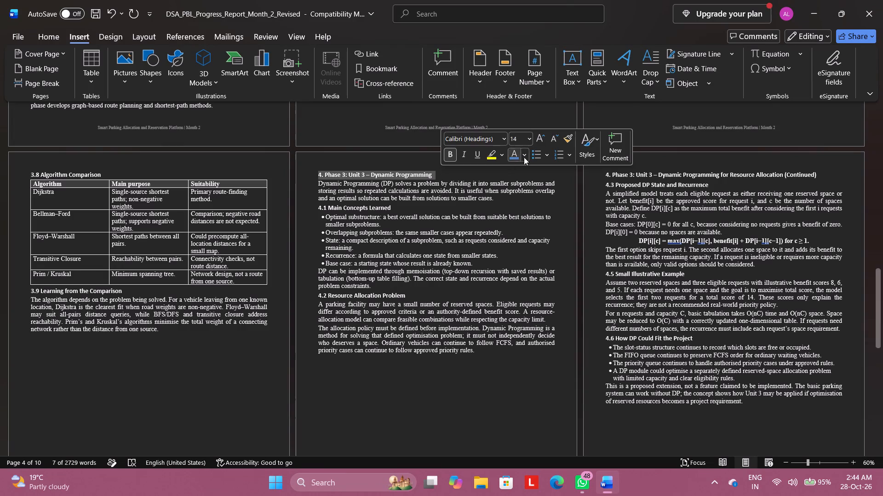
left_click(529, 138)
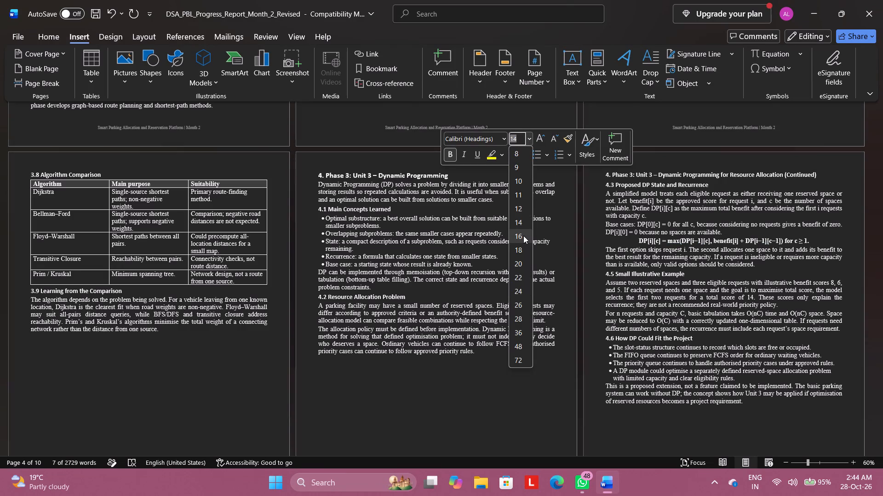
left_click(523, 236)
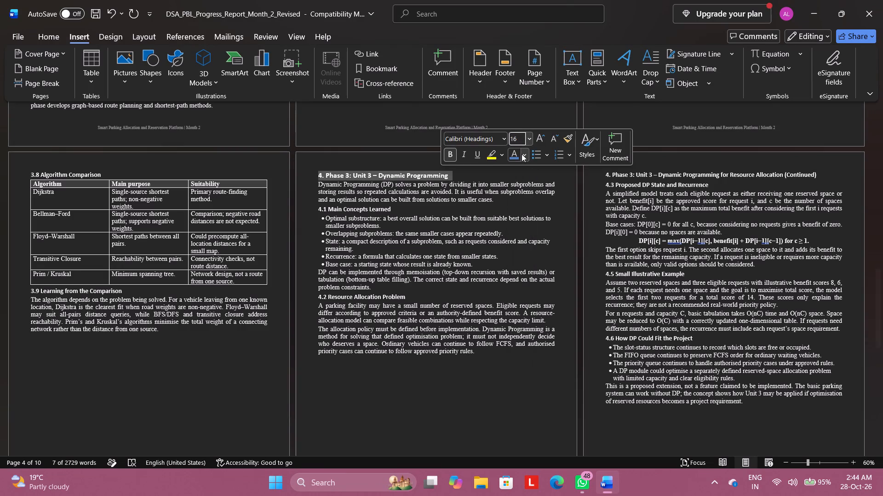
left_click(522, 153)
left_click(583, 230)
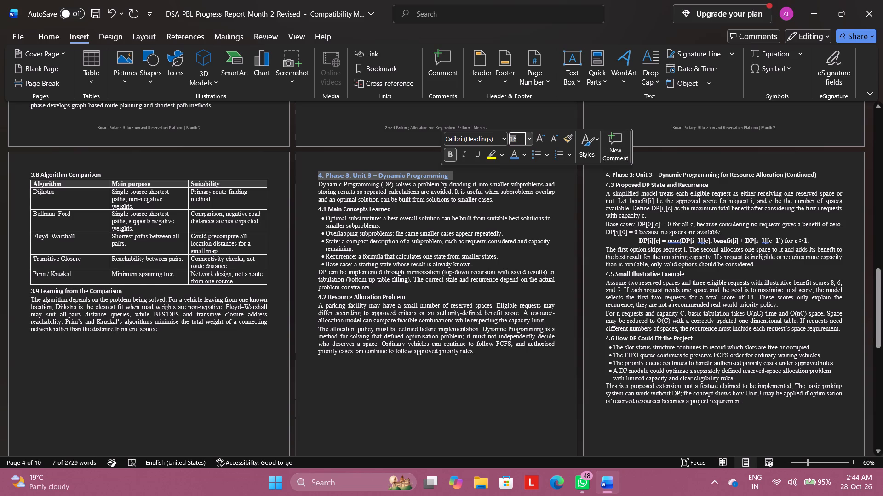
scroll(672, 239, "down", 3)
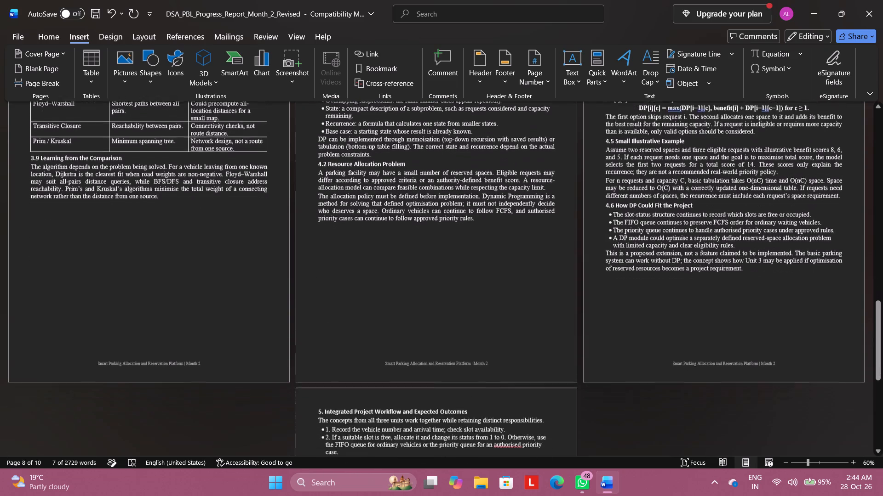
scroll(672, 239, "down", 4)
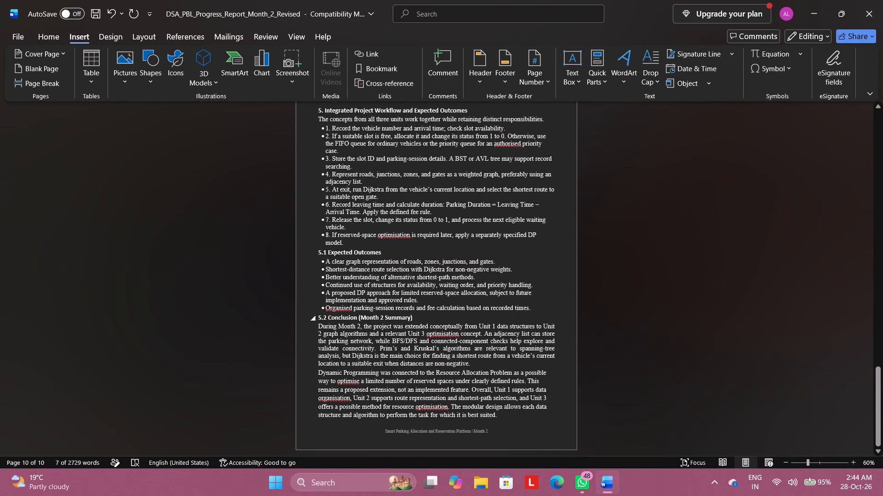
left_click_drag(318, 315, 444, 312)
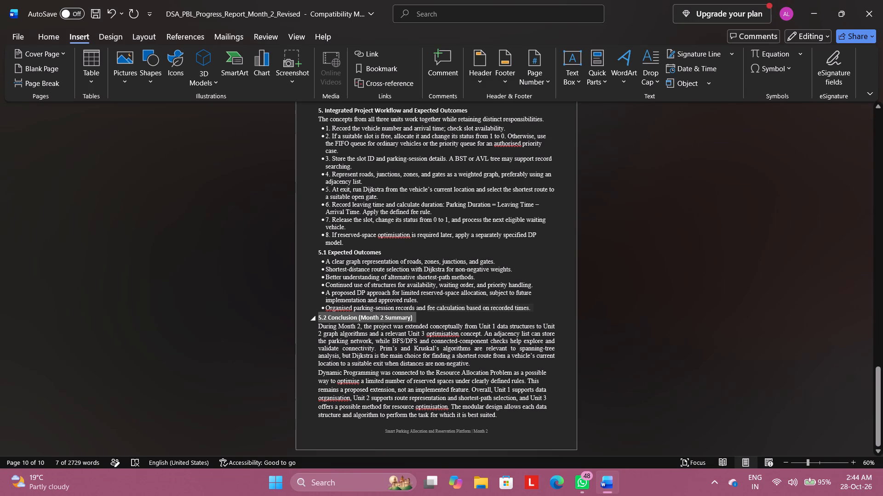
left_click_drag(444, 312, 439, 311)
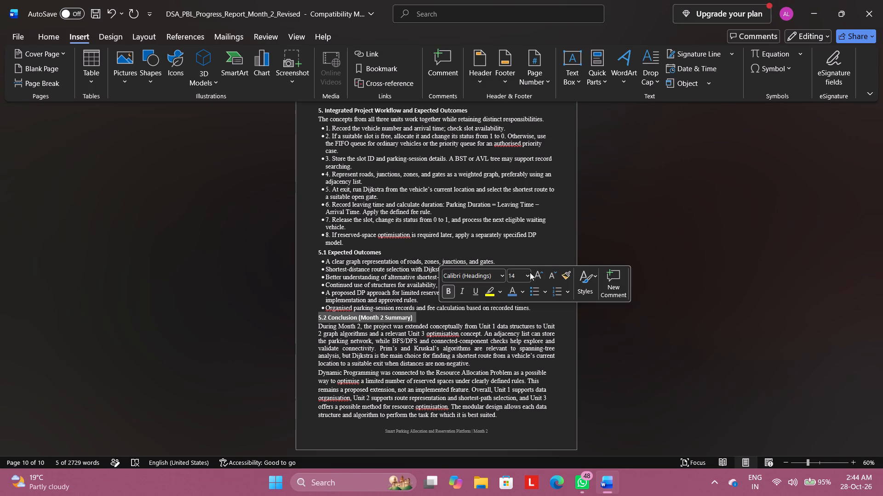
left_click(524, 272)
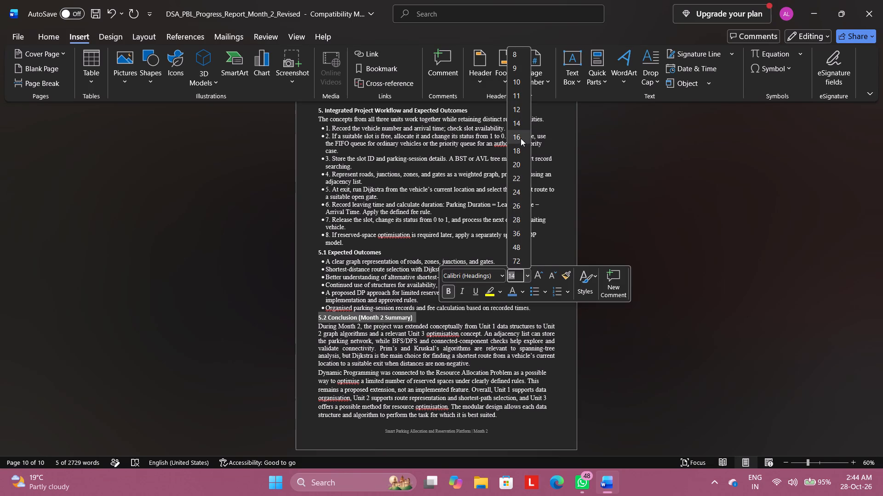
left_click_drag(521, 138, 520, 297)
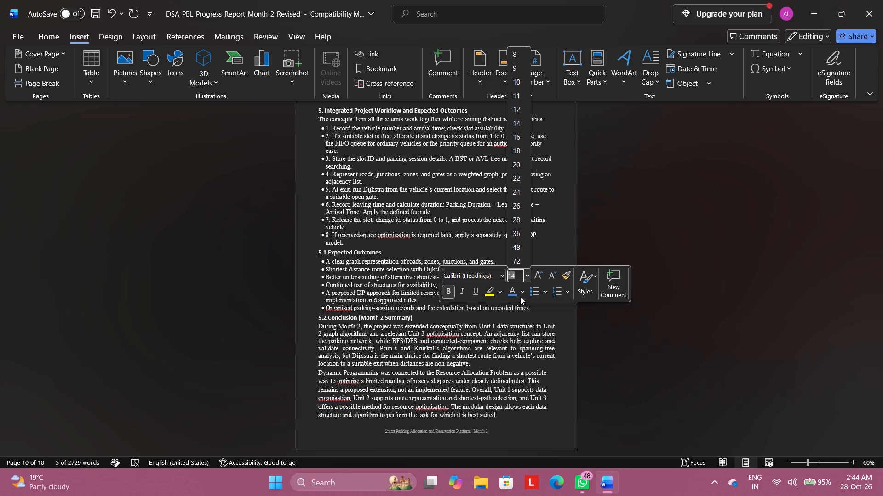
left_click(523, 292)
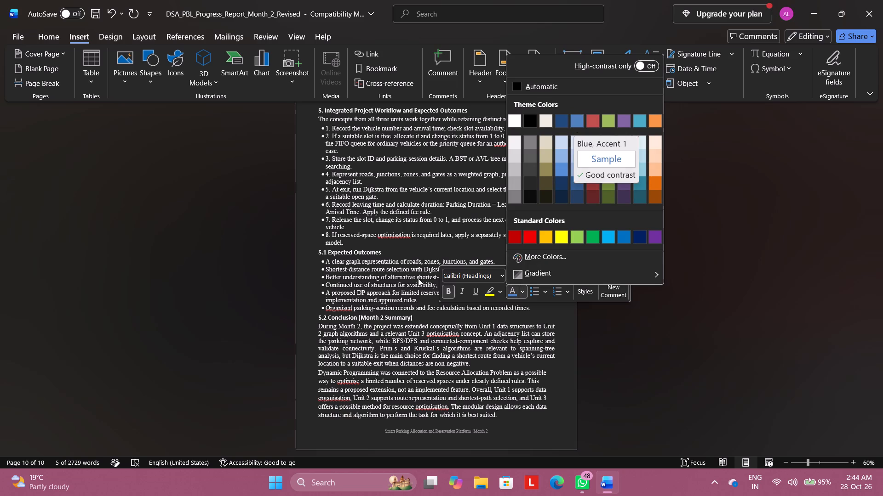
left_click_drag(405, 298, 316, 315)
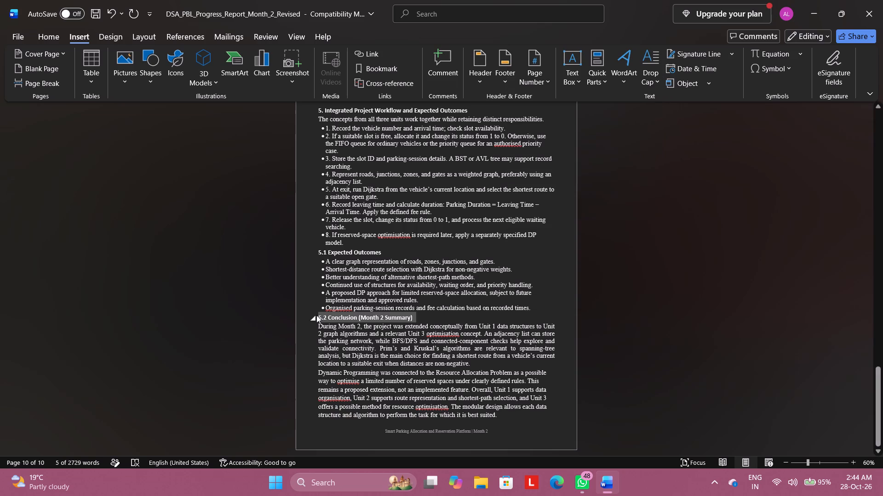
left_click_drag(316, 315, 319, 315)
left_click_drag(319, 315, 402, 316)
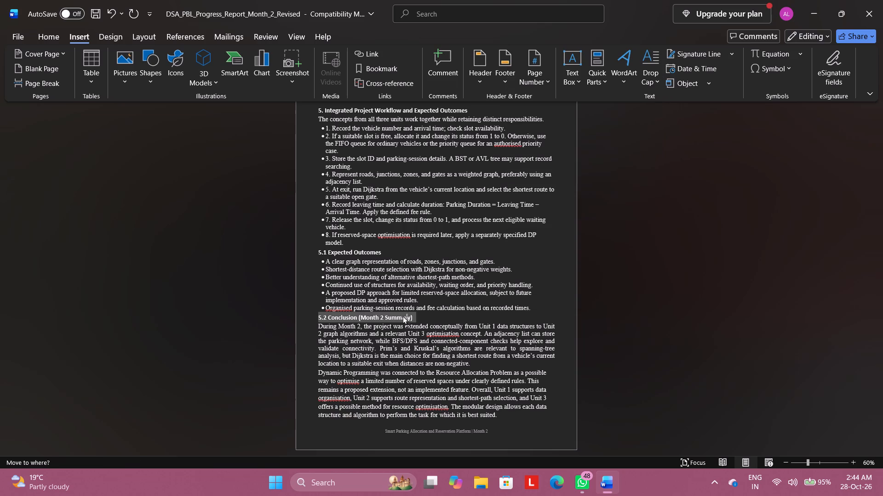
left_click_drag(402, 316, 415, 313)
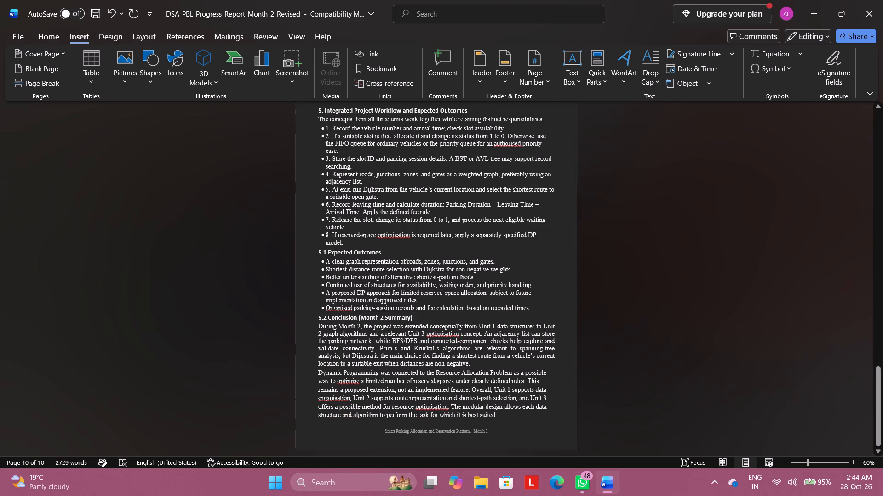
Format the "5.2 Conclusion (Month 2 Summary)" heading on the last page as 16 pt text in Blue, Accent 1.
left_click_drag(317, 315, 406, 313)
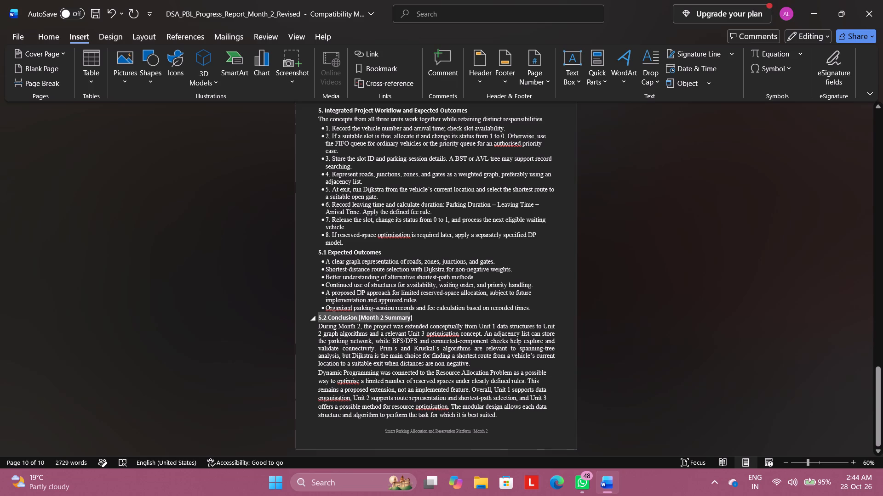
left_click_drag(406, 313, 414, 313)
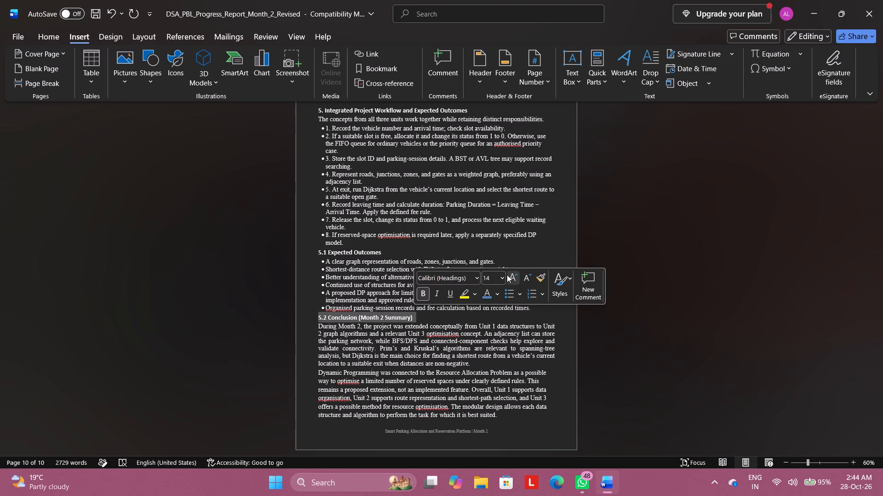
left_click(505, 275)
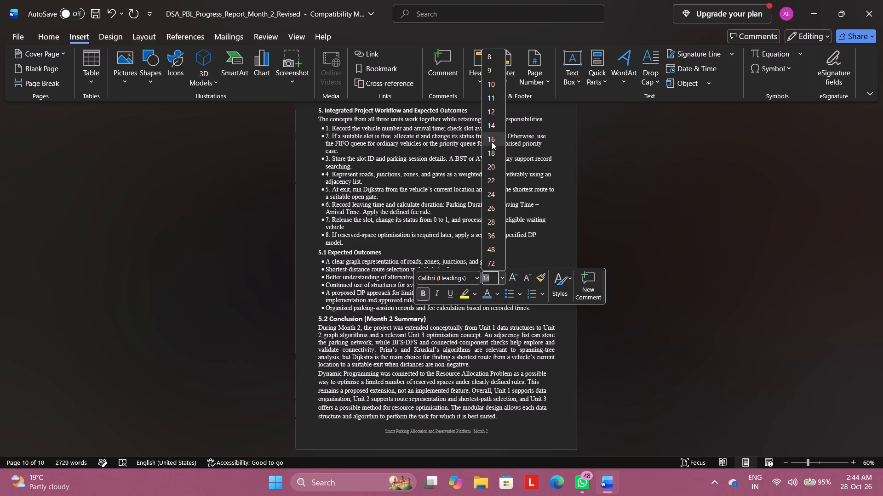
left_click(492, 142)
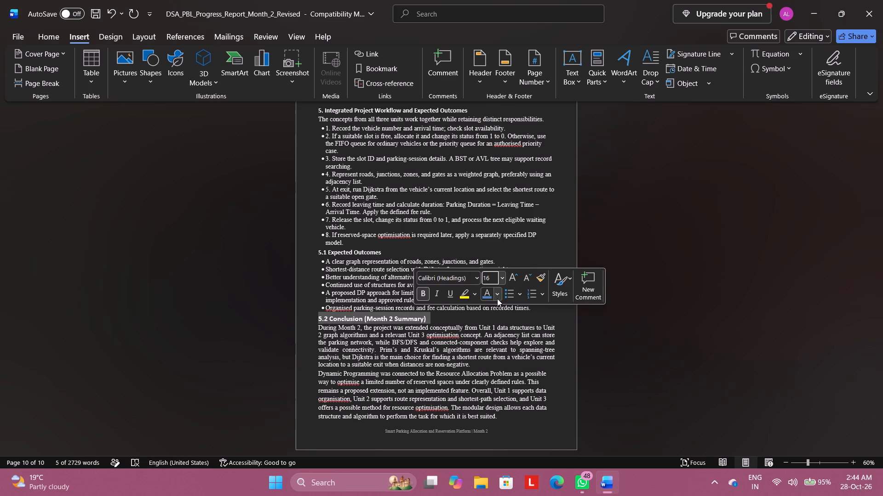
left_click(497, 299)
left_click(548, 122)
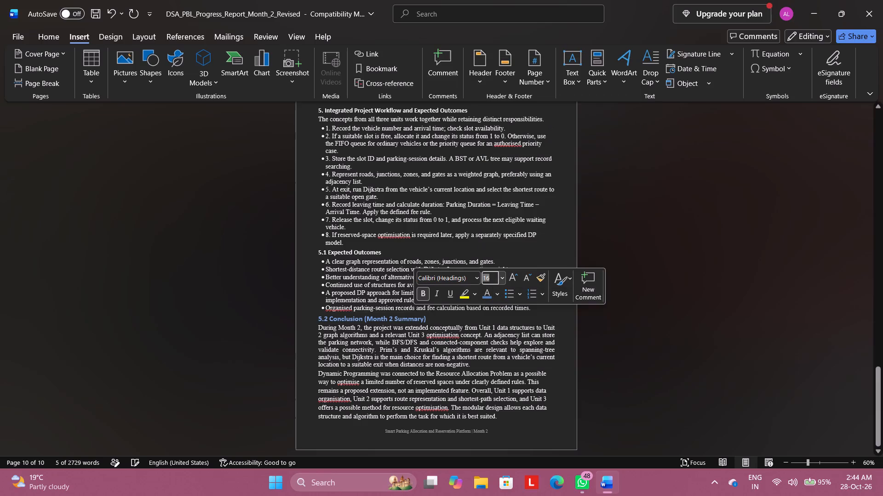
Remove the page break before the "2. Phase 1: Unit 1" heading so it follows the Problem Statement text, separated by one blank line.
scroll(409, 224, "up", 13)
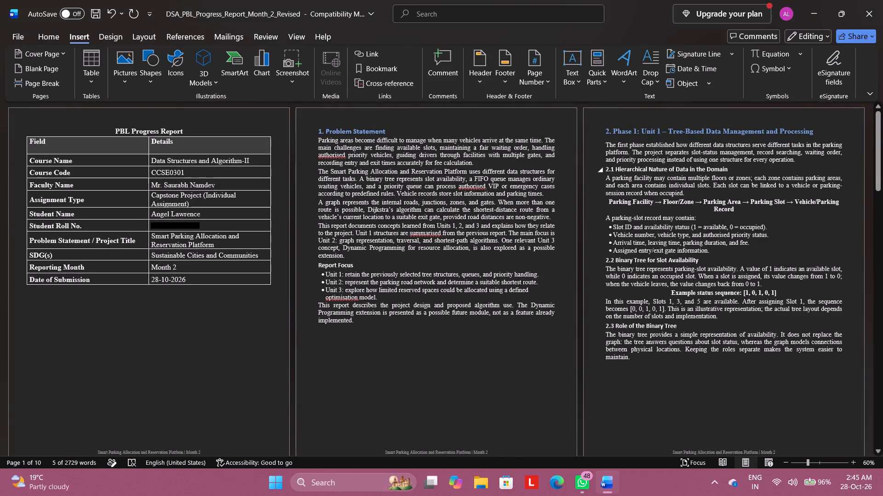
scroll(585, 198, "down", 1)
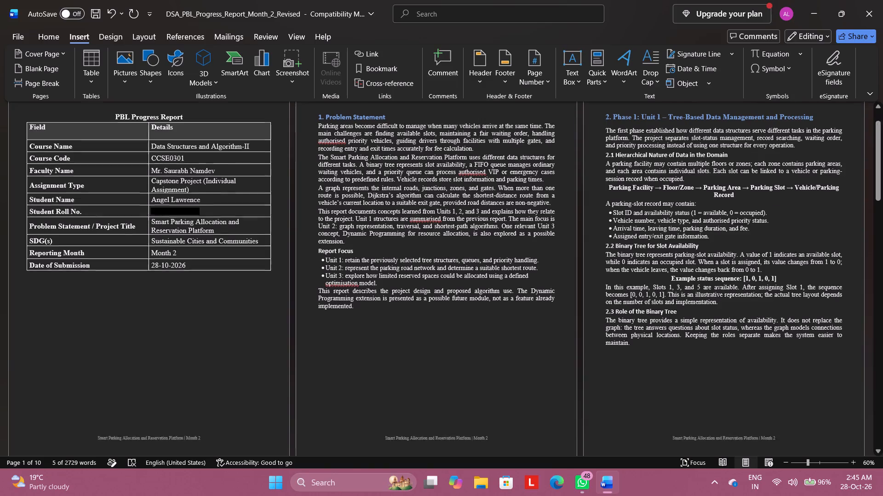
scroll(585, 198, "down", 2)
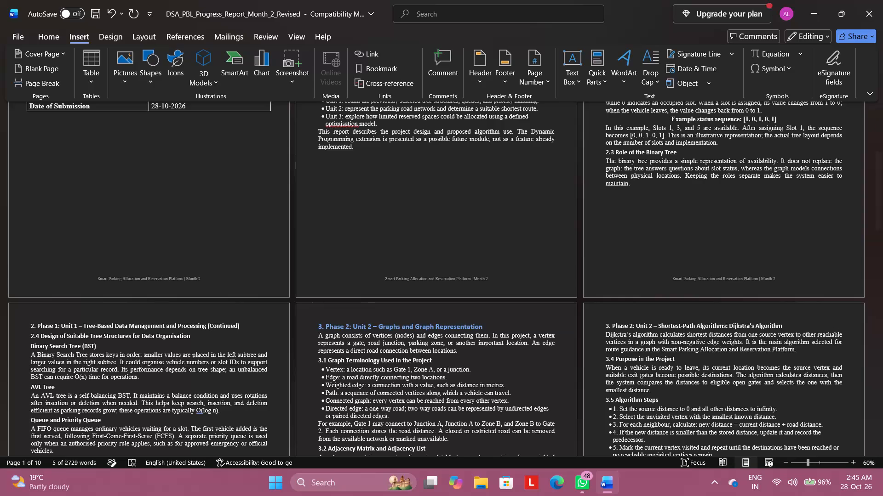
scroll(579, 207, "down", 3)
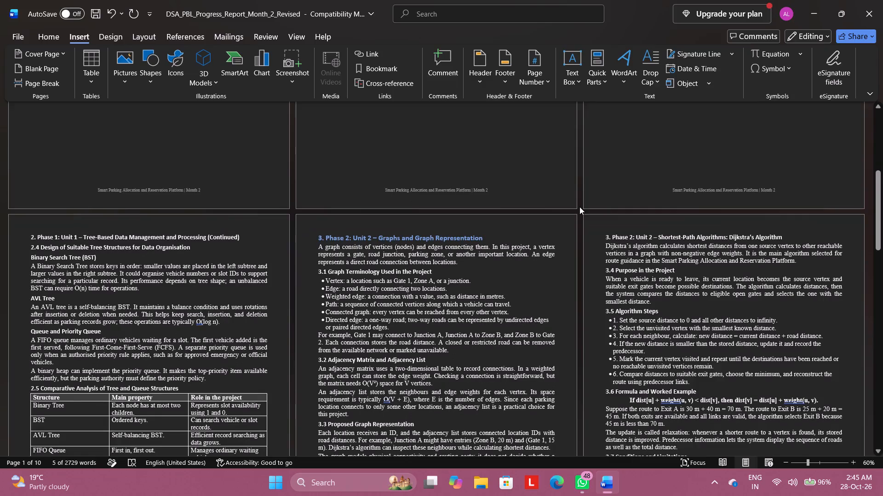
scroll(579, 207, "up", 4)
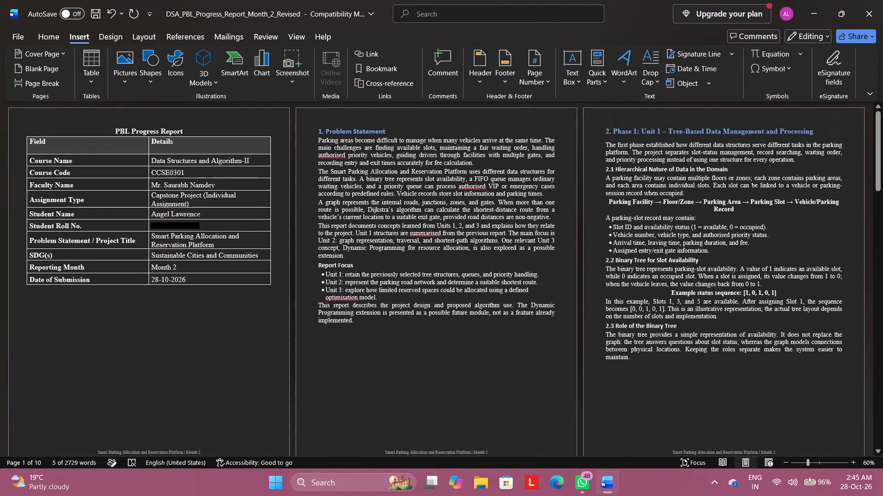
left_click(602, 131)
key("BackSpace")
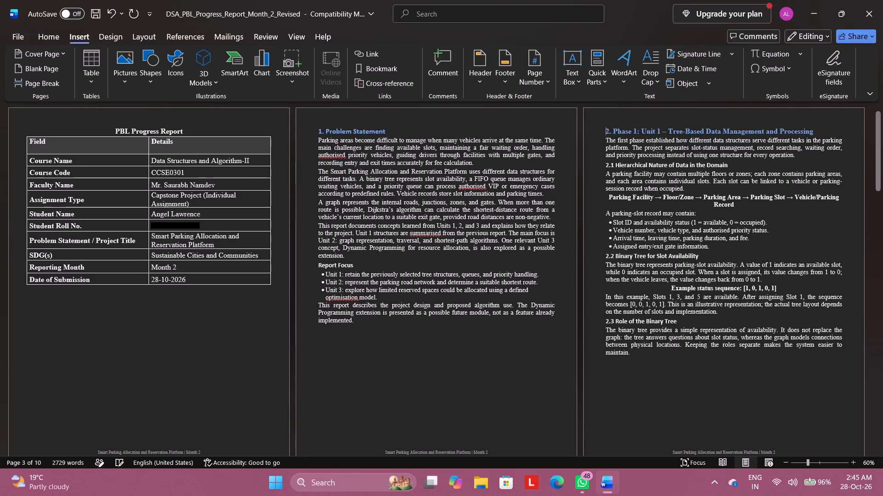
key("BackSpace")
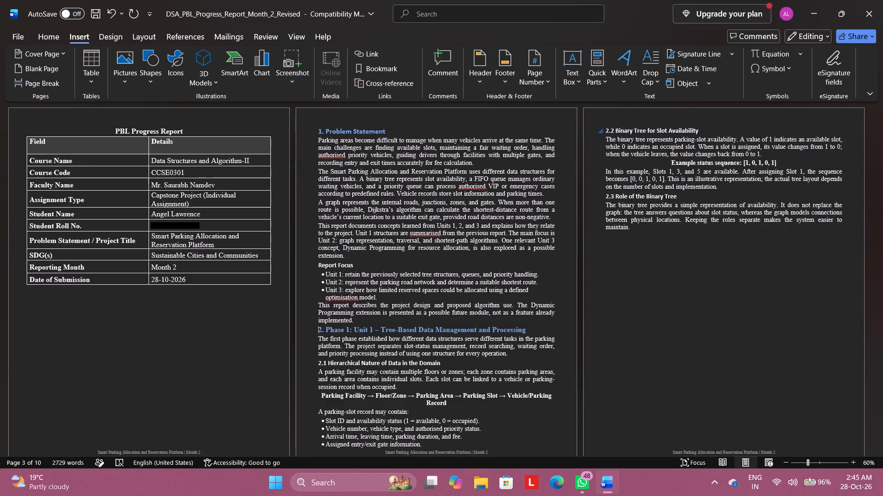
key("Return")
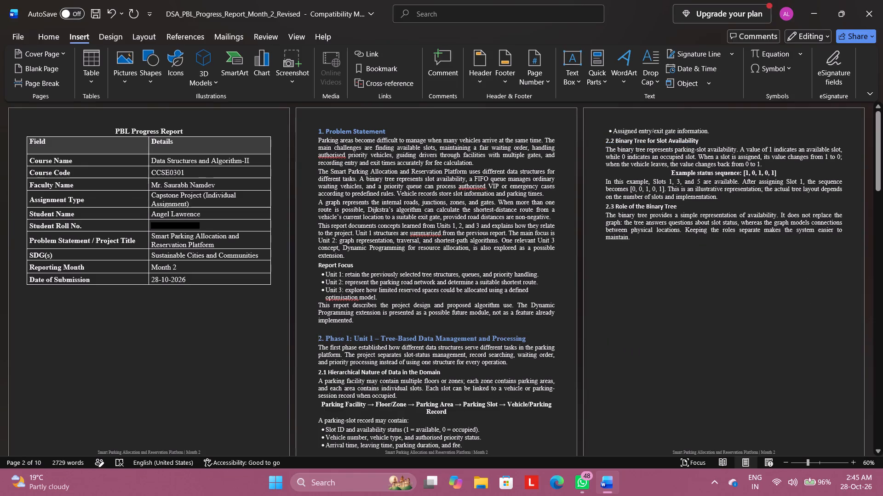
Set the "2. Phase 1: Unit 1 – Tree-Based Data Management and Processing (Continued)" heading to 16 pt.
scroll(522, 241, "down", 4)
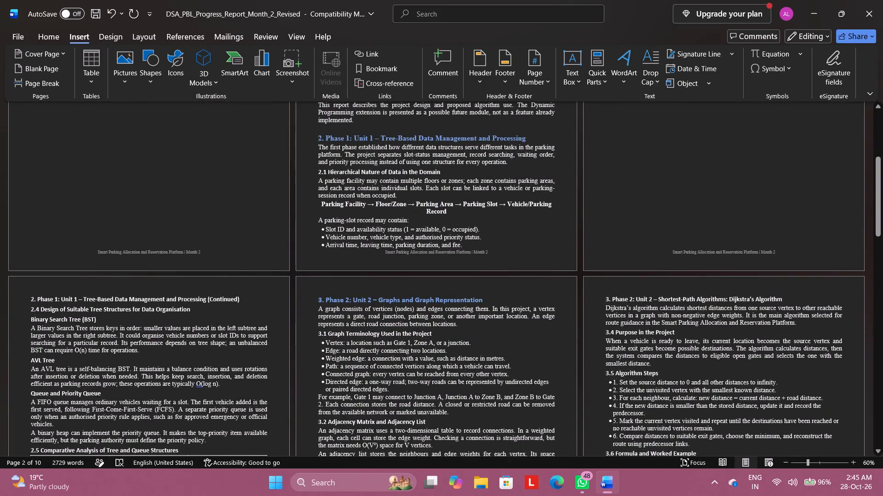
left_click_drag(31, 297, 245, 293)
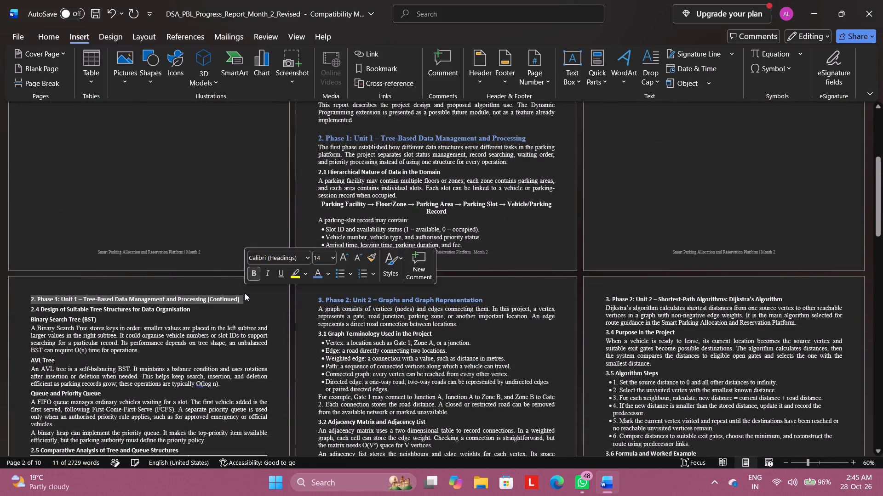
left_click(334, 256)
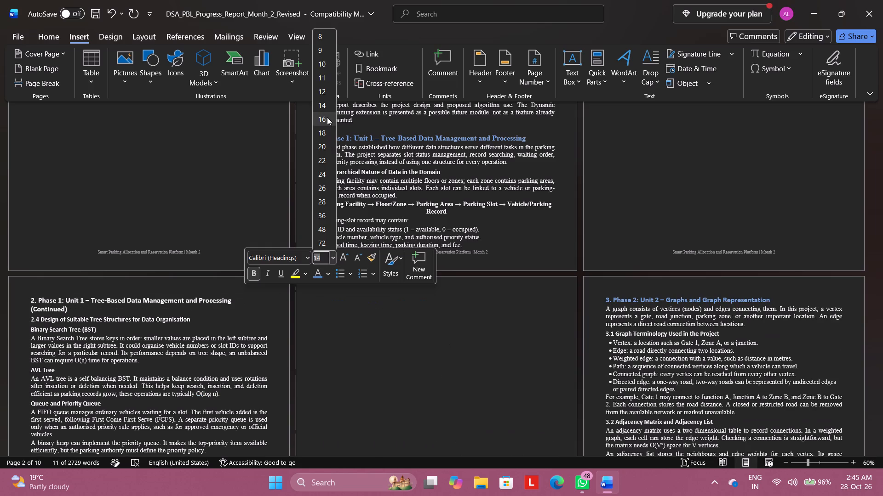
left_click(327, 117)
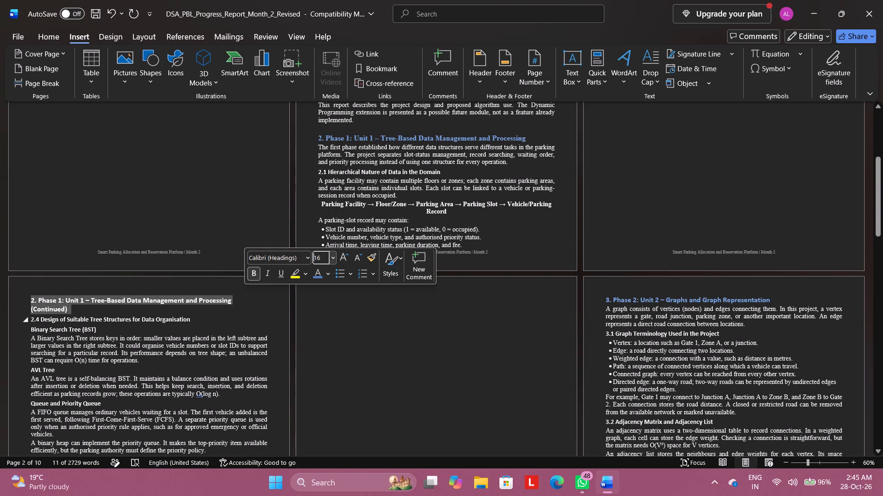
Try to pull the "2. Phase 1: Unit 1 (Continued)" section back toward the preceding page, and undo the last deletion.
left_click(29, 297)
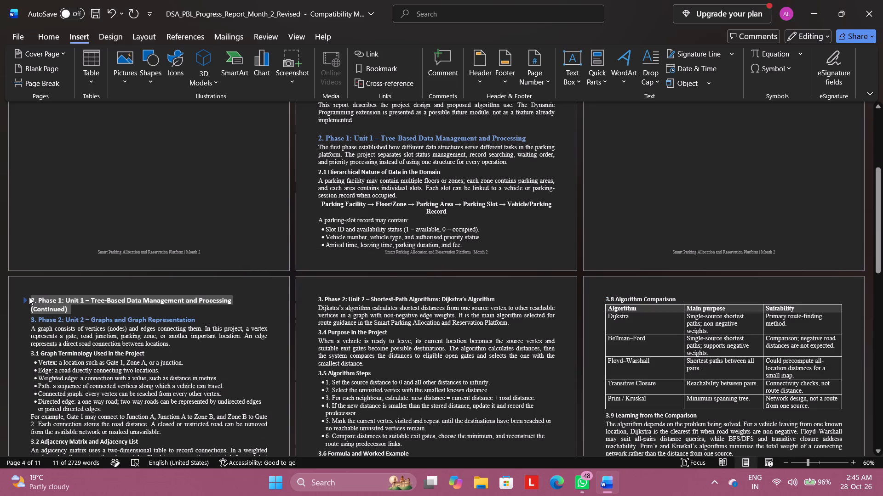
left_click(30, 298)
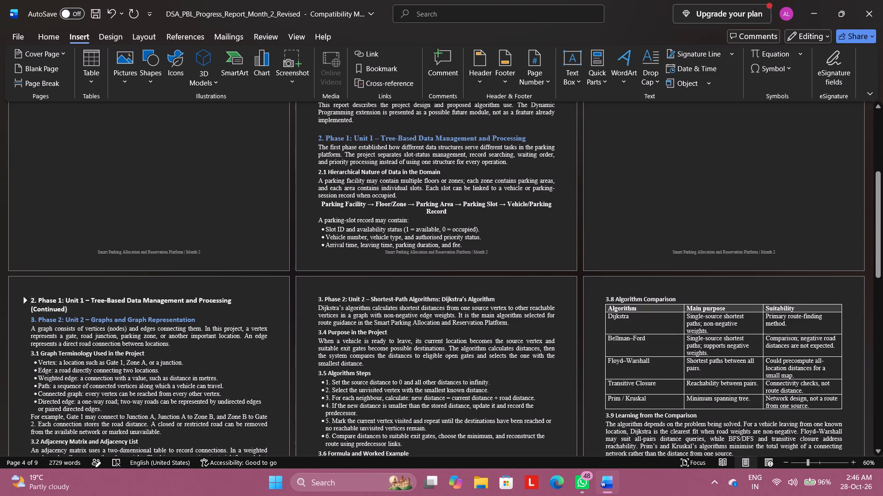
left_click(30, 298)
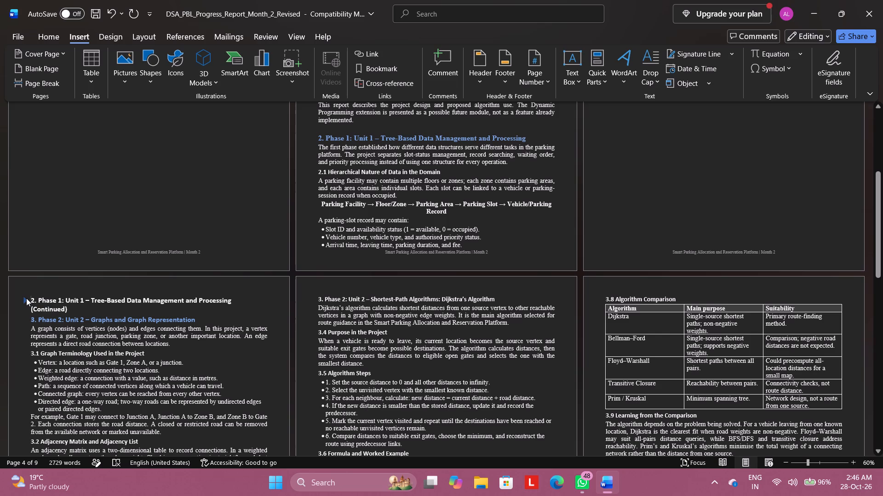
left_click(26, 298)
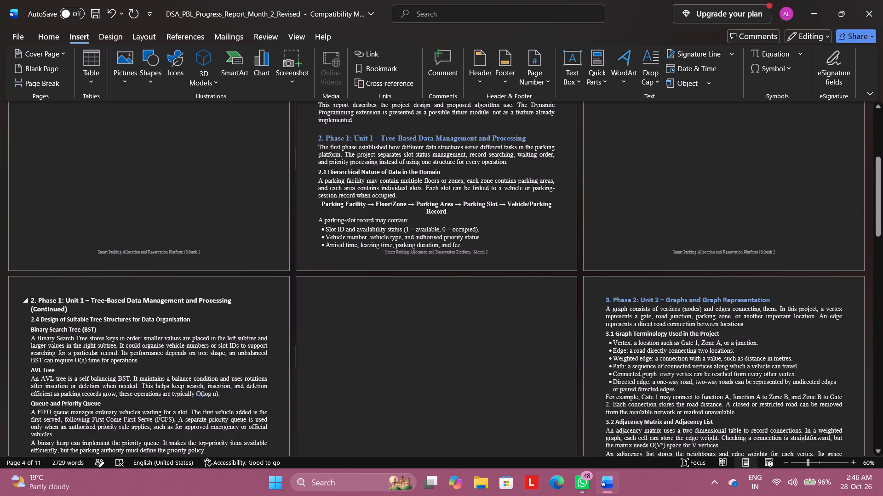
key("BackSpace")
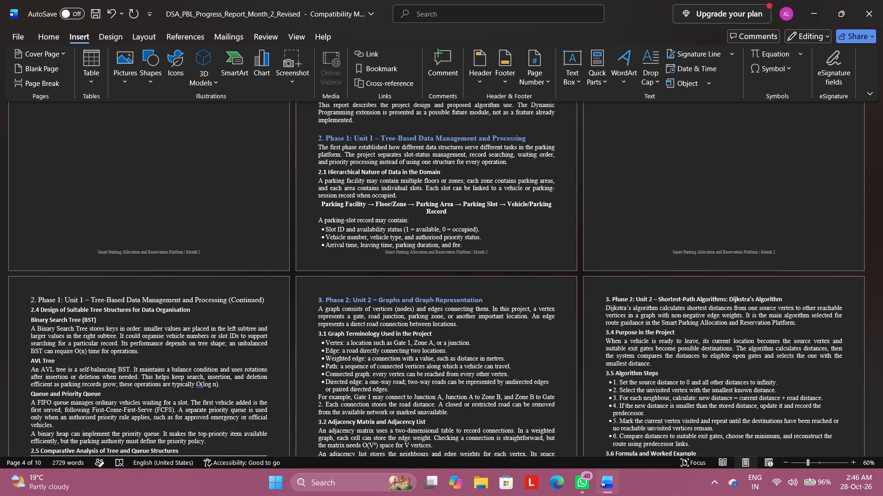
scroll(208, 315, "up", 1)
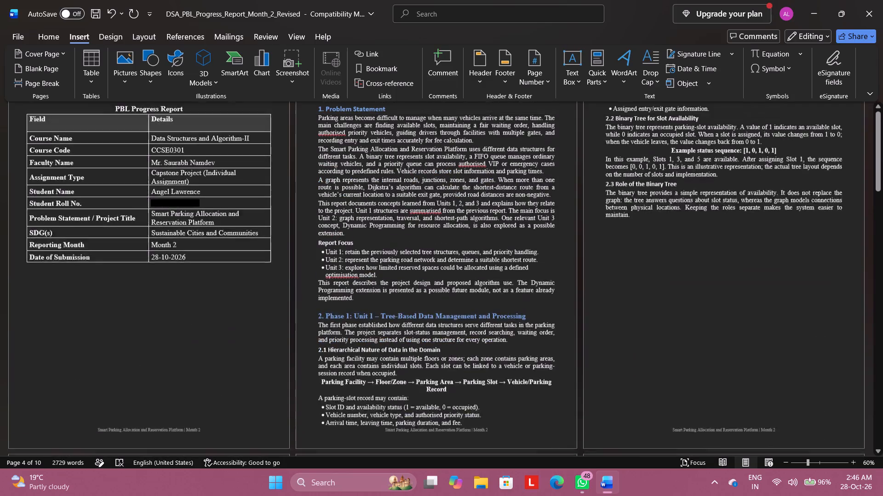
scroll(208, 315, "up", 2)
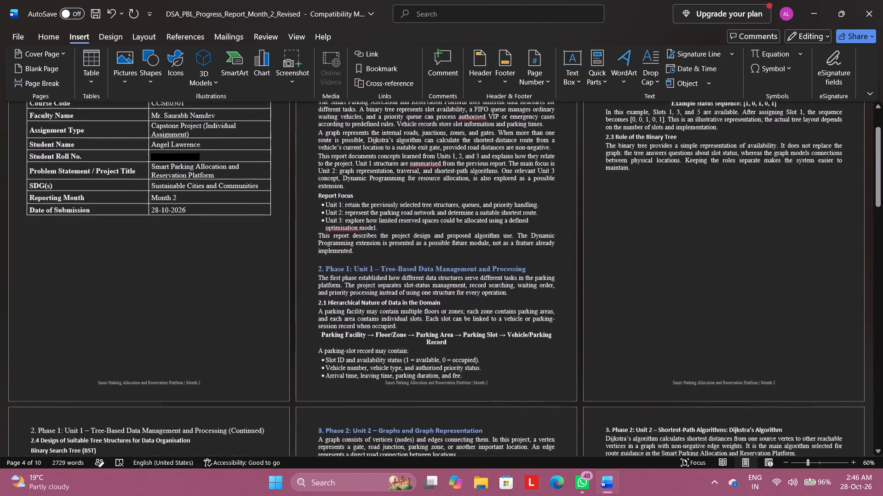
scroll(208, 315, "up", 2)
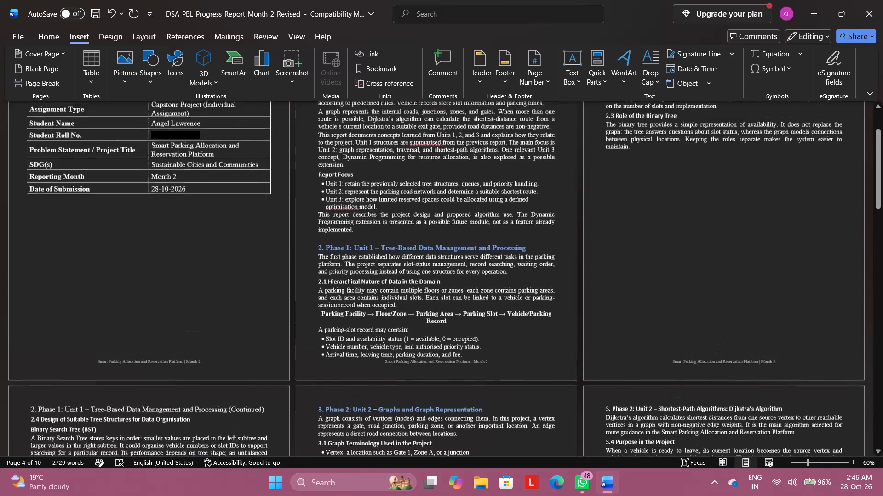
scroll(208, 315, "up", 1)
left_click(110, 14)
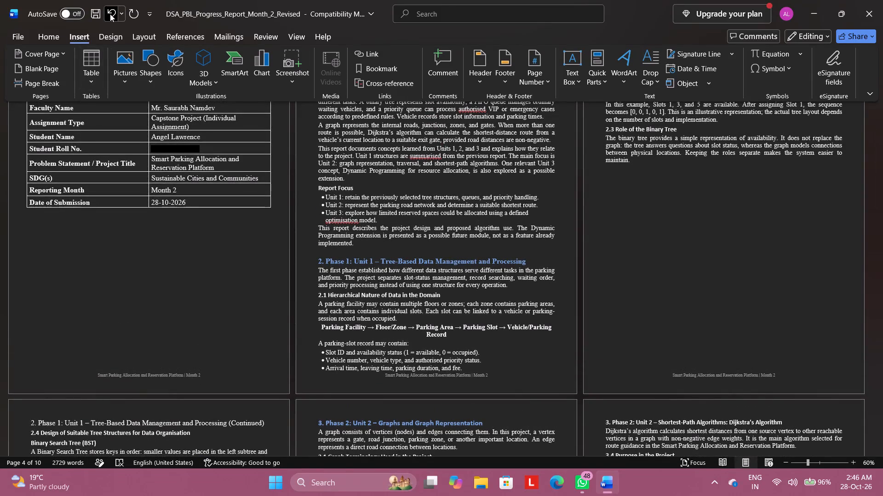
Remove the page break before the "2. Phase 1: Unit 1 (Continued)" heading so it directly follows section 2.3.
scroll(89, 253, "down", 1)
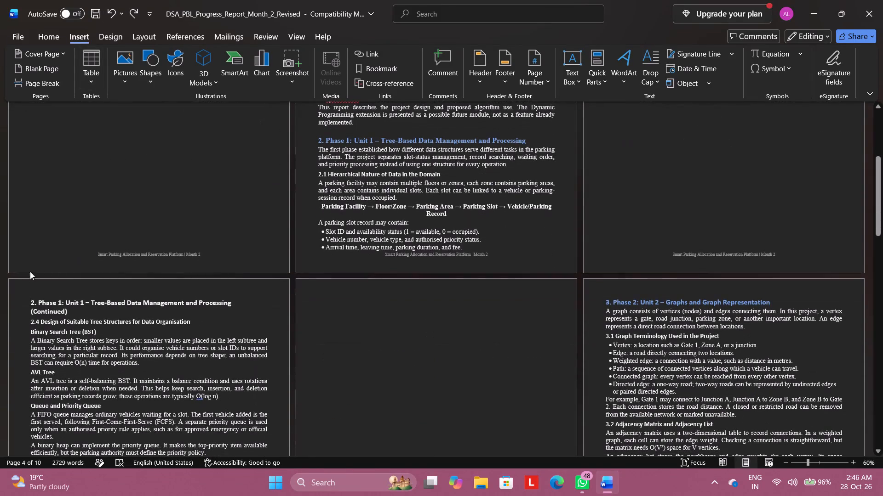
left_click(31, 299)
key("BackSpace")
key("BackSpace")
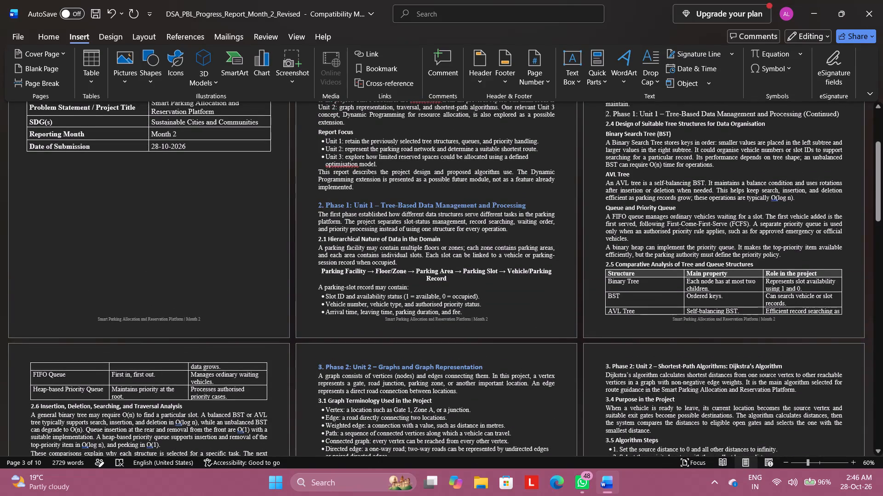
Make the "2. Phase 1: Unit 1 – Tree-Based Data Management and Processing (Continued)" heading bold.
scroll(609, 286, "up", 2)
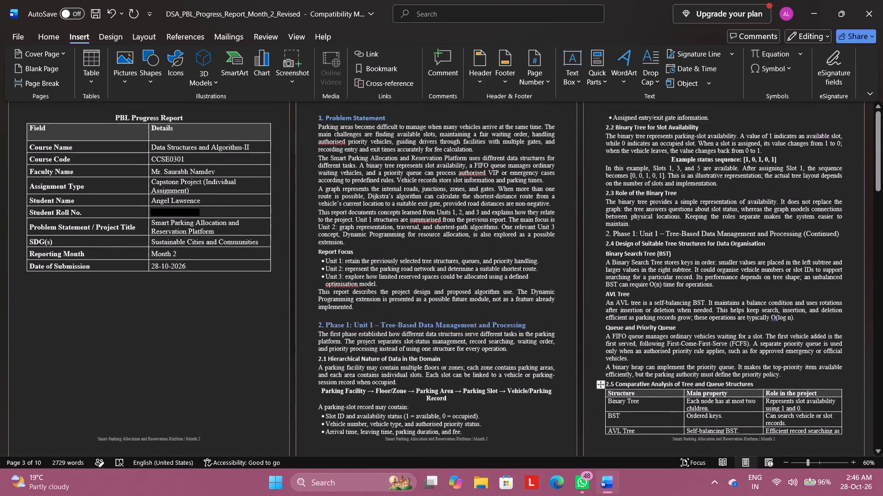
scroll(609, 286, "up", 1)
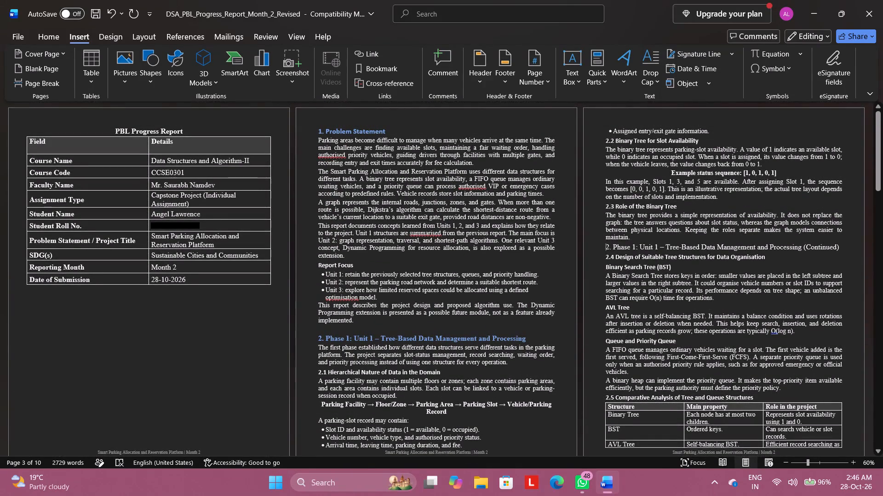
left_click_drag(605, 246, 882, 244)
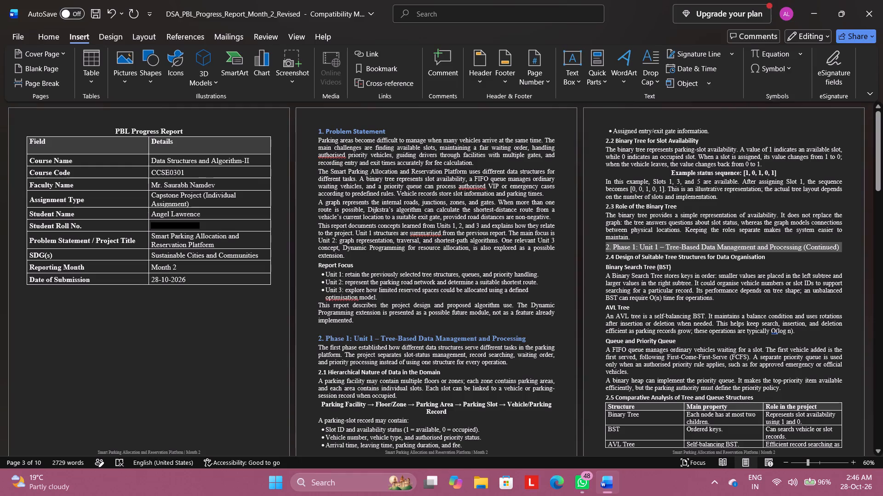
left_click_drag(882, 244, 879, 245)
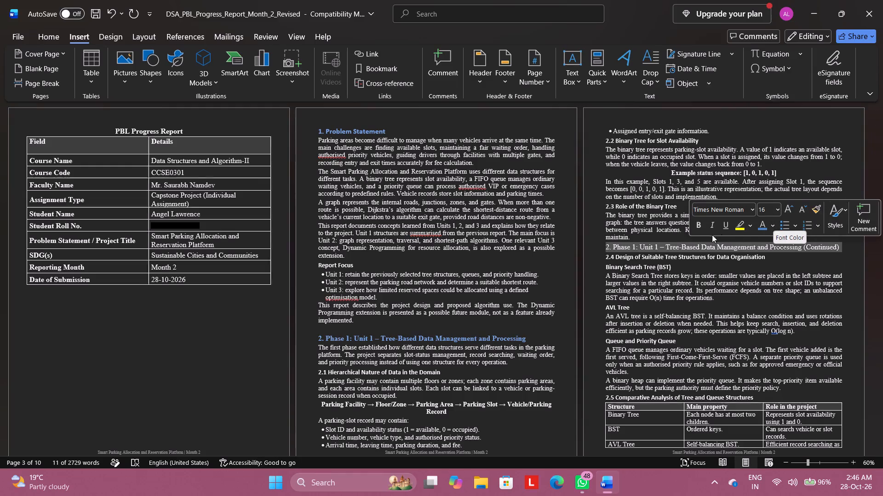
left_click(698, 226)
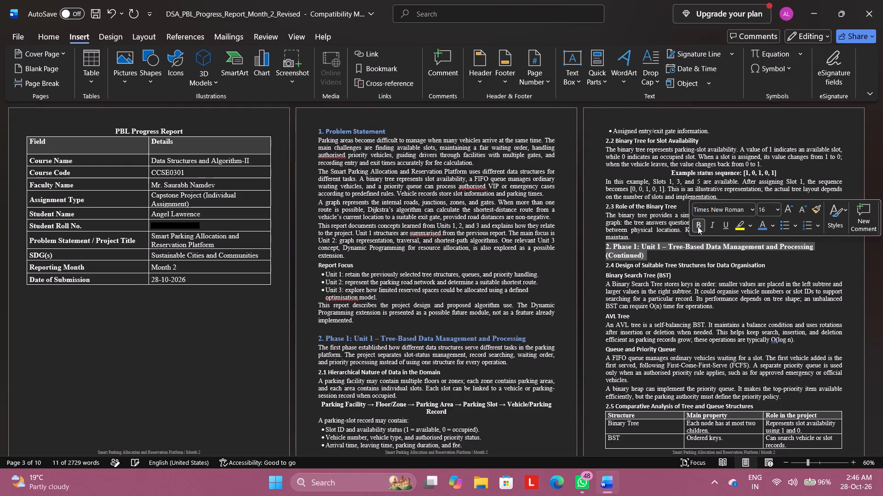
Insert a blank line between the section 2.3 text and the "2. Phase 1: Unit 1 (Continued)" heading.
scroll(731, 293, "down", 3)
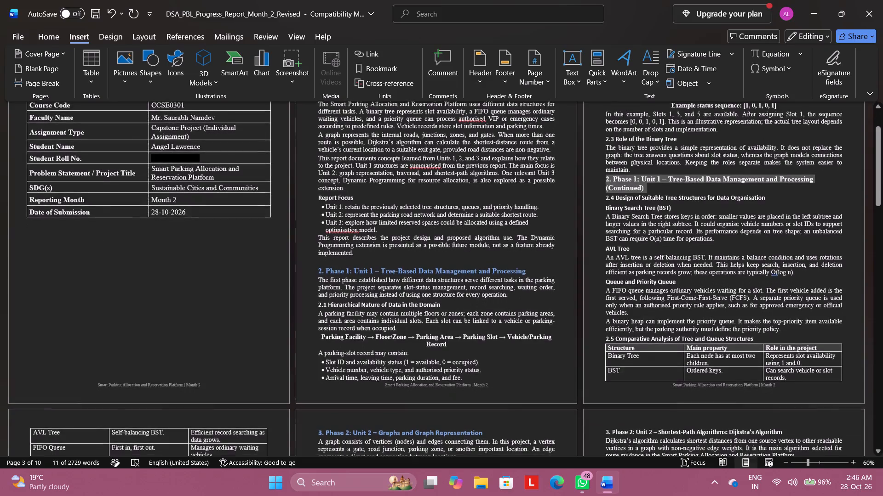
scroll(731, 293, "down", 2)
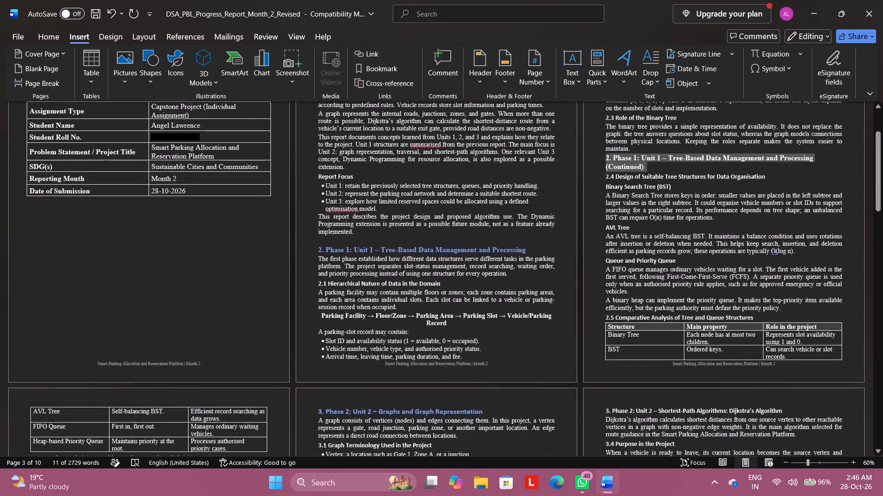
key("Return")
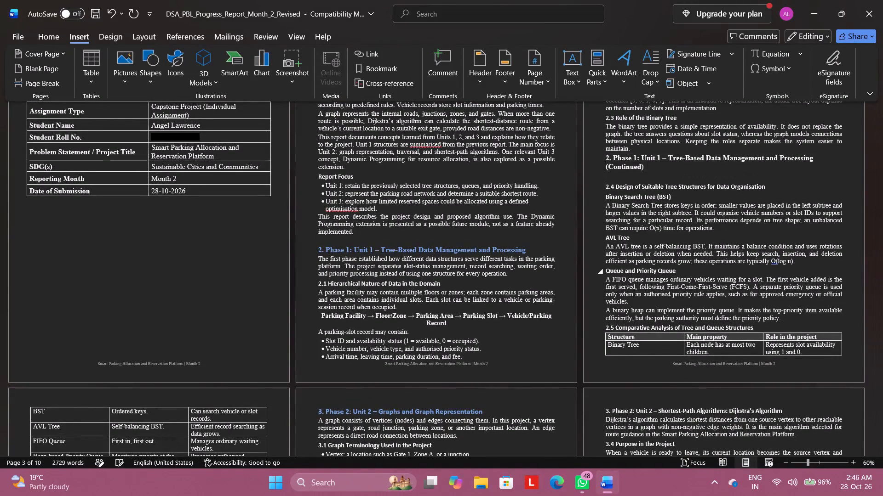
key("BackSpace")
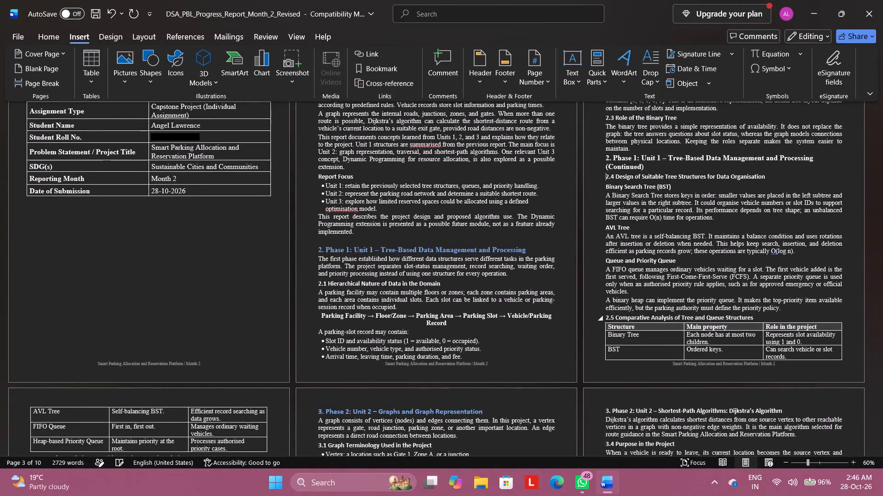
key("Up")
key("Up")
key("Return")
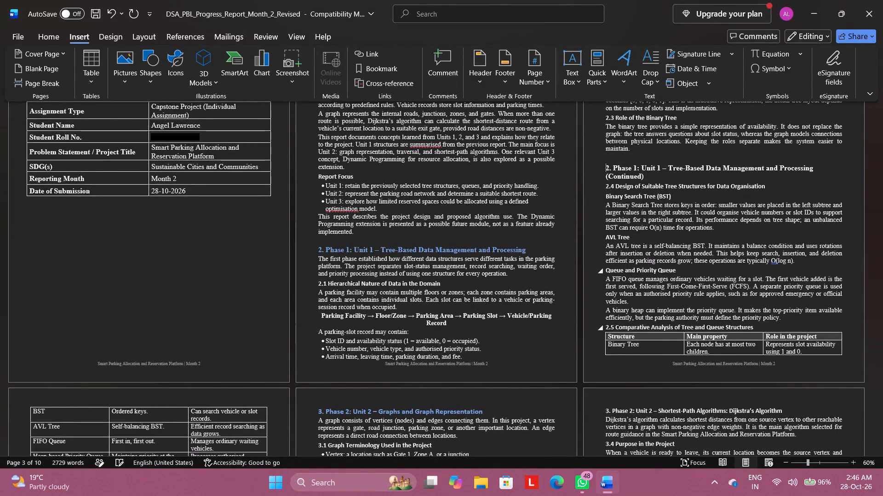
scroll(881, 164, "down", 2)
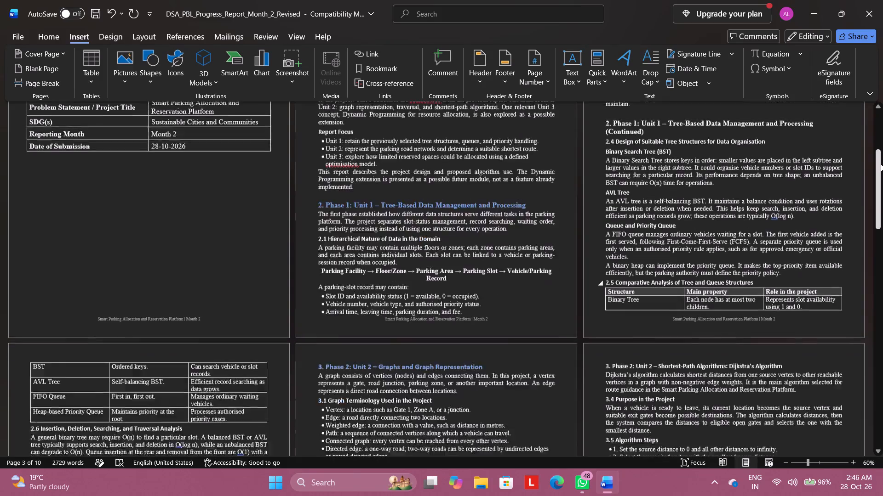
Set the font size of the "3. Phase 2: Unit 2 – Graphs and Graph Representation" heading to 16.
scroll(881, 164, "down", 2)
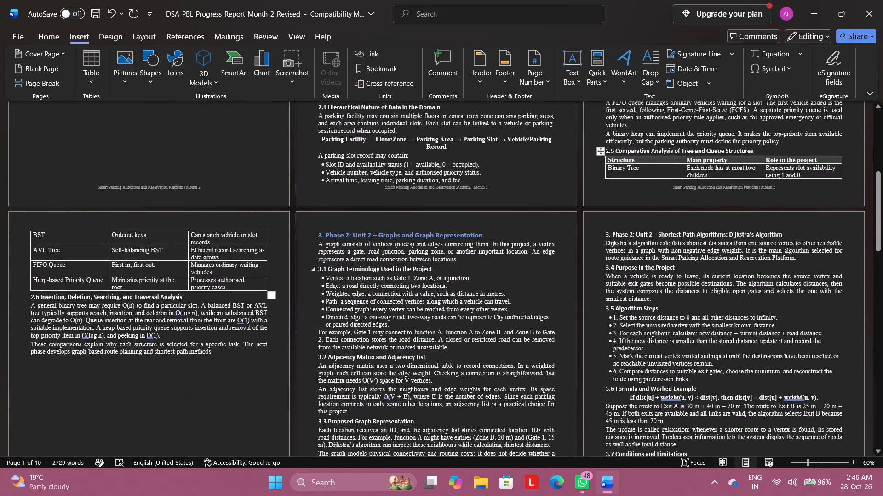
left_click(317, 231)
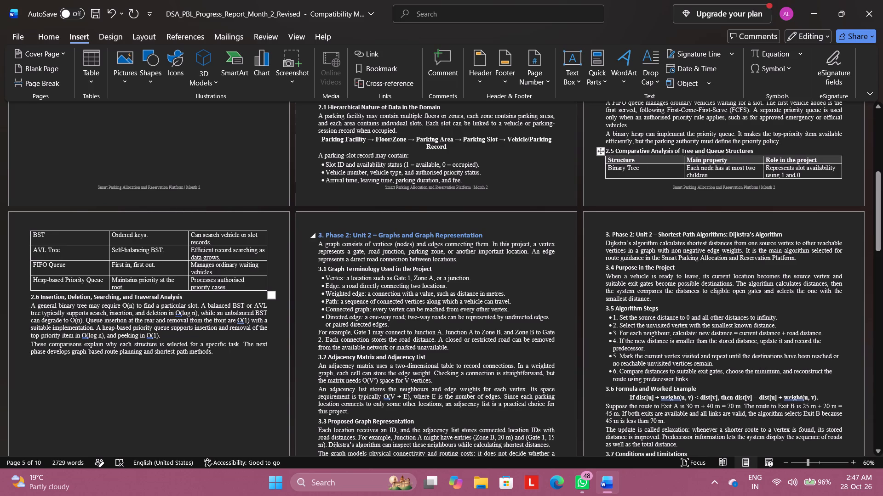
left_click_drag(319, 232, 418, 231)
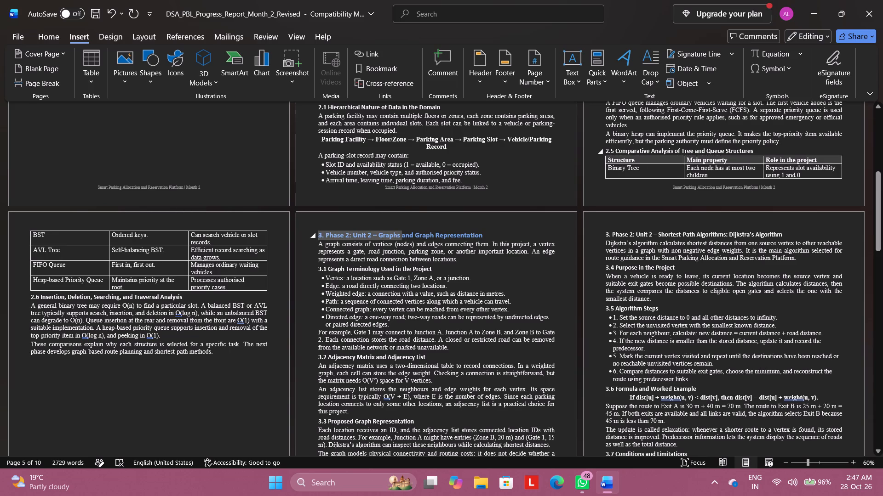
left_click_drag(418, 231, 480, 233)
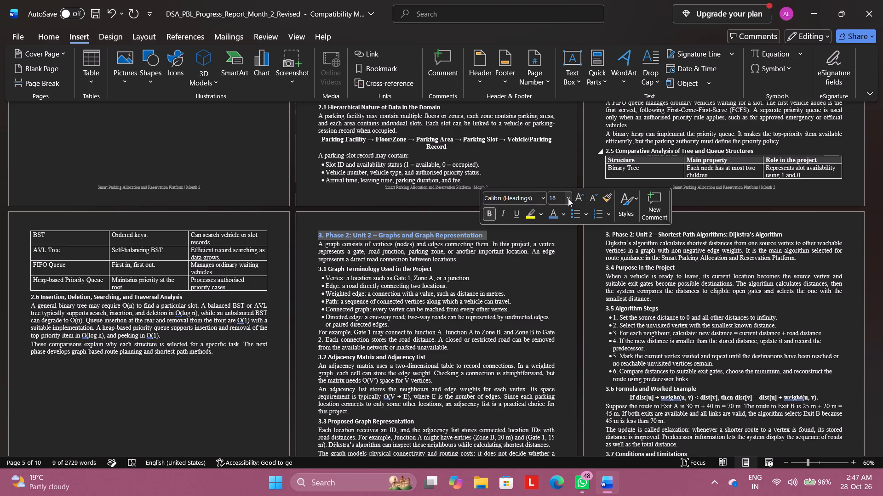
left_click(568, 198)
left_click(561, 299)
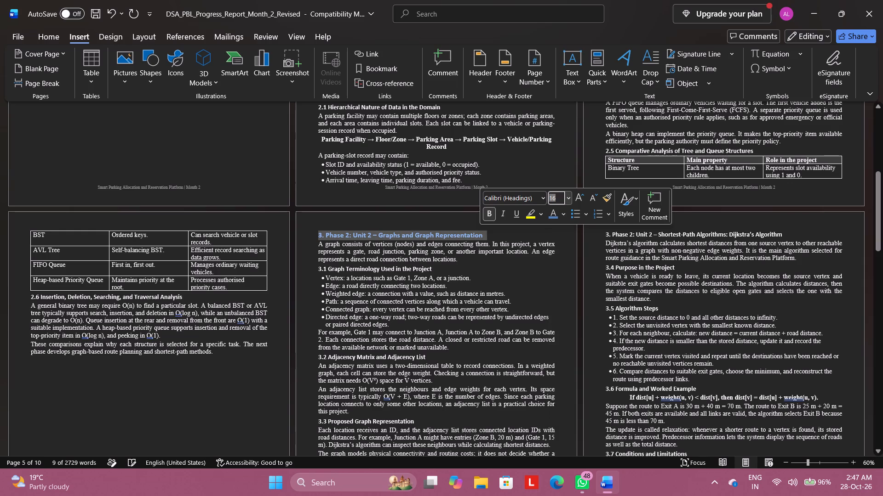
left_click(392, 230)
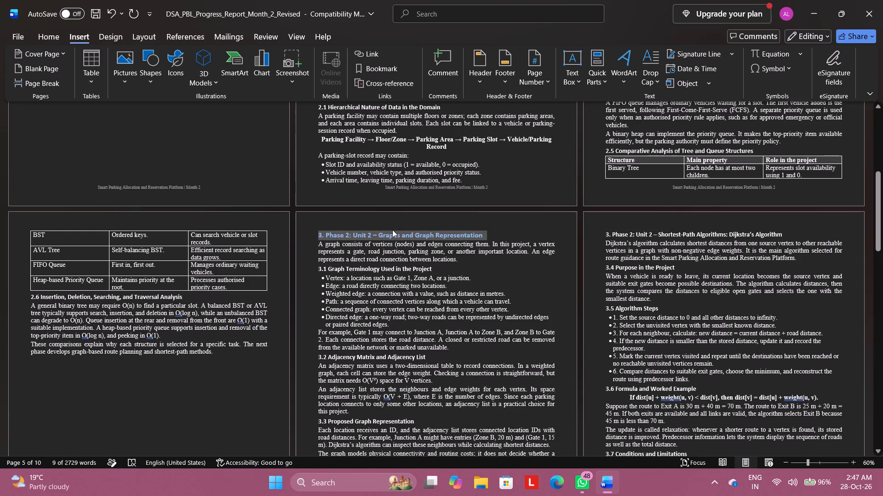
Remove the page break before the "3. Phase 2: Unit 2 – Graphs and Graph Representation" heading, leaving one blank line after section 2.6.
left_click(319, 236)
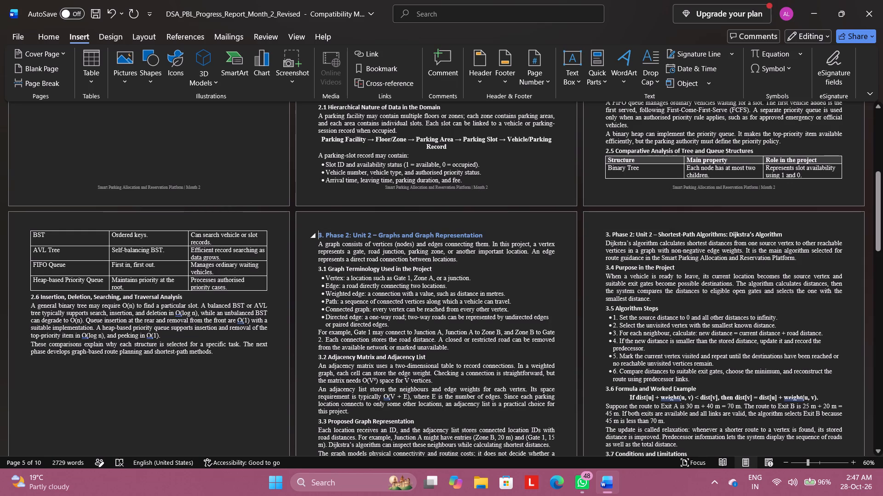
key("BackSpace")
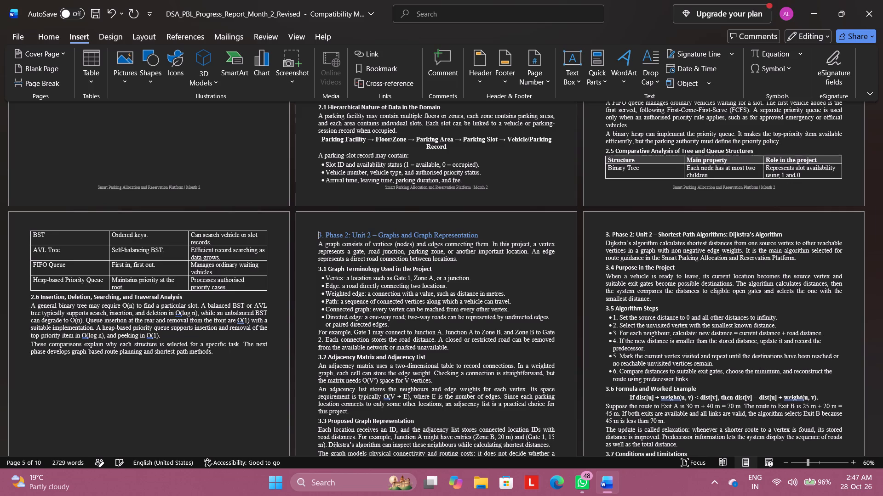
key("BackSpace")
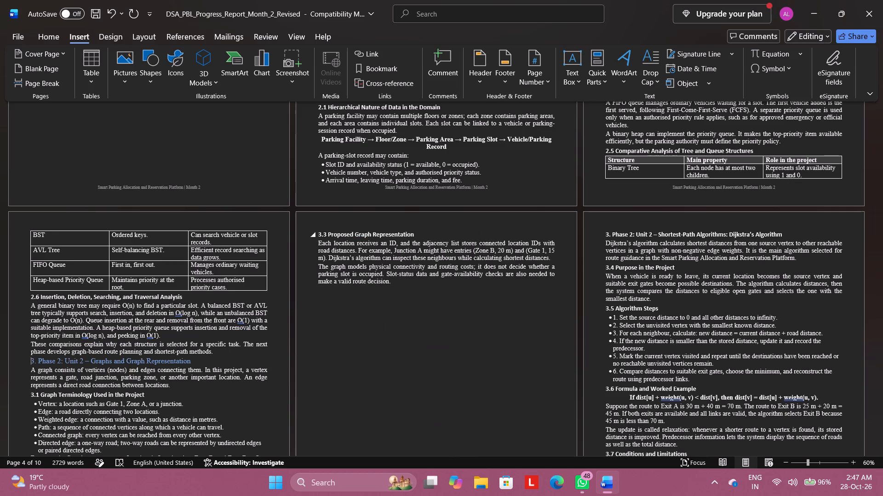
key("Return")
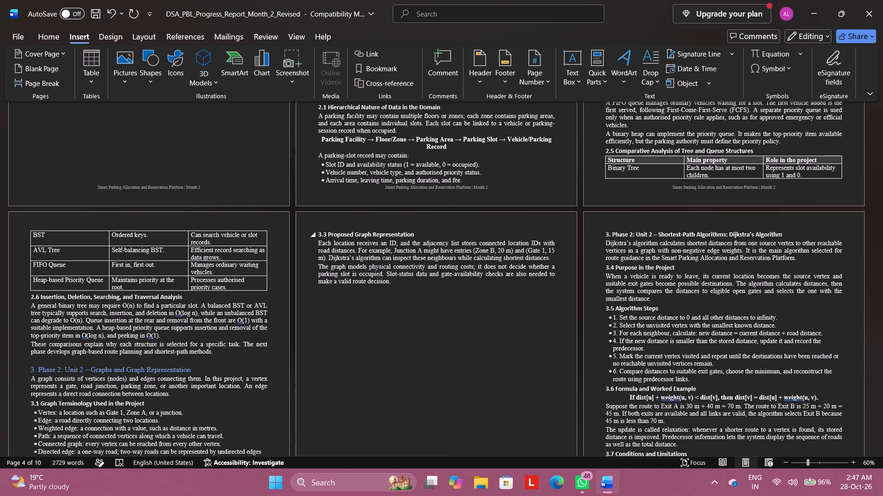
left_click(319, 236)
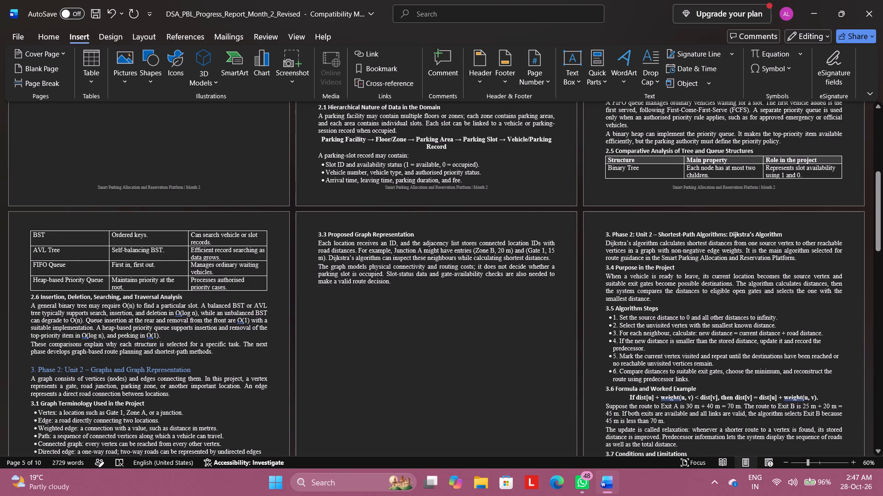
Make the "3. Phase 2: Unit 2 – Graphs and Graph Representation" heading bold.
left_click_drag(29, 371, 141, 375)
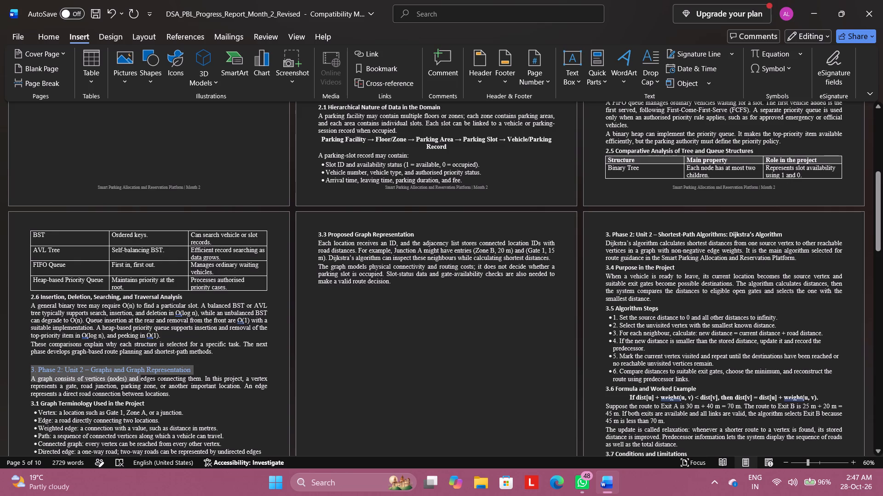
left_click_drag(141, 375, 154, 365)
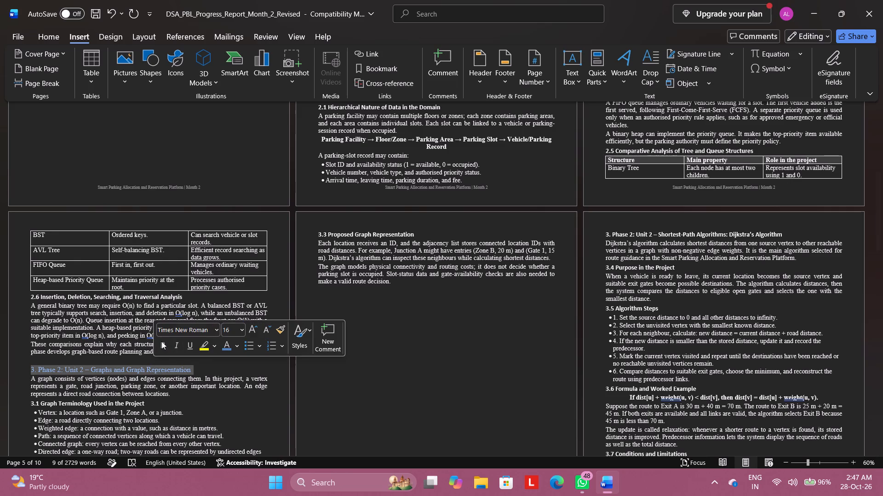
left_click(161, 341)
left_click(383, 389)
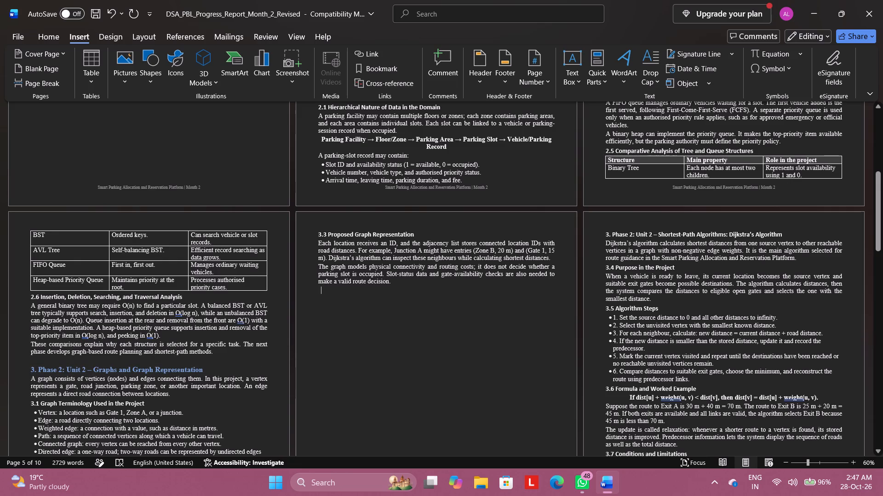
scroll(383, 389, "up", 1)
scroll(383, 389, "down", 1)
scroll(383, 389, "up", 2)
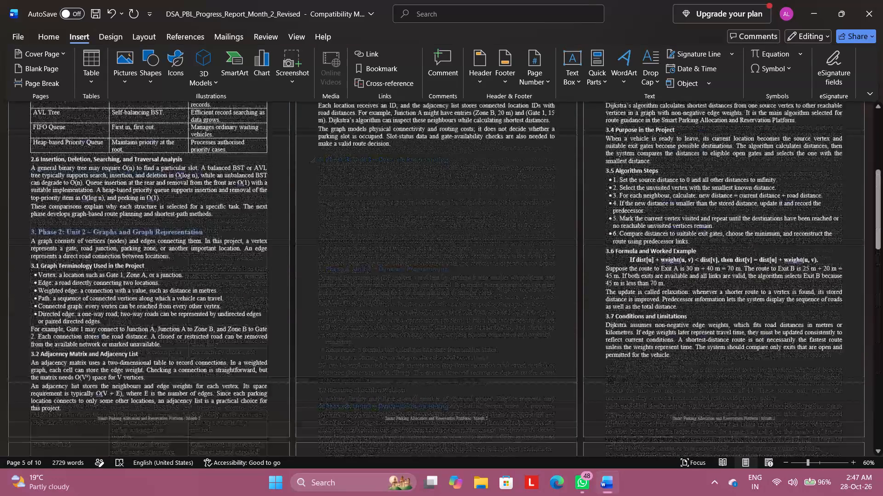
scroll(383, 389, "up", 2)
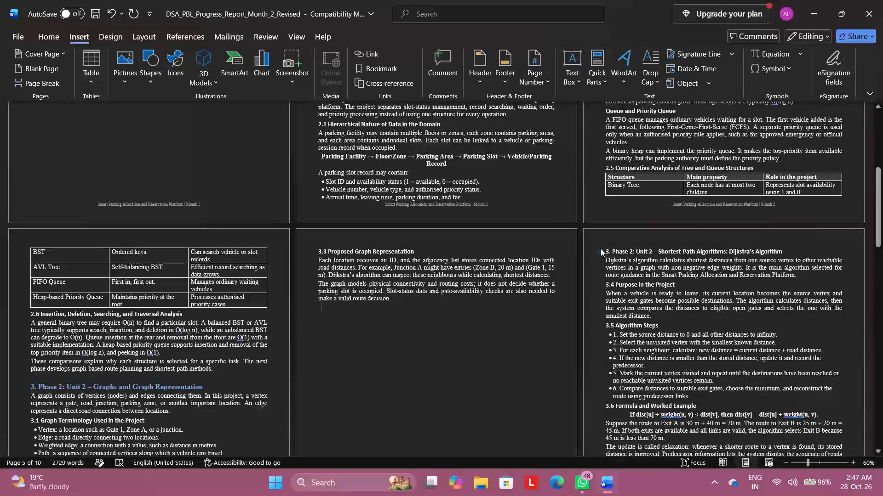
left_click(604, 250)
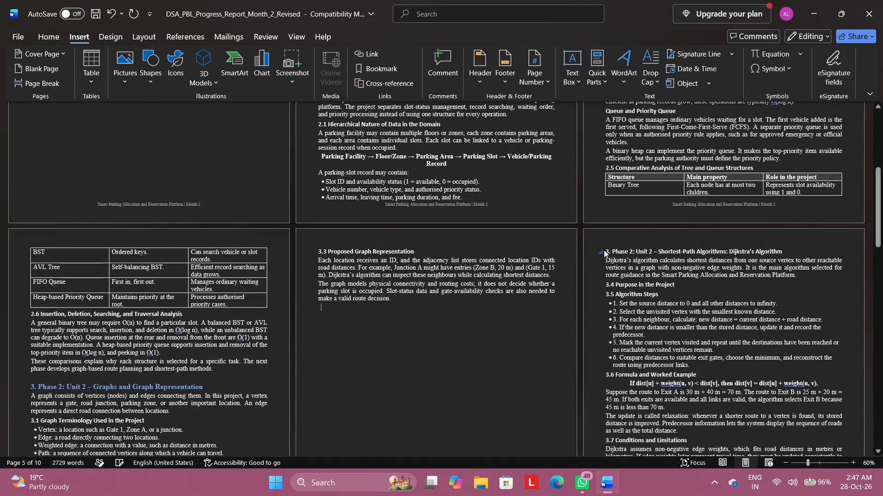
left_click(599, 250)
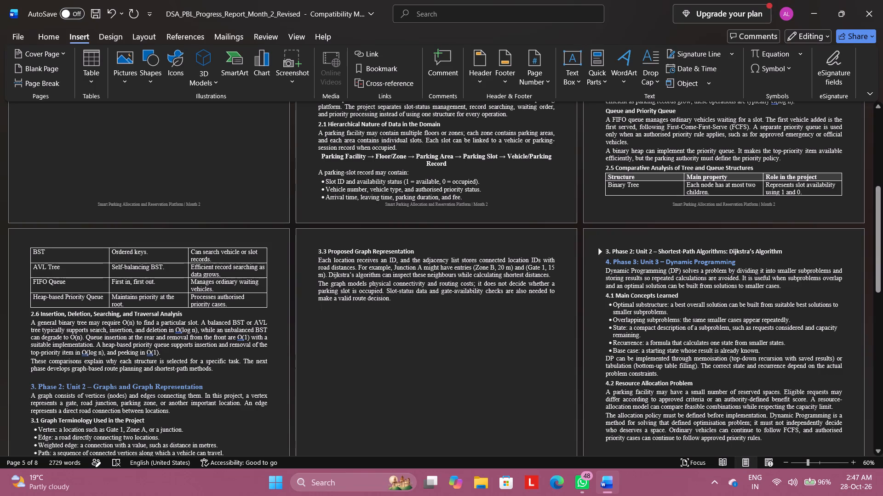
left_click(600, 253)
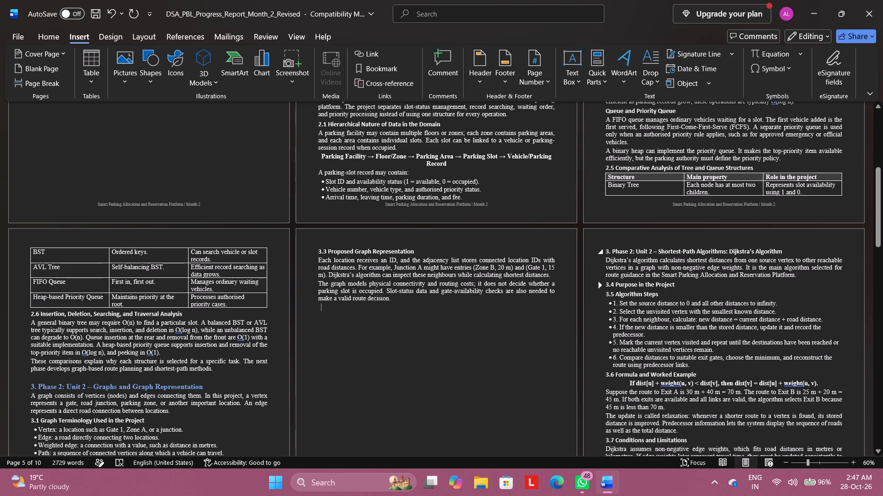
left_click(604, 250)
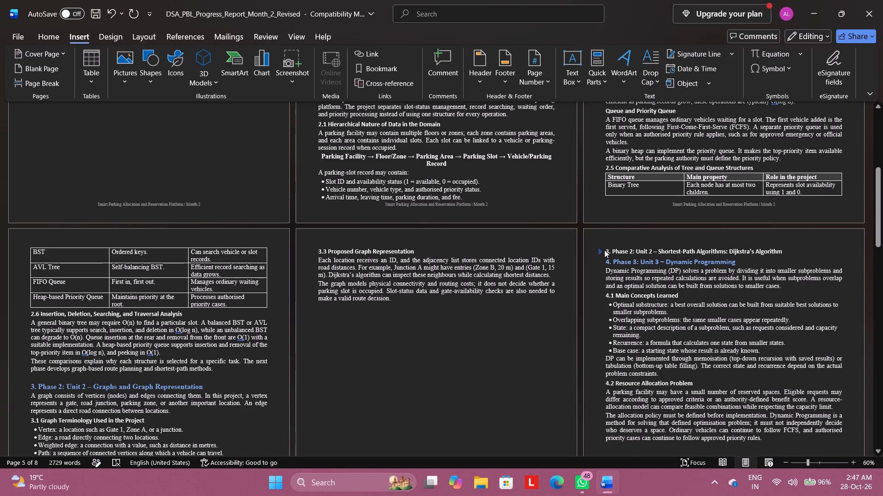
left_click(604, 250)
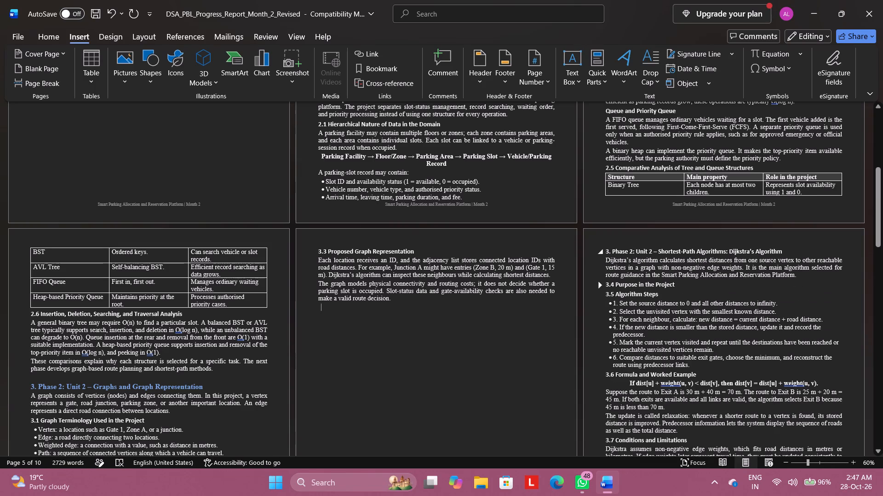
Remove the page break before the "3. Phase 2: Unit 2 – Shortest-Path Algorithms: Dijkstra's Algorithm" heading so it directly follows section 3.3.
left_click(606, 250)
key("BackSpace")
key("BackSpace")
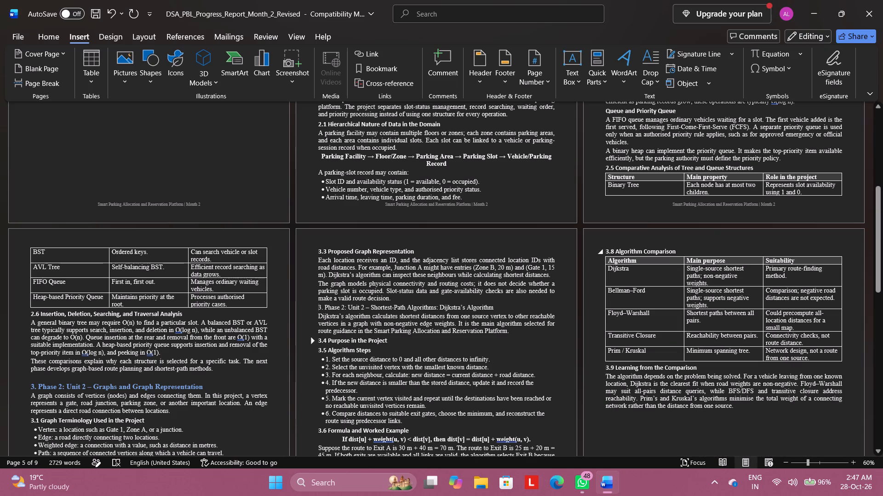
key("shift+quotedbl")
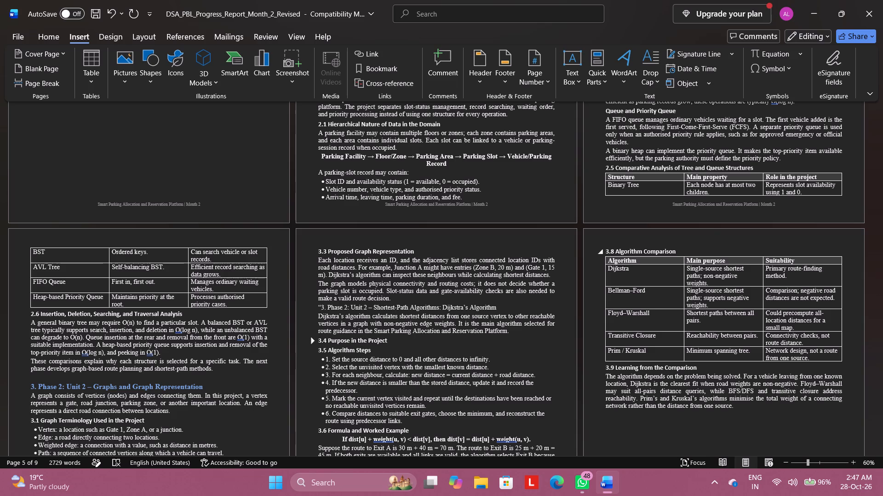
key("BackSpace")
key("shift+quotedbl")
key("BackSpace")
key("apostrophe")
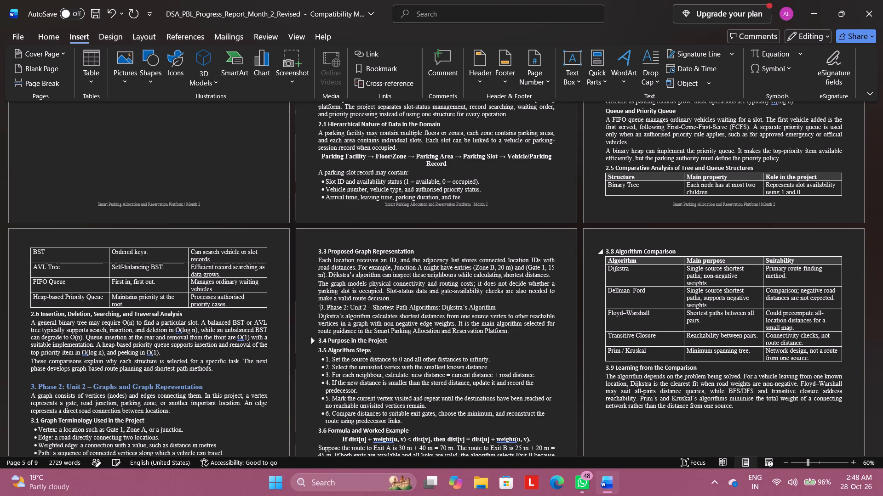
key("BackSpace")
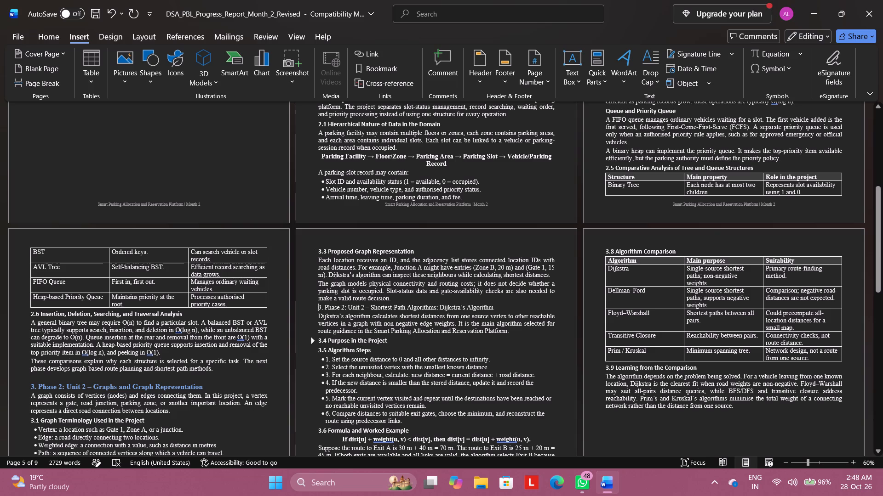
Set the font size of the "3. Phase 2: Unit 2 – Shortest-Path Algorithms: Dijkstra's Algorithm" heading to 16.
left_click_drag(318, 309, 497, 309)
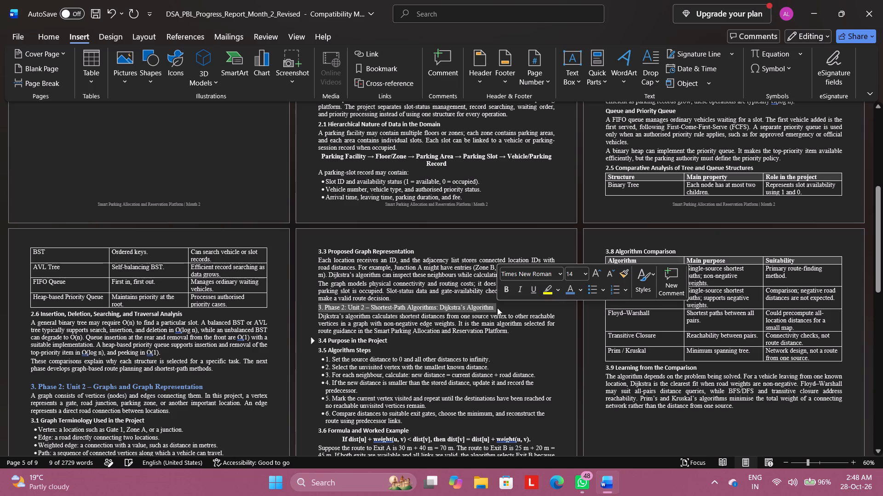
left_click(584, 276)
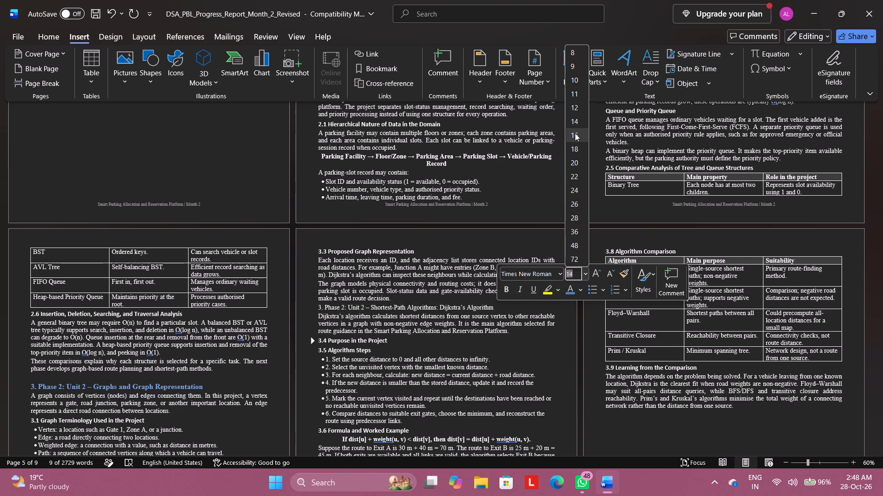
left_click(575, 133)
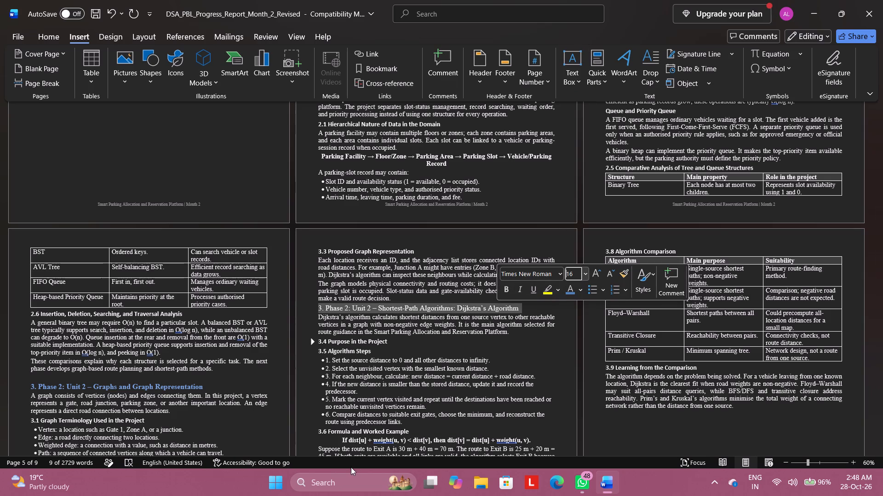
scroll(426, 390, "down", 1)
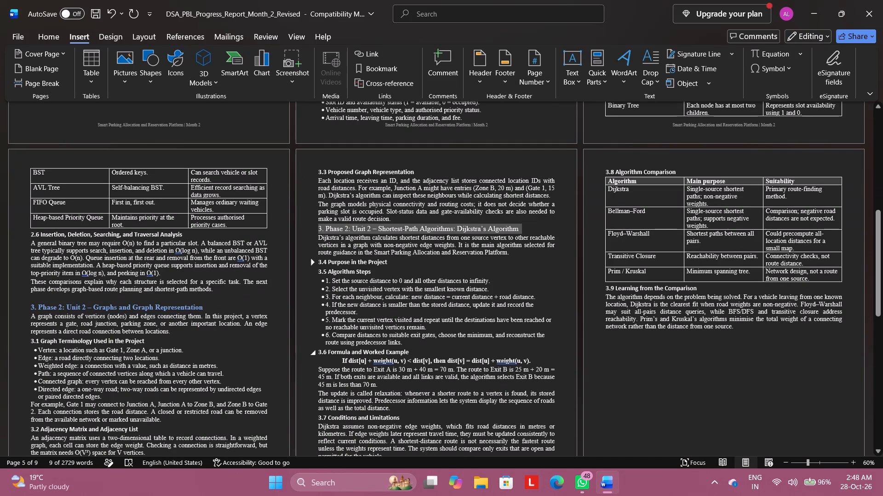
left_click(458, 327)
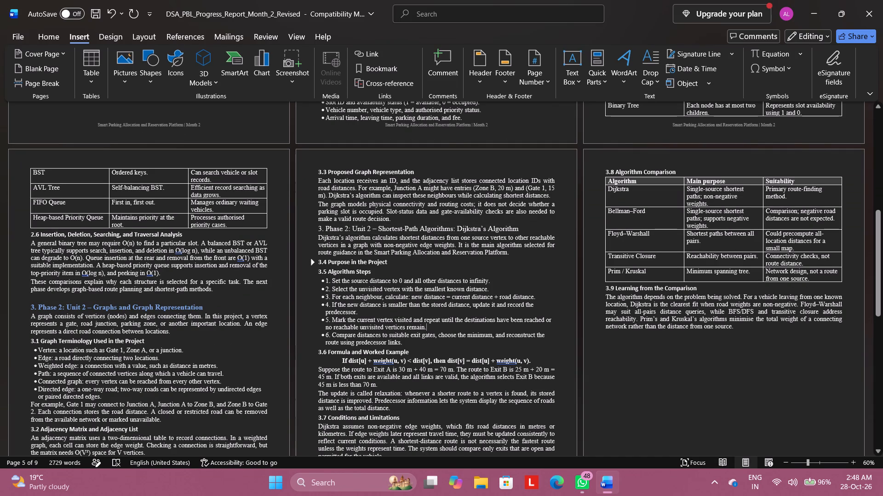
Insert a blank line between the section 3.3 text and the "3. Phase 2: Unit 2 – Shortest-Path Algorithms: Dijkstra's Algorithm" heading.
left_click(317, 226)
key("Return")
scroll(317, 226, "up", 5)
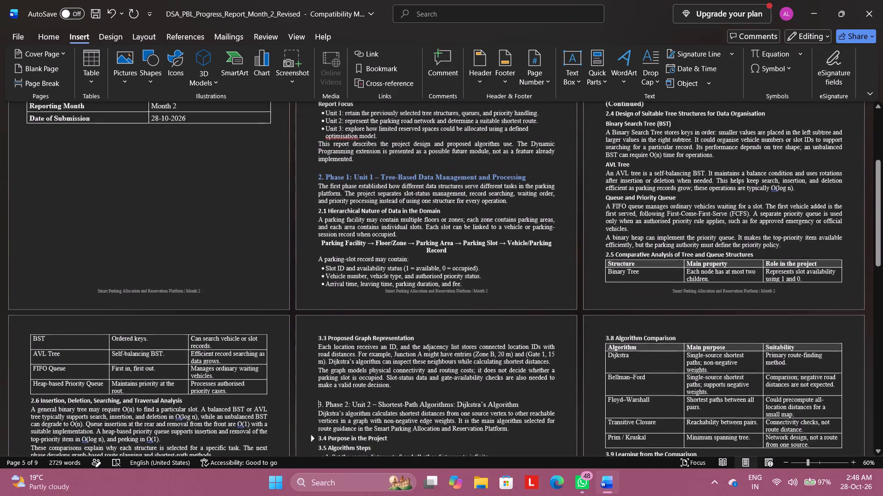
scroll(317, 226, "down", 2)
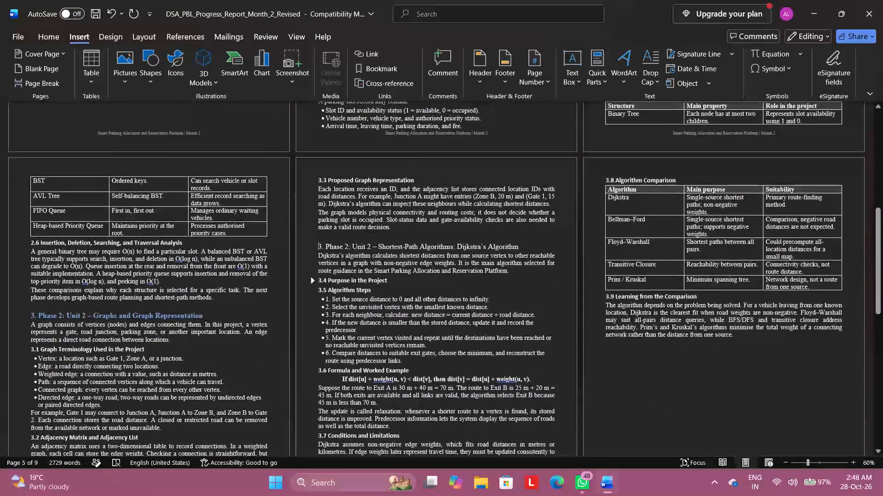
Remove the page break before the "4. Phase 3: Unit 3 – Dynamic Programming" heading, leaving one blank line after the section 3.9 text.
scroll(317, 226, "down", 8)
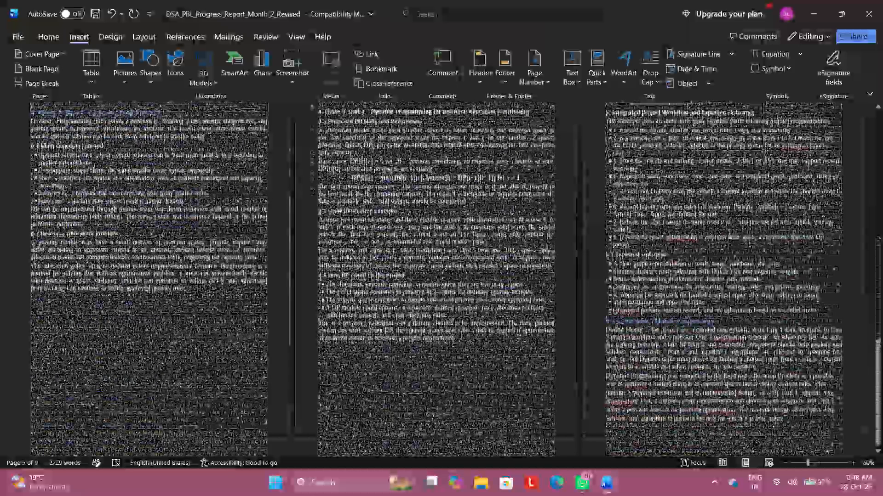
scroll(112, 209, "up", 1)
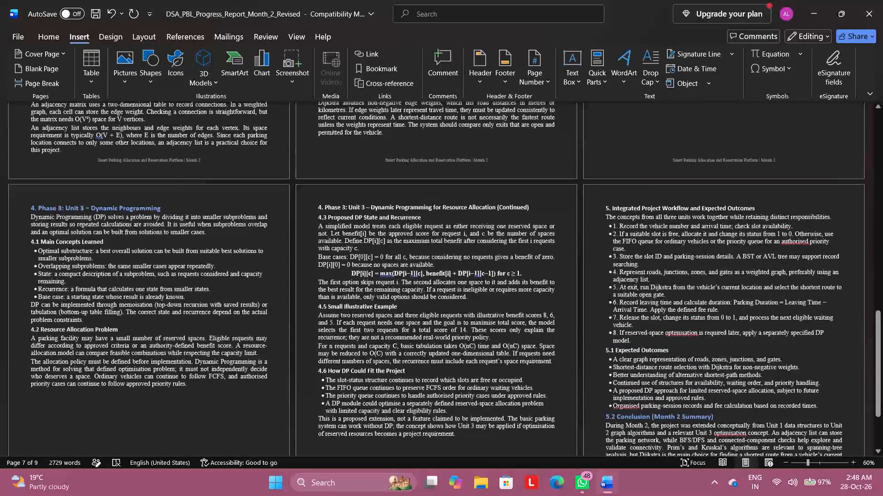
left_click(30, 206)
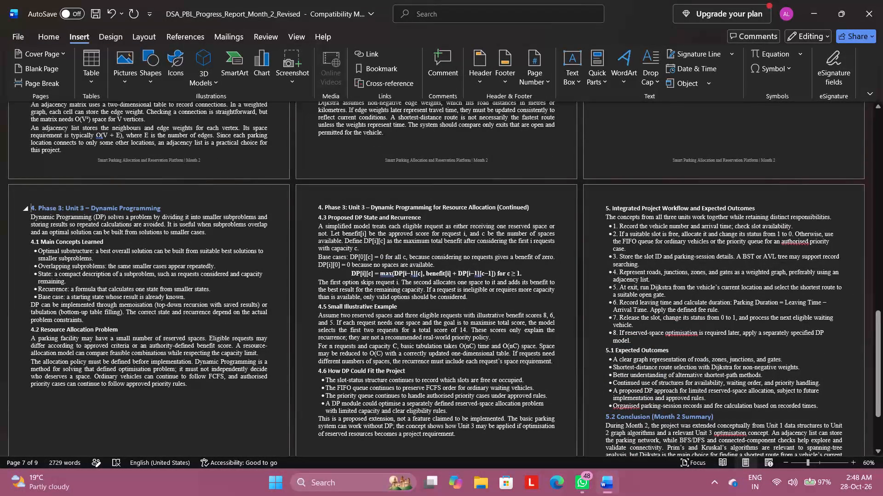
key("BackSpace")
key("BackSpace")
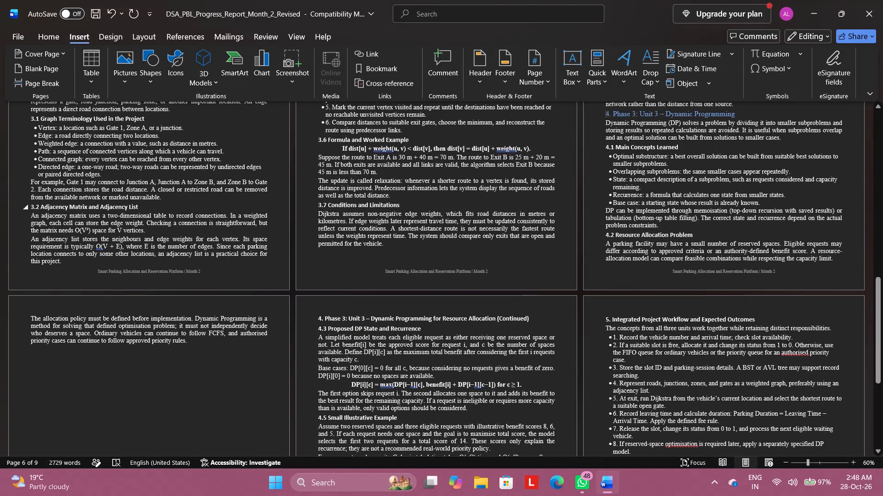
key("Return")
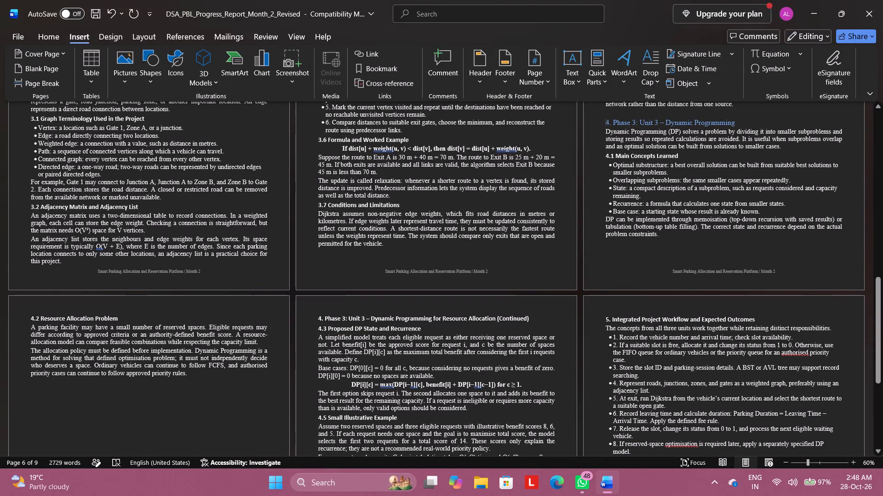
Make the "4. Phase 3: Unit 3 – Dynamic Programming" heading bold.
left_click_drag(606, 122, 768, 122)
left_click(693, 107)
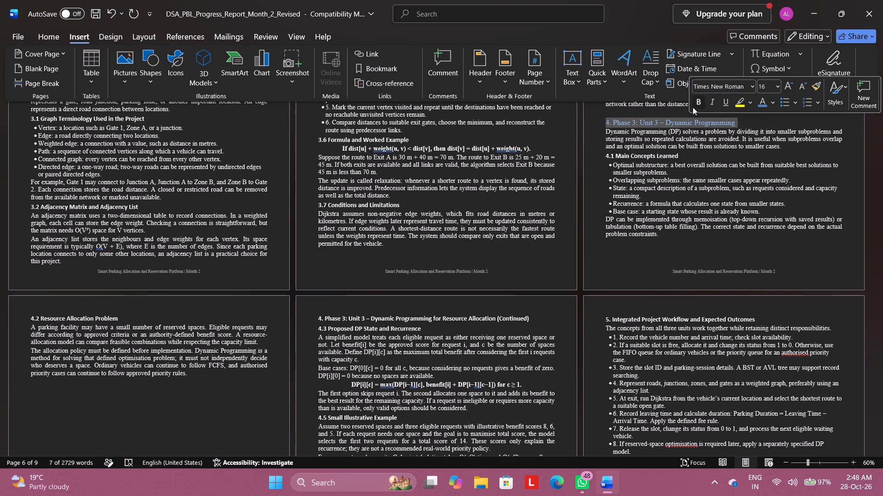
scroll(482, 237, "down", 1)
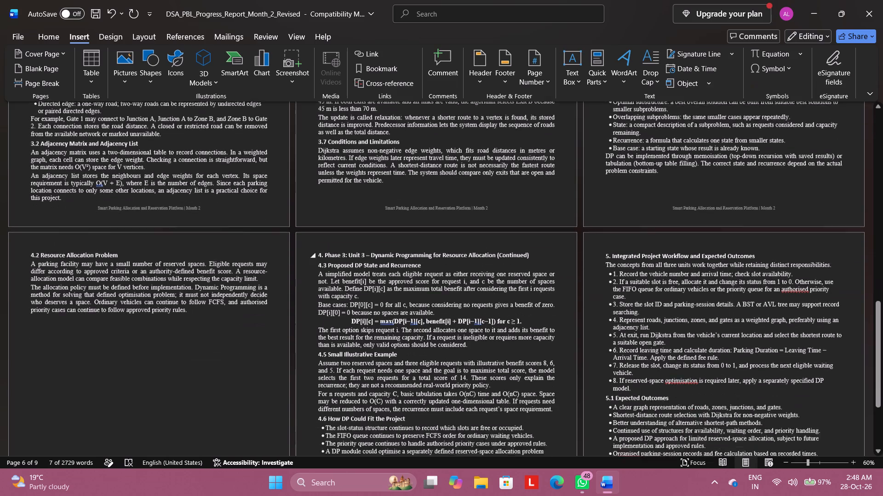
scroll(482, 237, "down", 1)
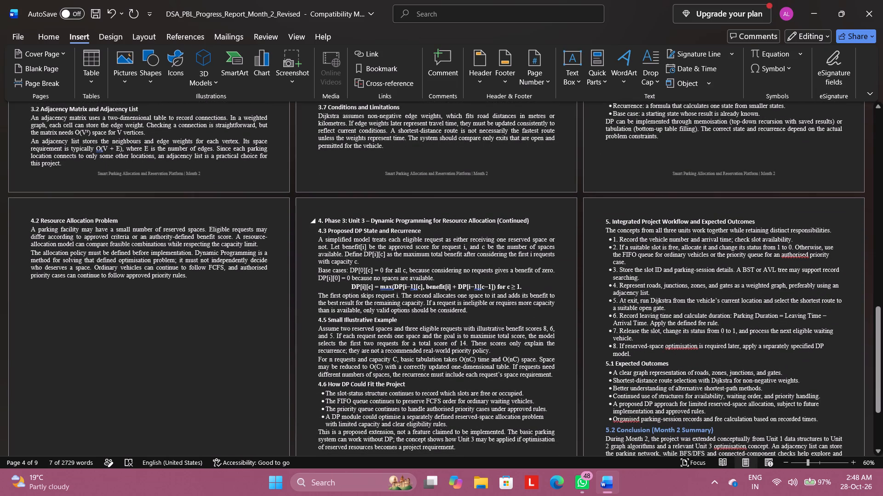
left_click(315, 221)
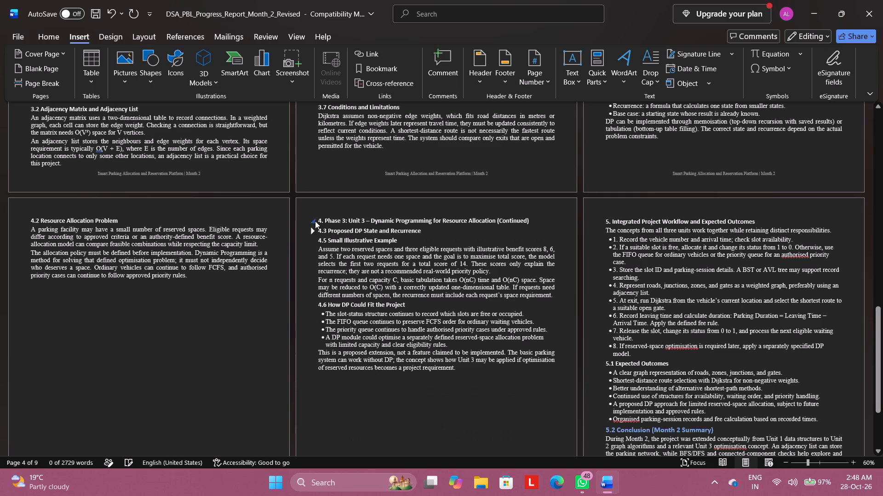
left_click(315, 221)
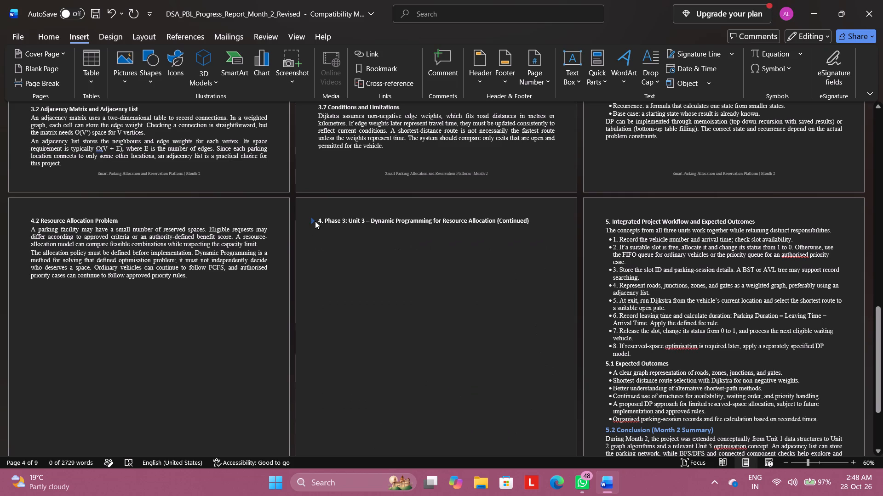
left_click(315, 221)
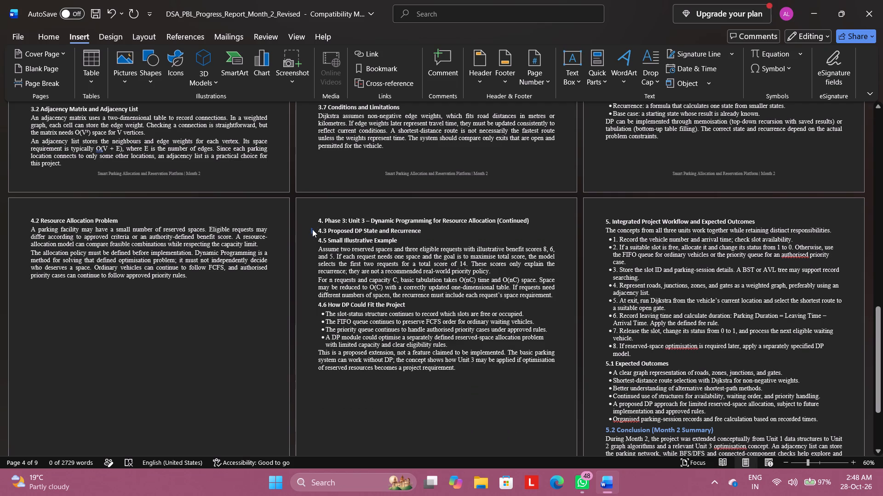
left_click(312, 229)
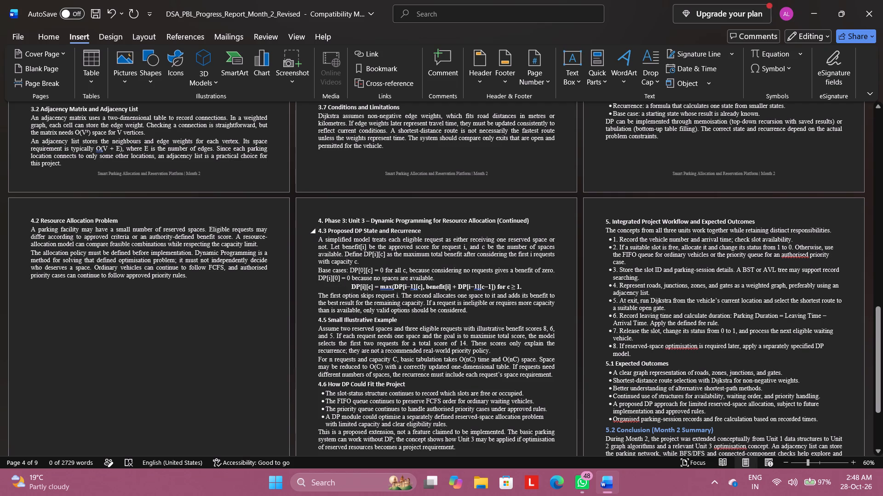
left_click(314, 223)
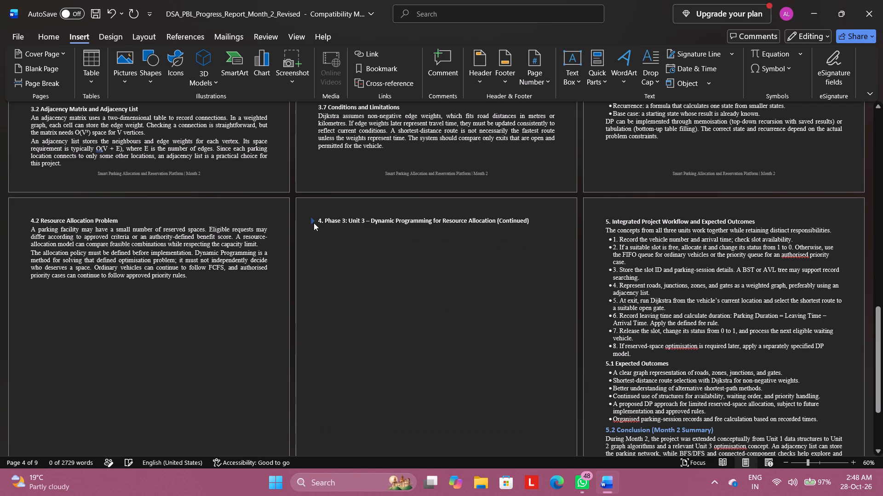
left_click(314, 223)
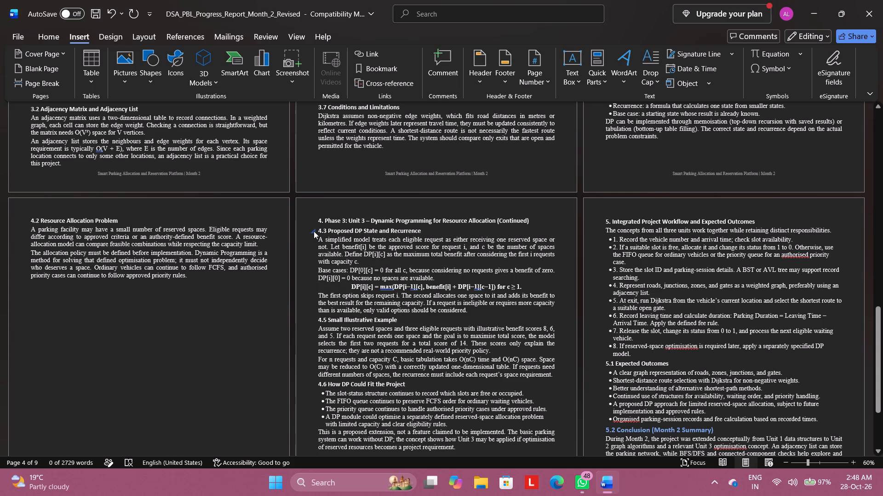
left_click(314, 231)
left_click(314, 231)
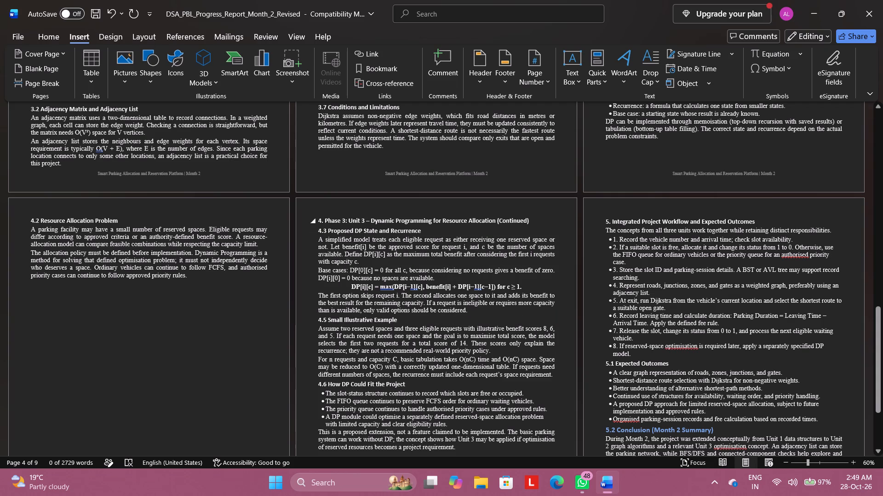
Remove the page break before the "4. Phase 3: Unit 3 – Dynamic Programming for Resource Allocation (Continued)" heading, leaving one blank line above it.
left_click(317, 220)
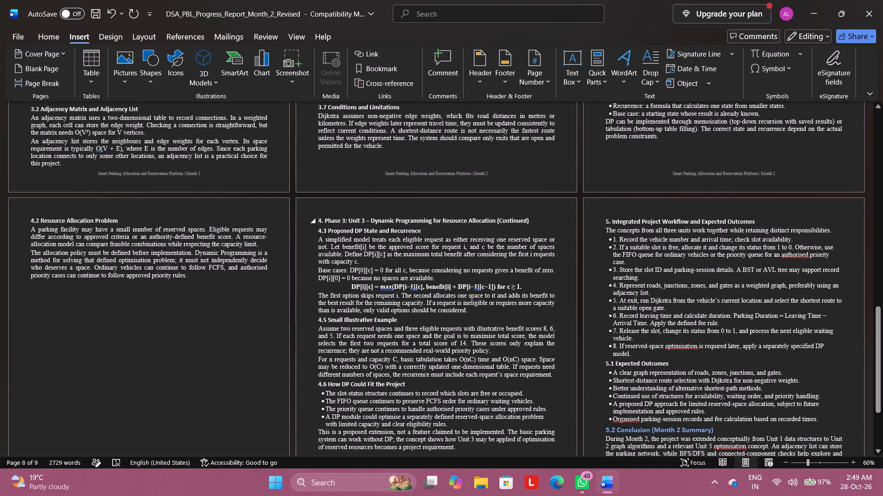
key("BackSpace")
key("BackSpace")
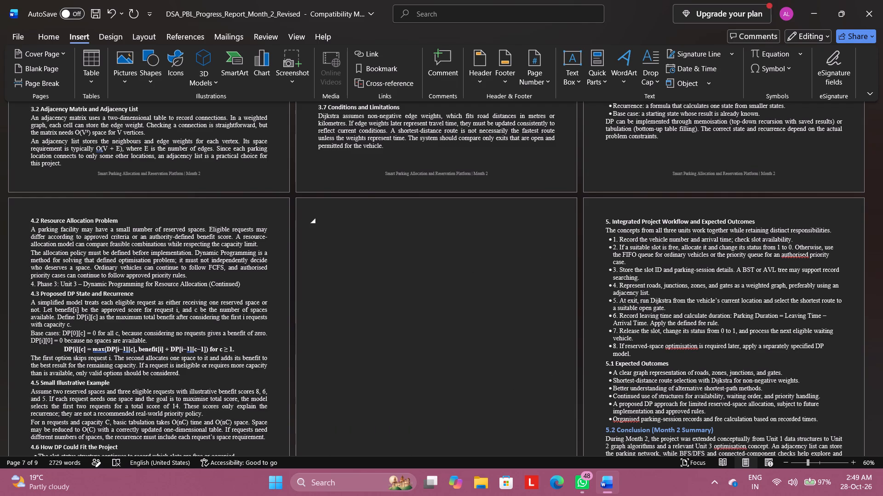
key("Return")
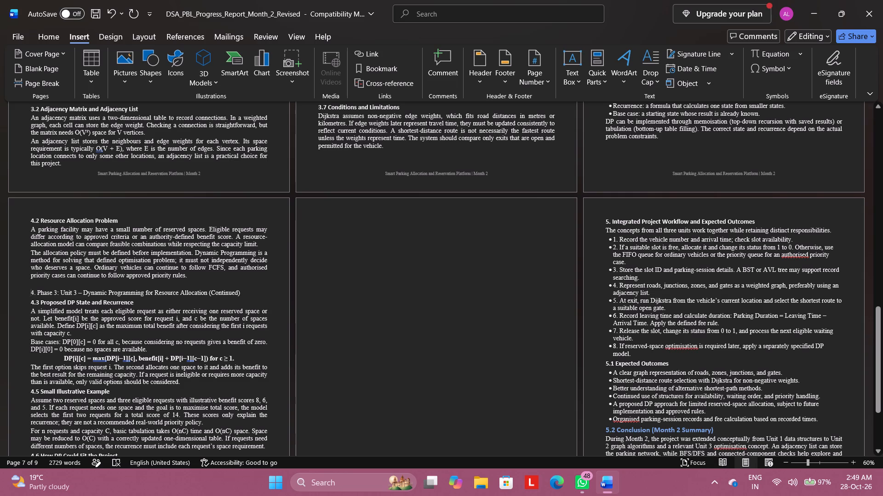
Make the "4. Phase 3: Unit 3 – Dynamic Programming for Resource Allocation (Continued)" heading bold with font size 16.
left_click_drag(30, 290, 34, 293)
left_click_drag(34, 293, 254, 293)
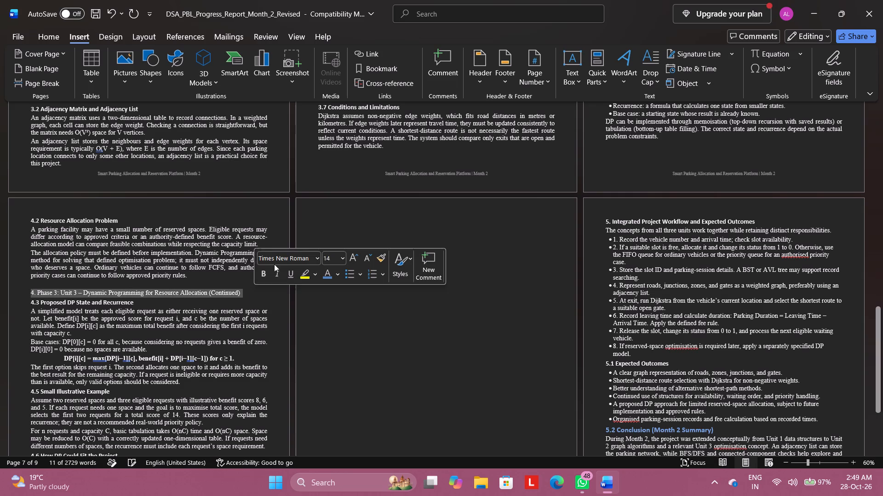
left_click(261, 275)
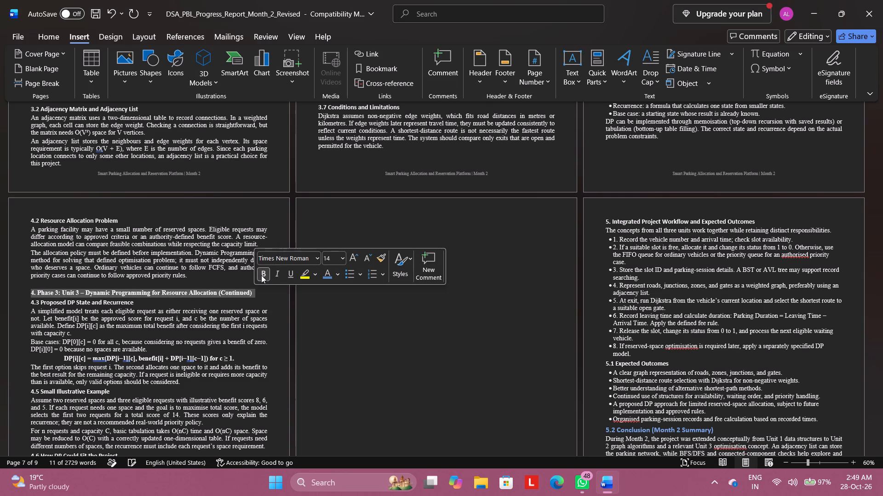
left_click(344, 255)
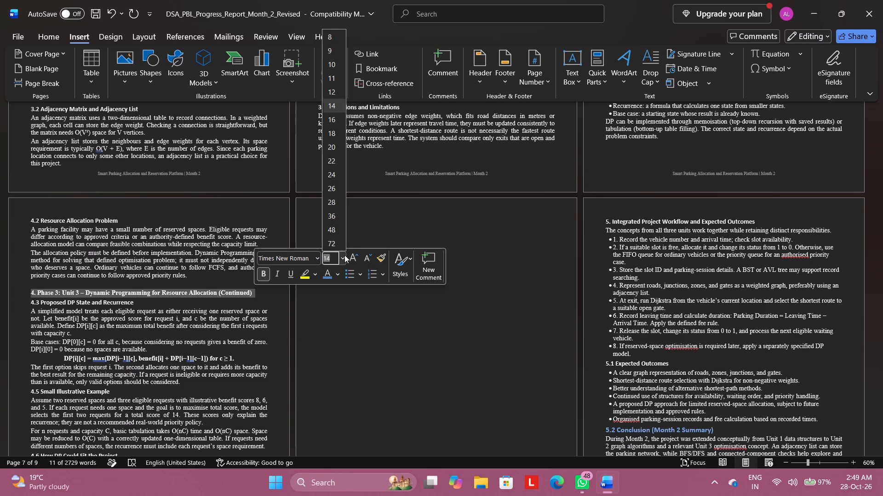
left_click(333, 120)
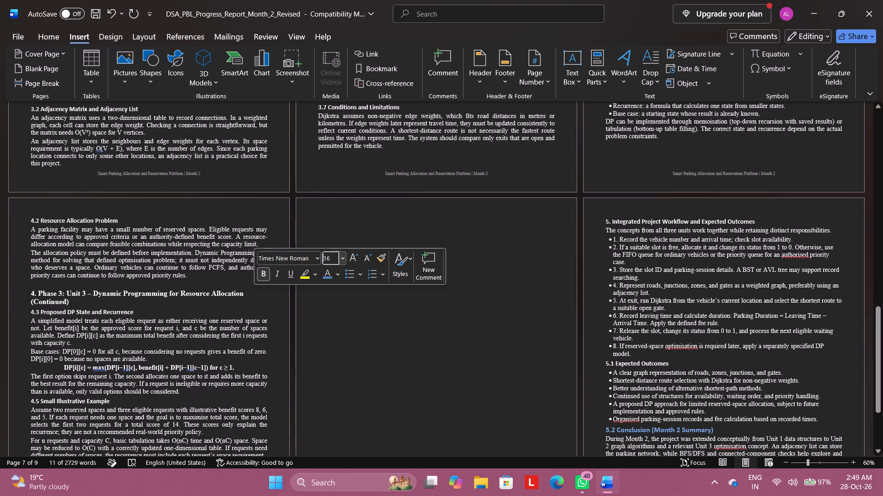
Delete the blank page and empty lines before the "5. Integrated Project Workflow and Expected Outcomes" heading, keeping that heading at the top of its page.
scroll(451, 333, "up", 4)
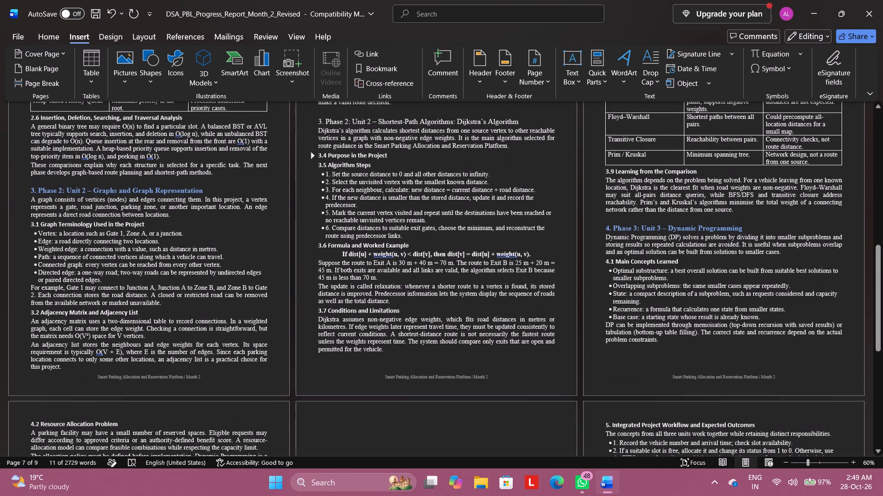
scroll(451, 333, "up", 1)
scroll(451, 333, "down", 2)
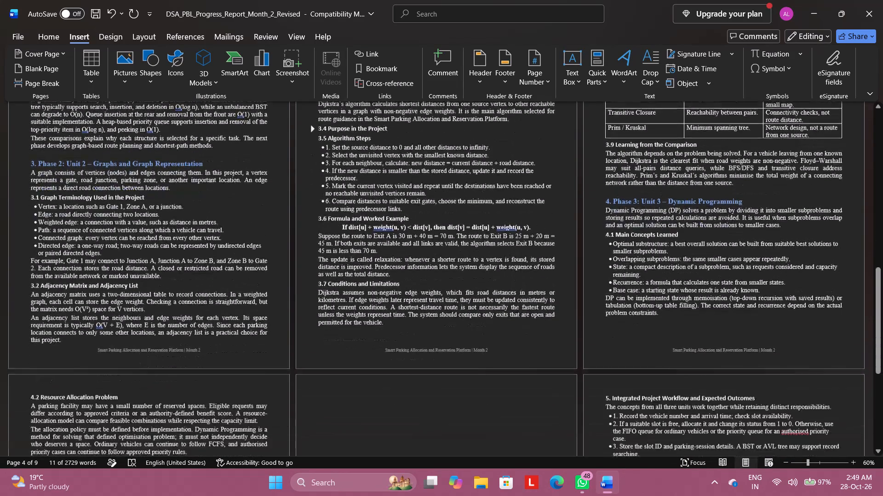
scroll(451, 333, "down", 6)
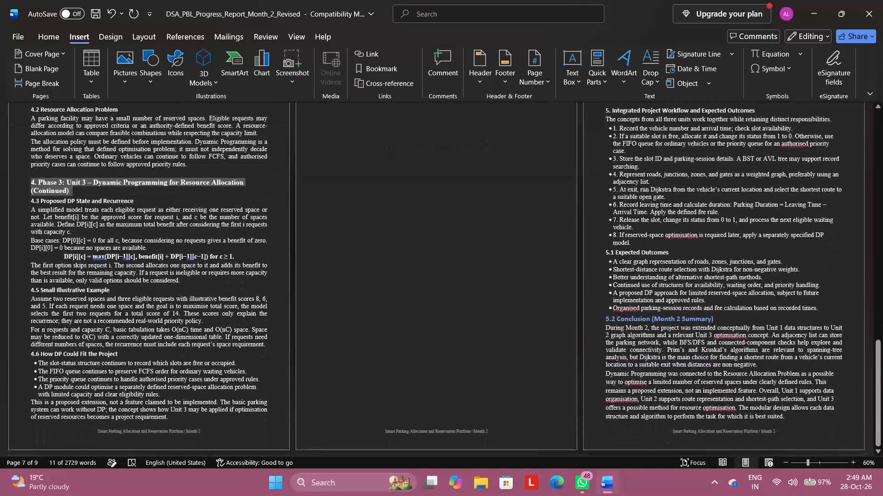
scroll(560, 322, "up", 1)
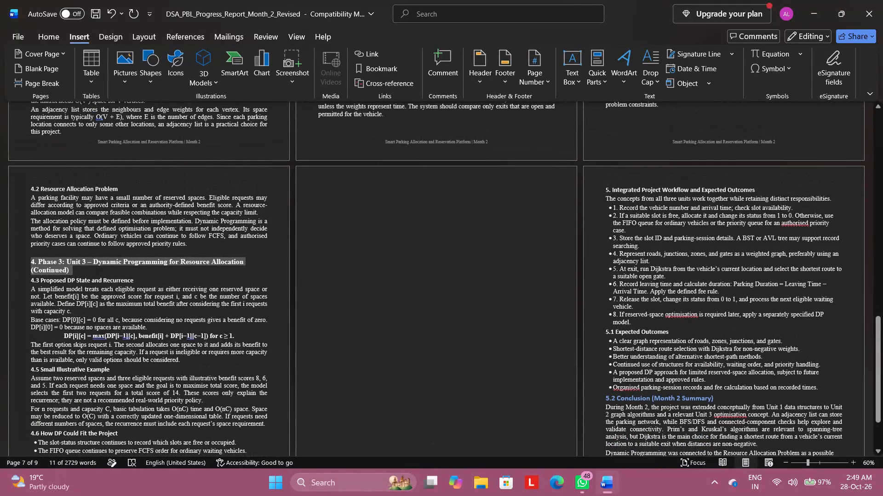
left_click(605, 189)
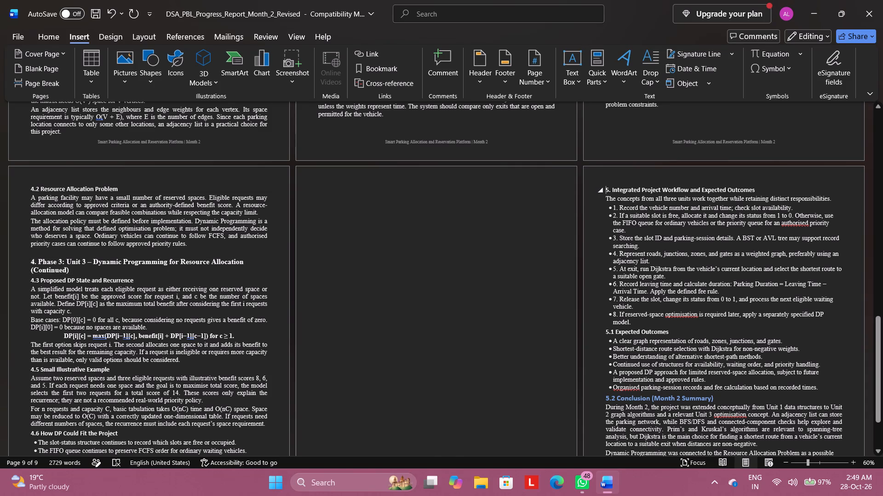
key("BackSpace")
key("BackSpace")
key("BackSpace")
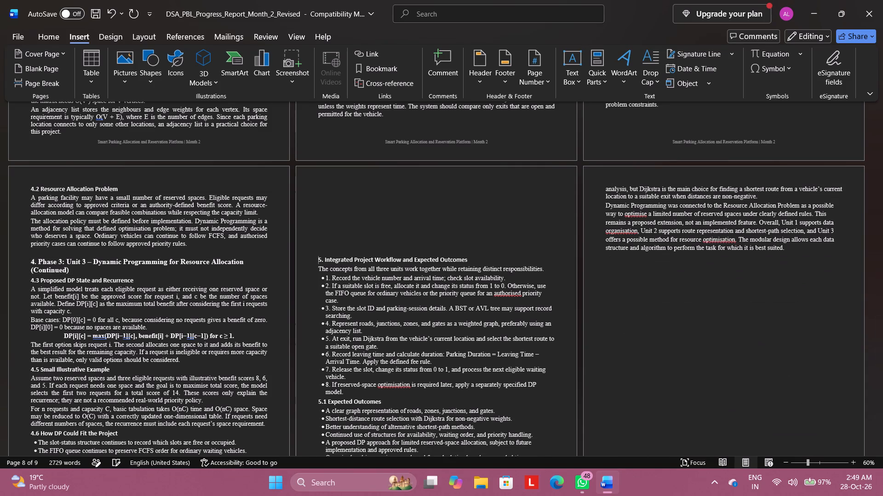
key("BackSpace")
key("BackSpace")
key("BackSpace")
key("BackSpace")
key("BackSpace")
key("BackSpace")
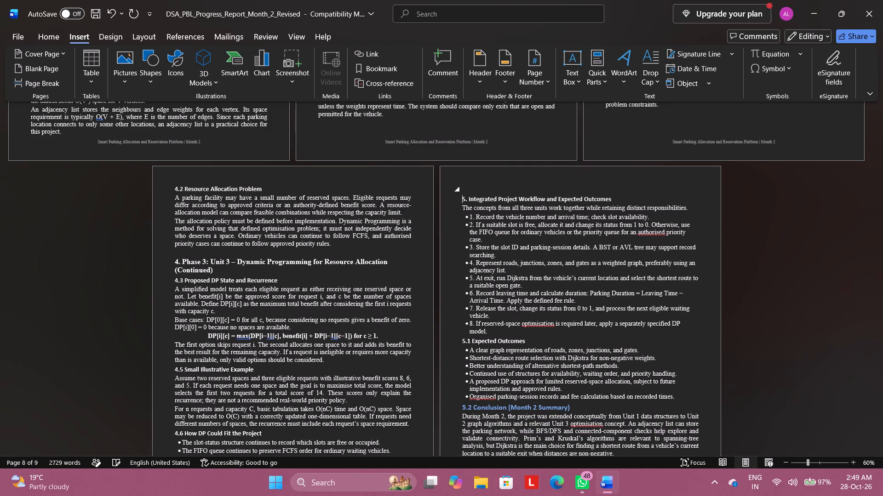
key("BackSpace")
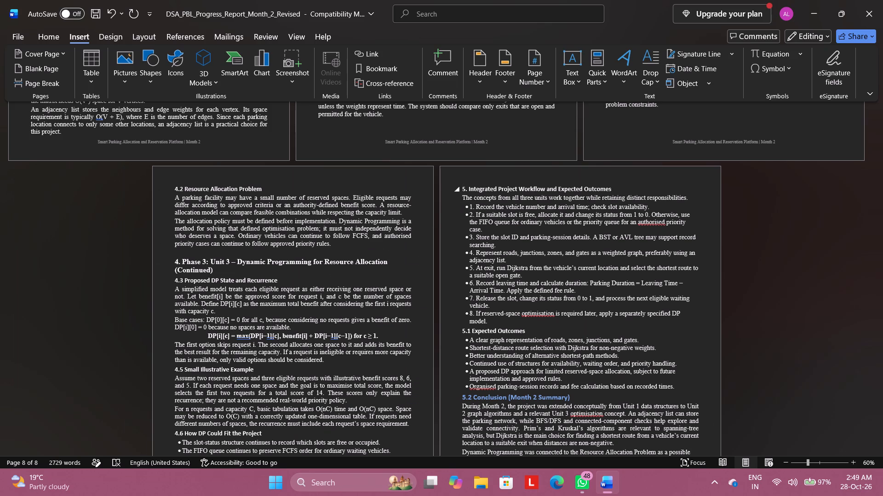
Review the report's layout from the final conclusion page back to the cover page.
scroll(554, 273, "down", 2)
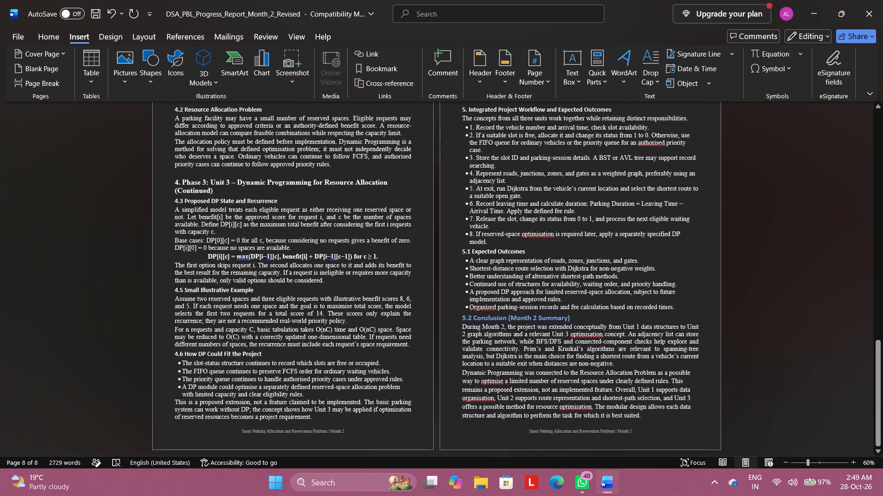
scroll(554, 273, "down", 1)
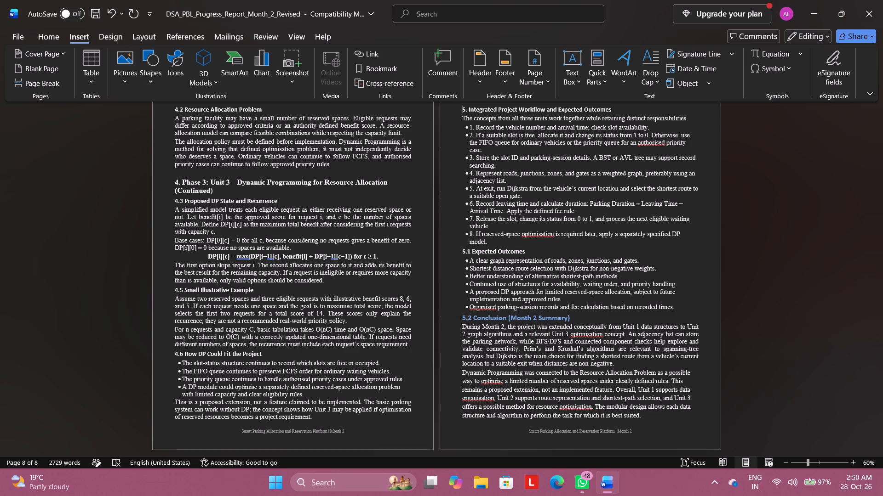
scroll(535, 216, "down", 4)
scroll(535, 216, "up", 9)
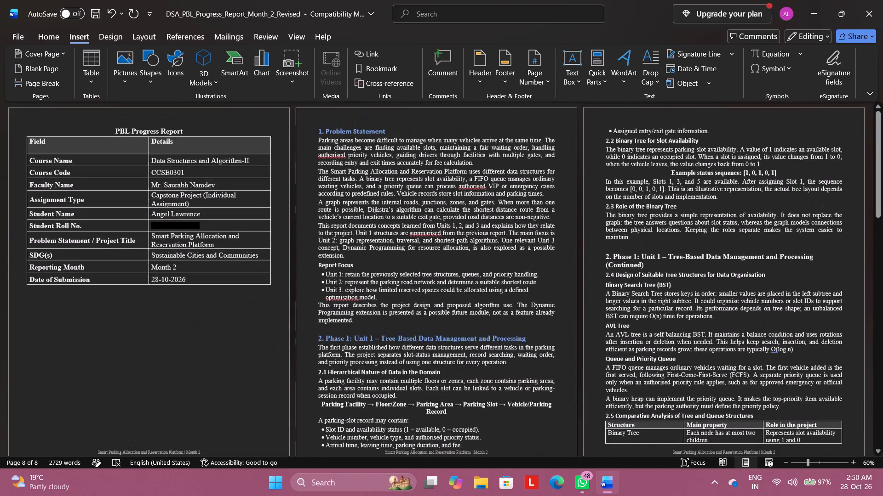
scroll(535, 216, "up", 4)
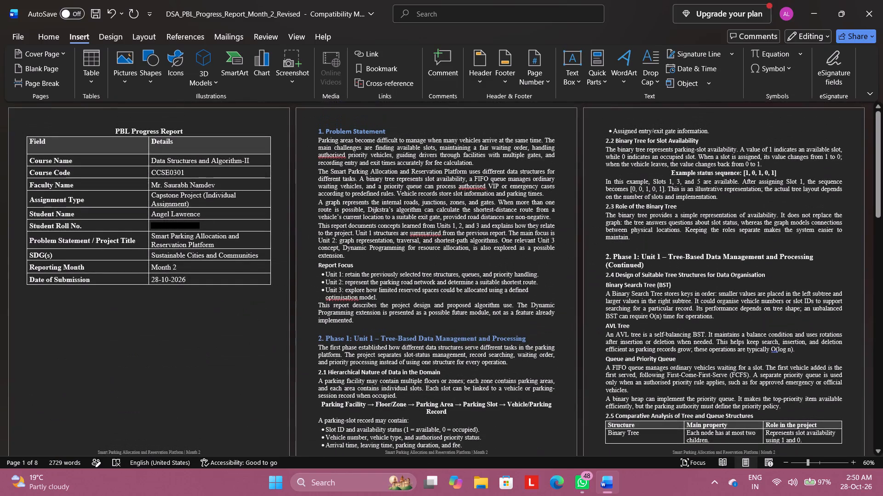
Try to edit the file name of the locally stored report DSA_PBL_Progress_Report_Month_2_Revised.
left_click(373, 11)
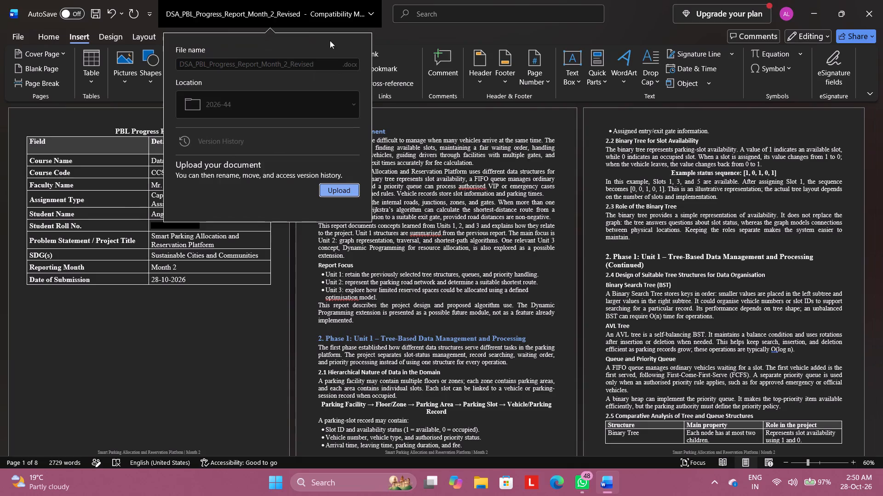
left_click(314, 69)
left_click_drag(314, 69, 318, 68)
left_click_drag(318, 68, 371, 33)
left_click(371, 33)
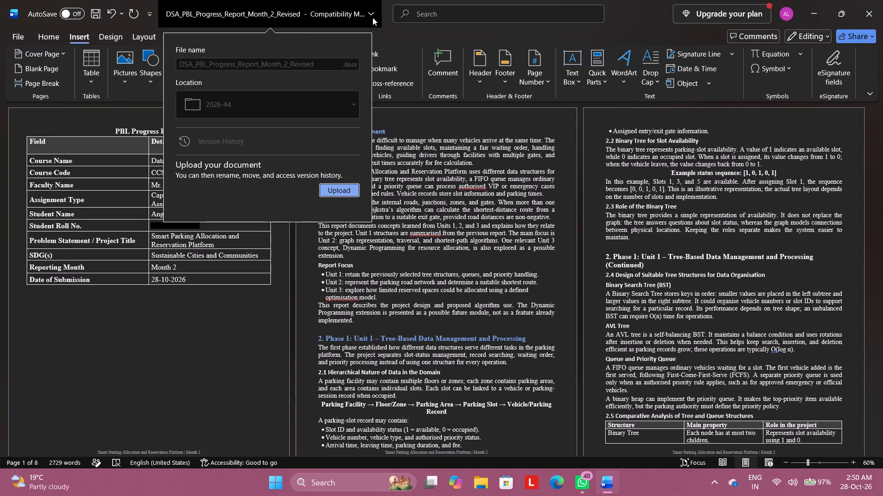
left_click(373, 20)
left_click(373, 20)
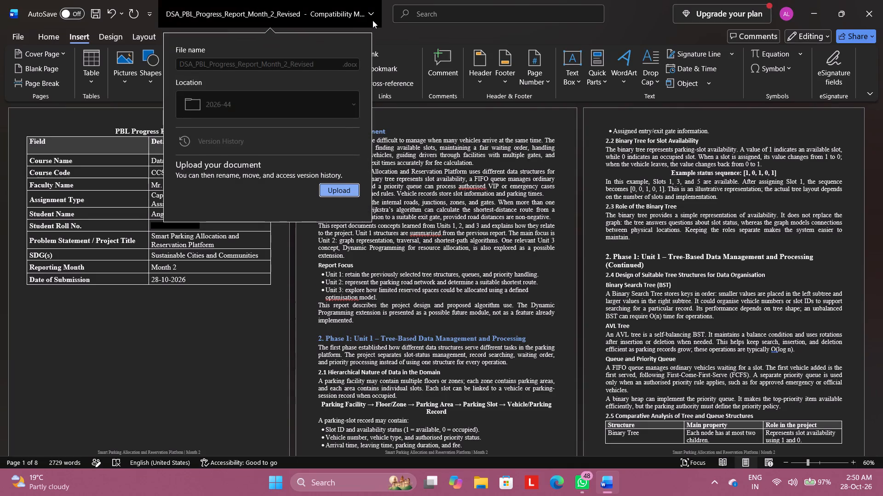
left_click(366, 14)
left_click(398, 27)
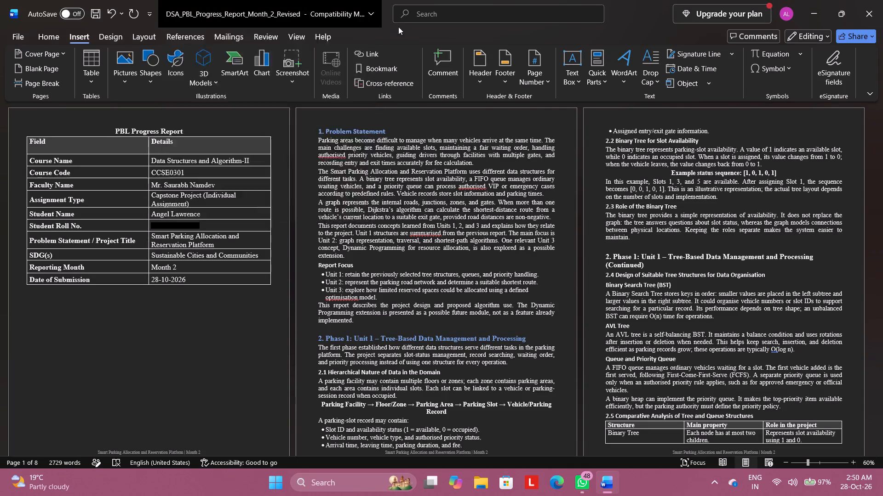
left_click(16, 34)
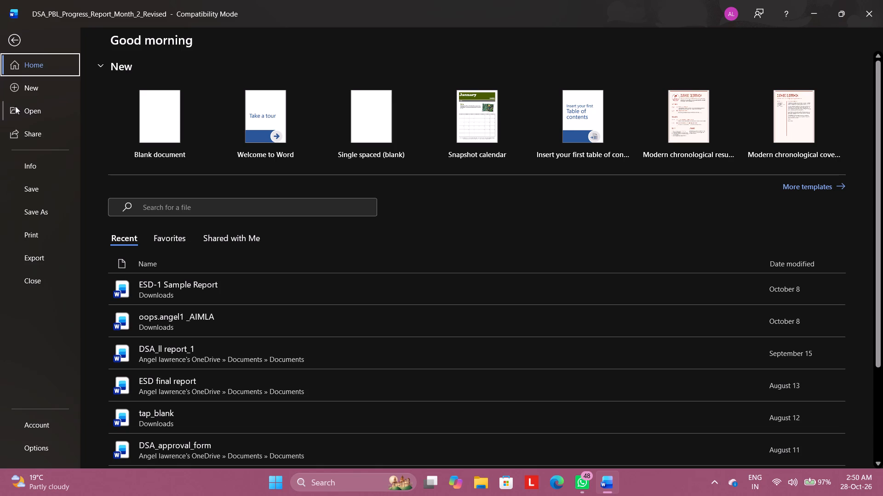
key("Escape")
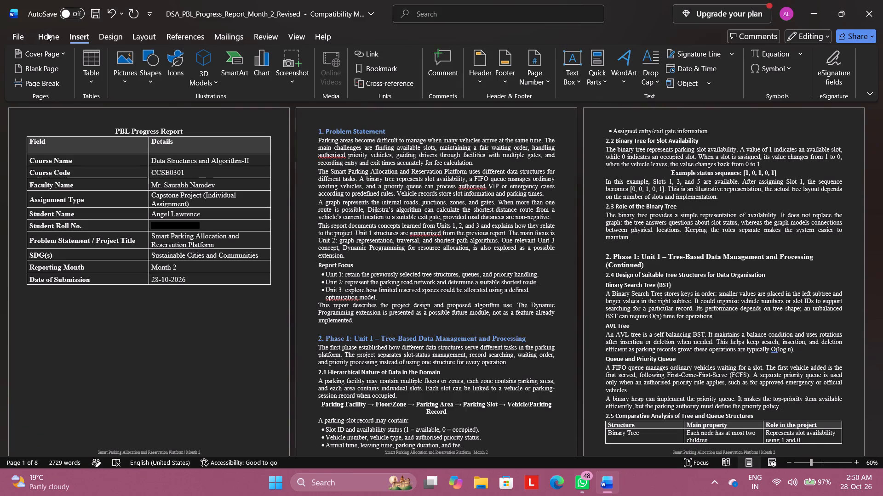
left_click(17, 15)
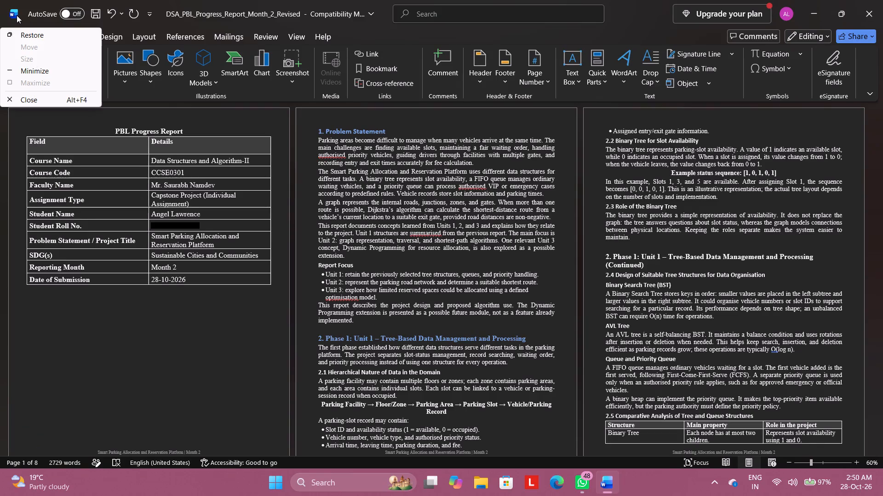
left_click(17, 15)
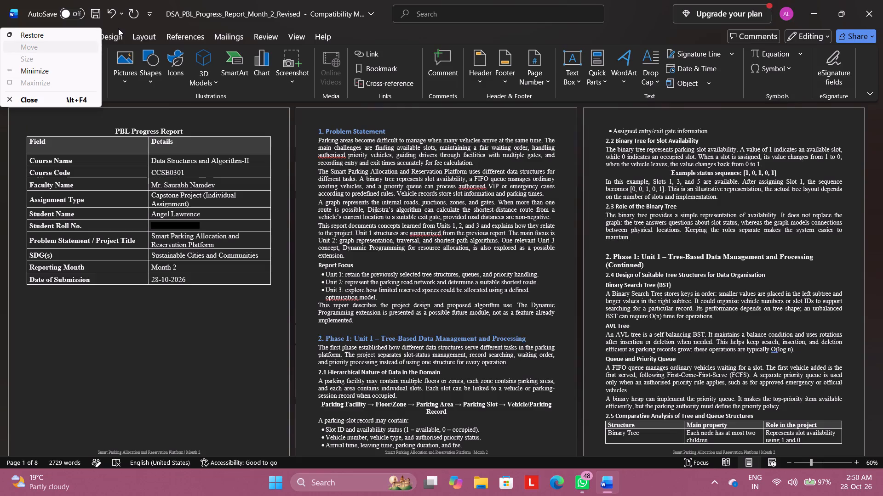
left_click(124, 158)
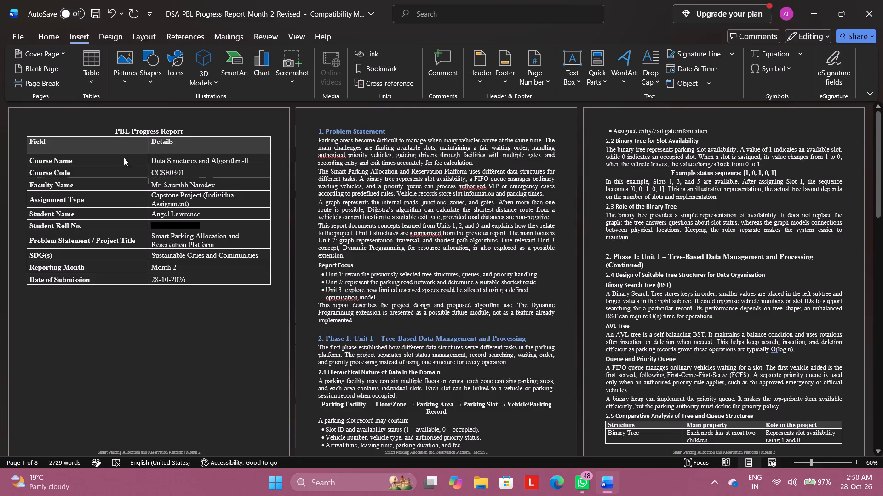
Turn on AutoSave for the report by uploading it to the personal OneDrive.
left_click(63, 15)
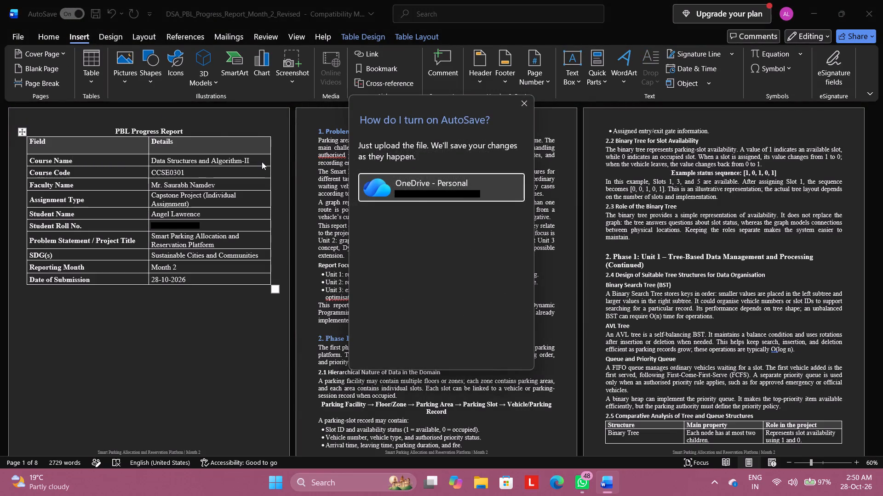
left_click(404, 193)
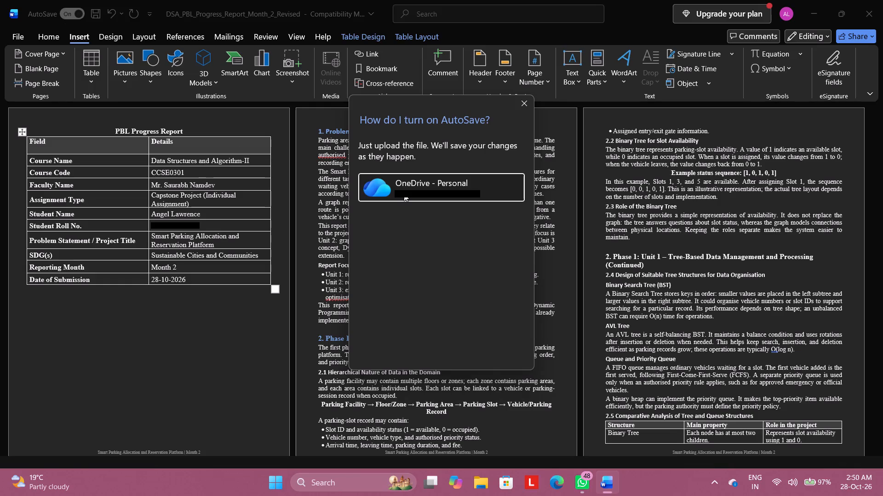
left_click(404, 193)
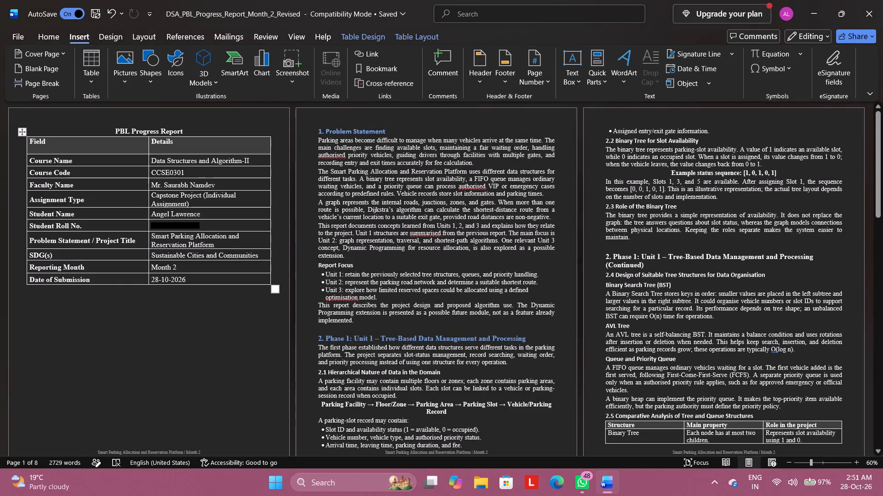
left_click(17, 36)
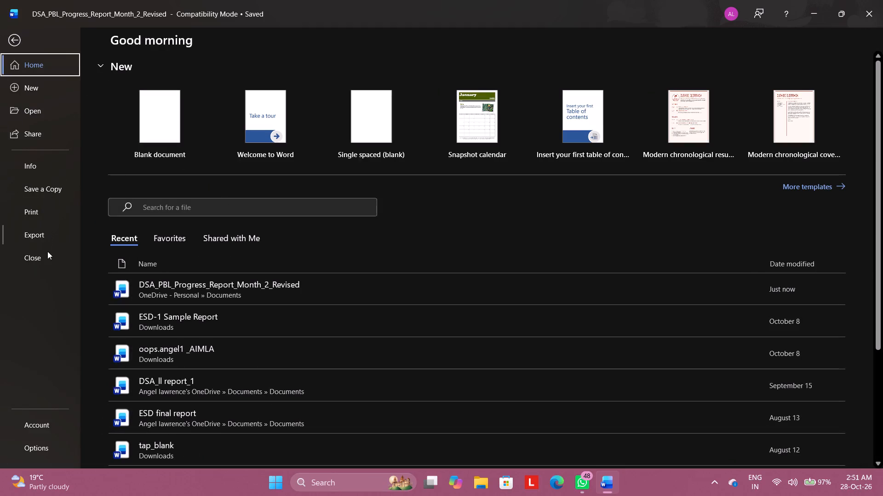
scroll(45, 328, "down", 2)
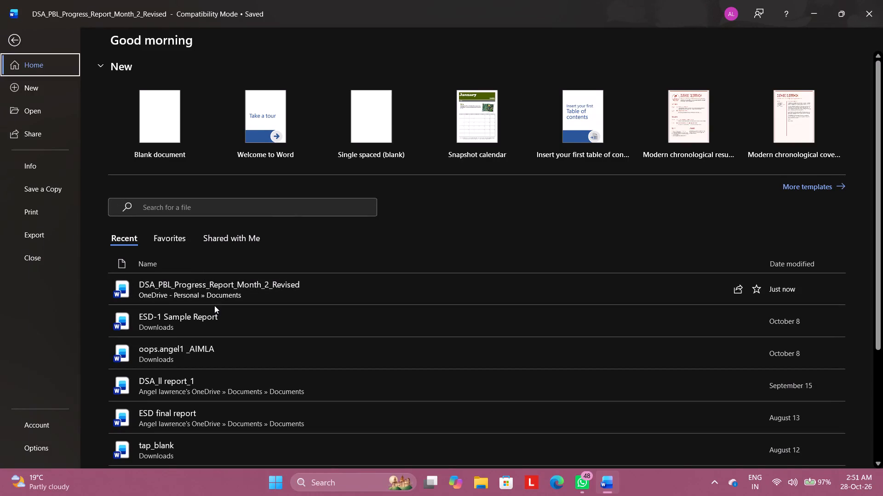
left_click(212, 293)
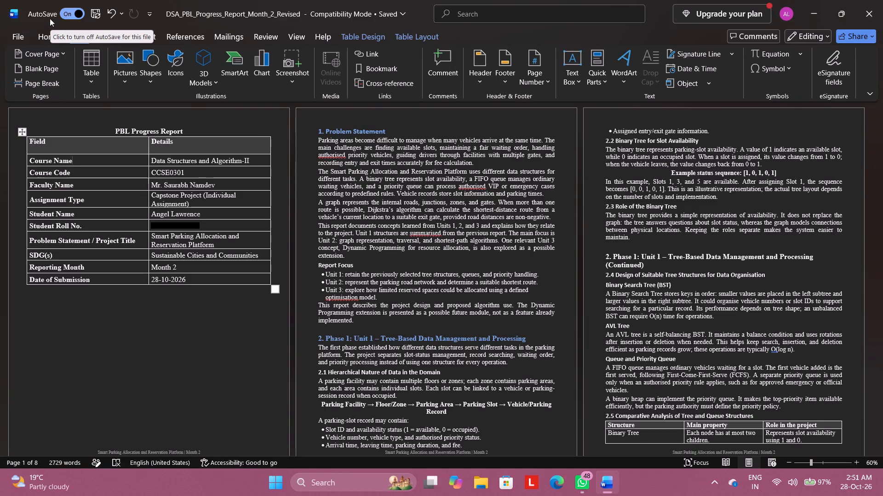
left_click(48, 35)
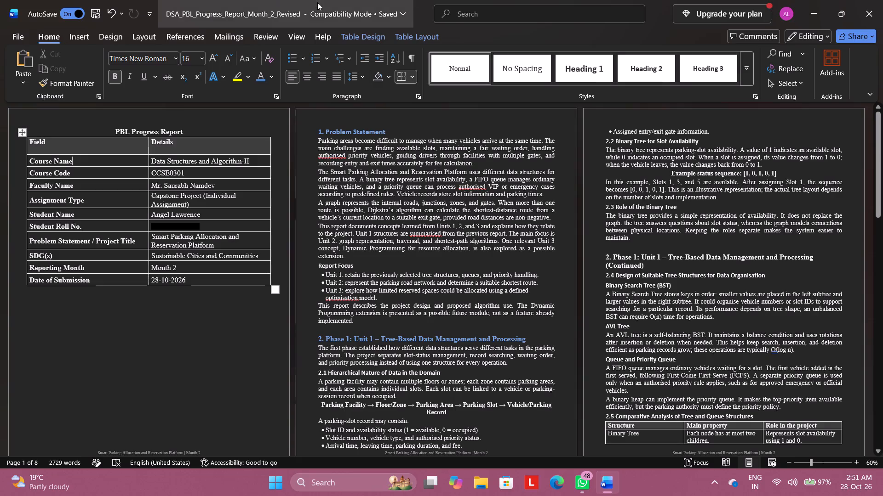
Edit the report's file name, removing everything after the "DSA_" prefix.
left_click(374, 12)
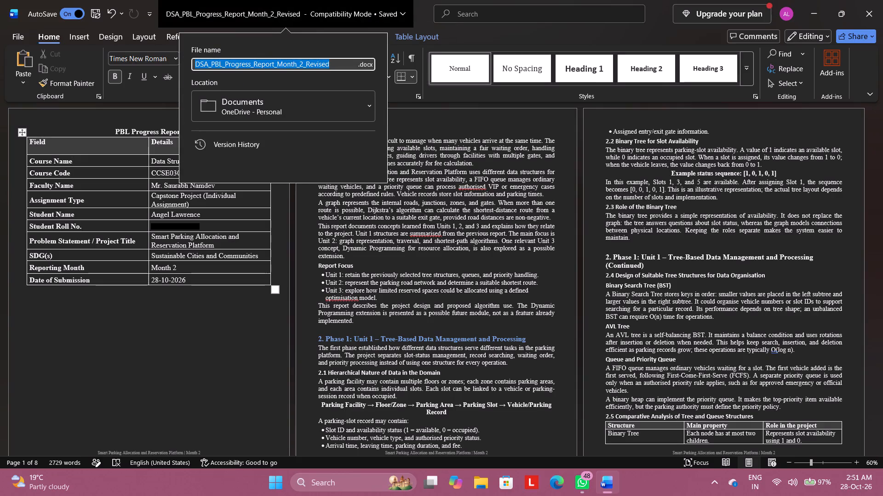
left_click(333, 61)
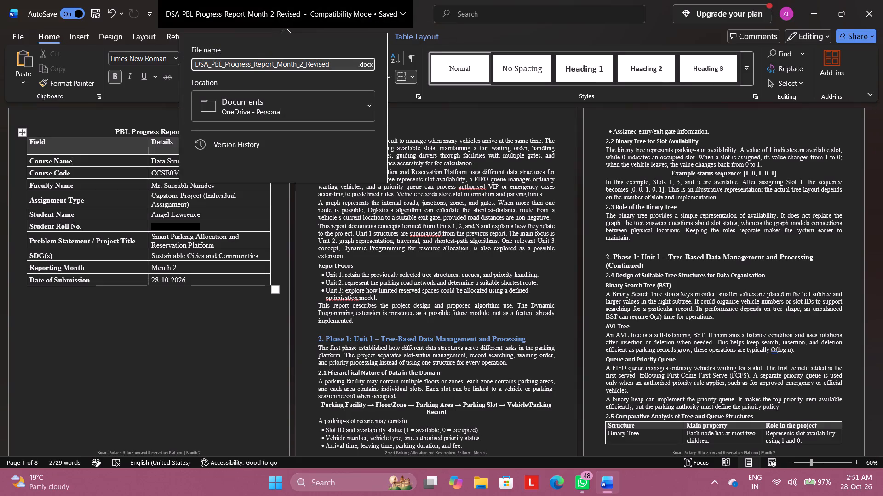
key("BackSpace")
key("BackSpace")
key("BackSpace")
key("BackSpace")
key("BackSpace")
key("BackSpace")
key("BackSpace")
key("BackSpace")
key("BackSpace")
key("BackSpace")
key("BackSpace")
key("BackSpace")
key("BackSpace")
key("BackSpace")
key("BackSpace")
key("BackSpace")
key("BackSpace")
key("BackSpace")
key("BackSpace")
key("BackSpace")
key("BackSpace")
key("BackSpace")
key("BackSpace")
key("BackSpace")
key("BackSpace")
key("BackSpace")
key("BackSpace")
key("BackSpace")
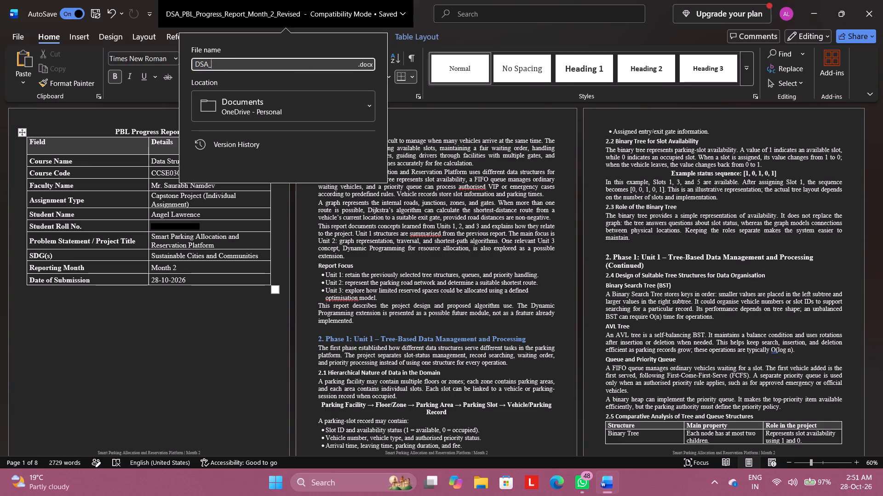
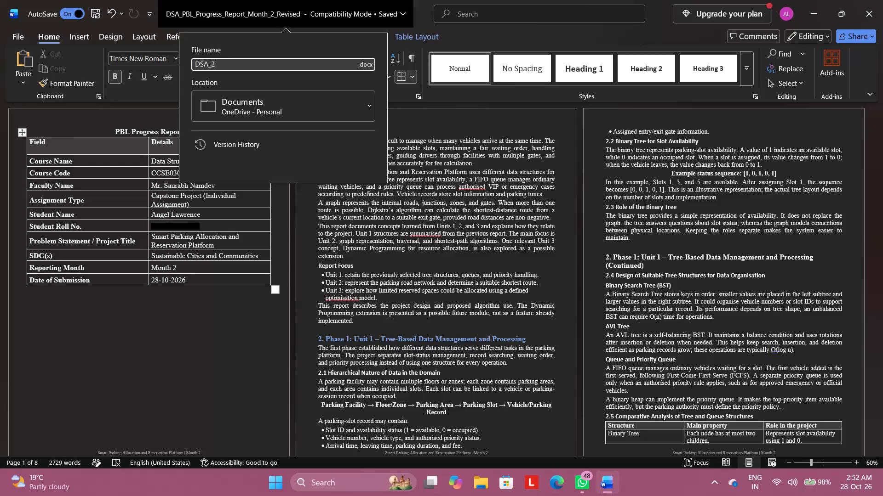
Complete the report's new file name as DSA_2_report_2 and save it in the Documents folder of the personal OneDrive.
key("shift+underscore")
type("repo")
type("rt")
key("shift+underscore")
key("2")
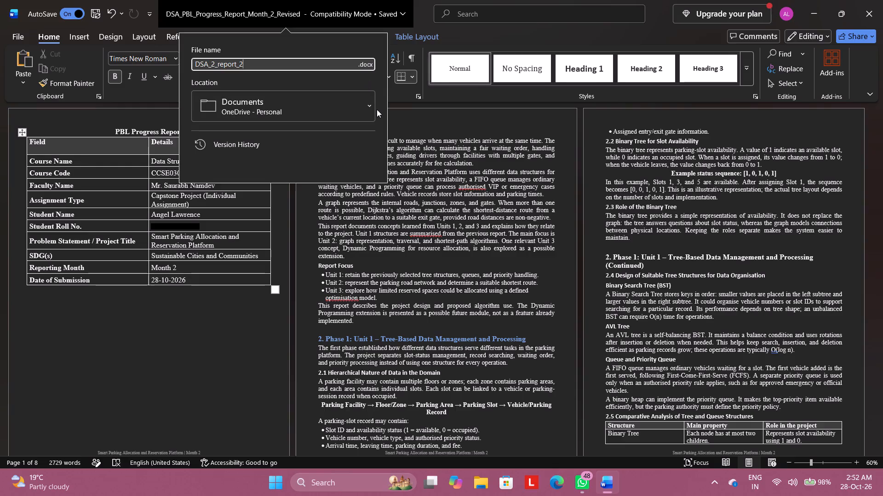
left_click(372, 61)
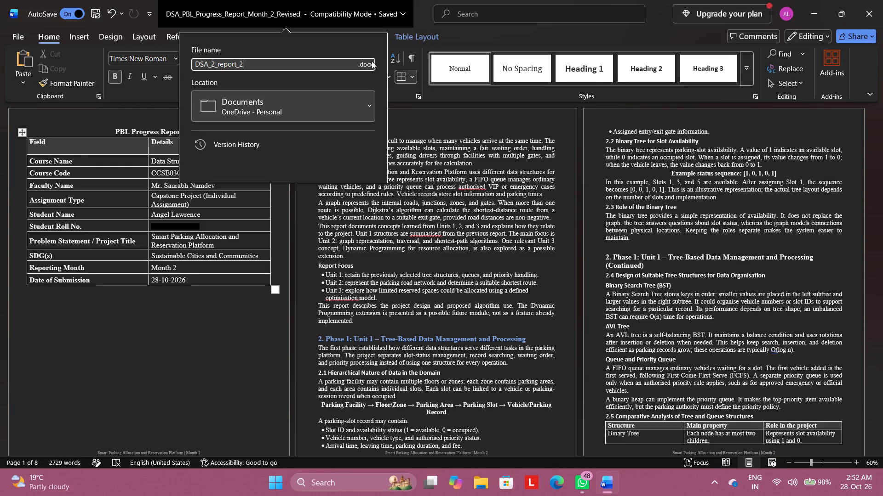
double_click(367, 62)
left_click(304, 101)
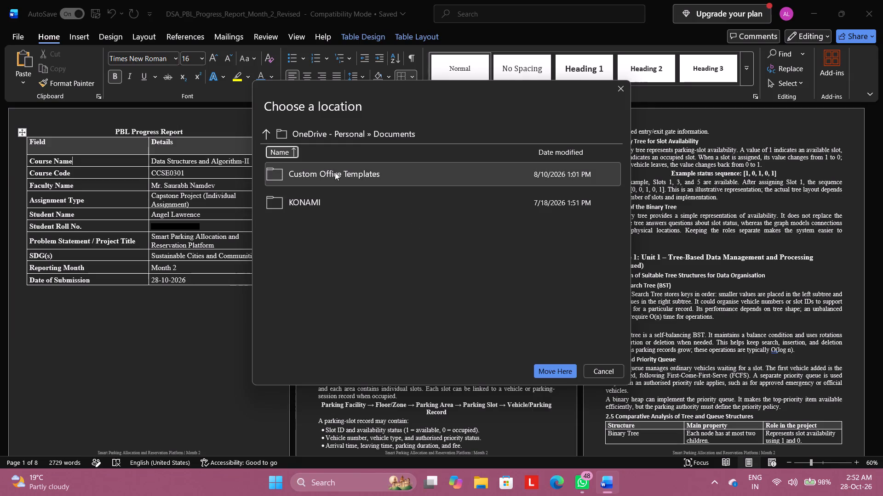
left_click(542, 369)
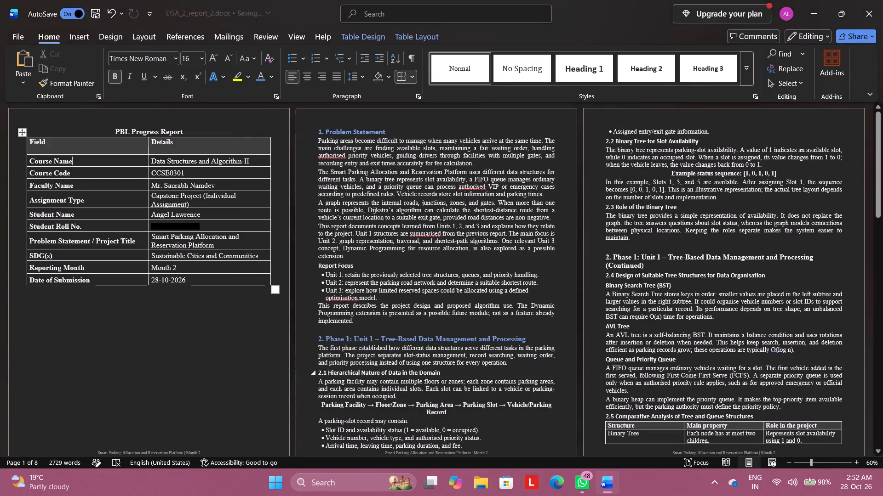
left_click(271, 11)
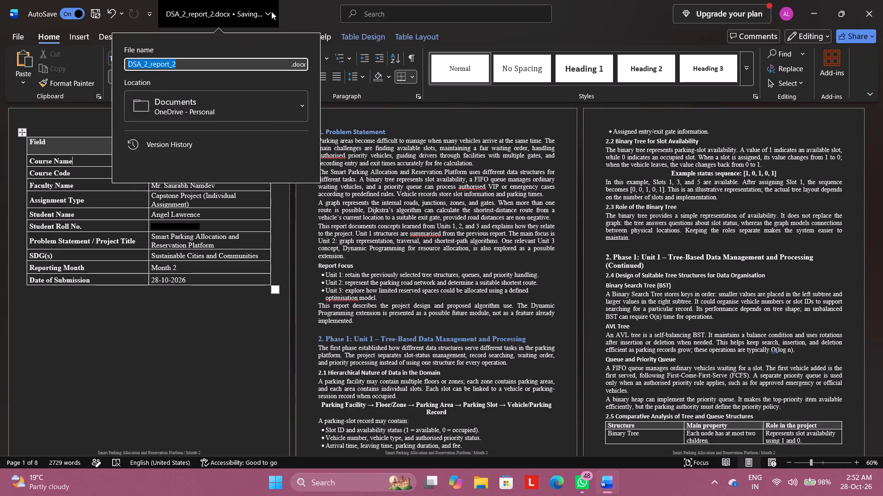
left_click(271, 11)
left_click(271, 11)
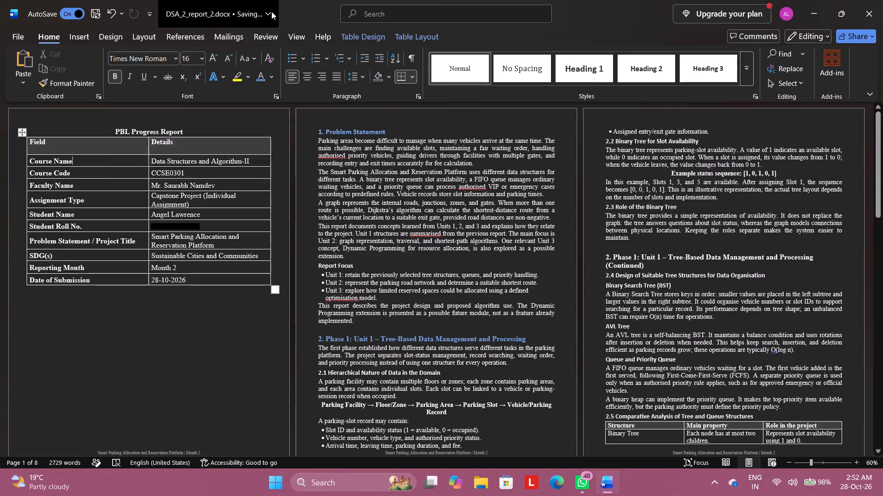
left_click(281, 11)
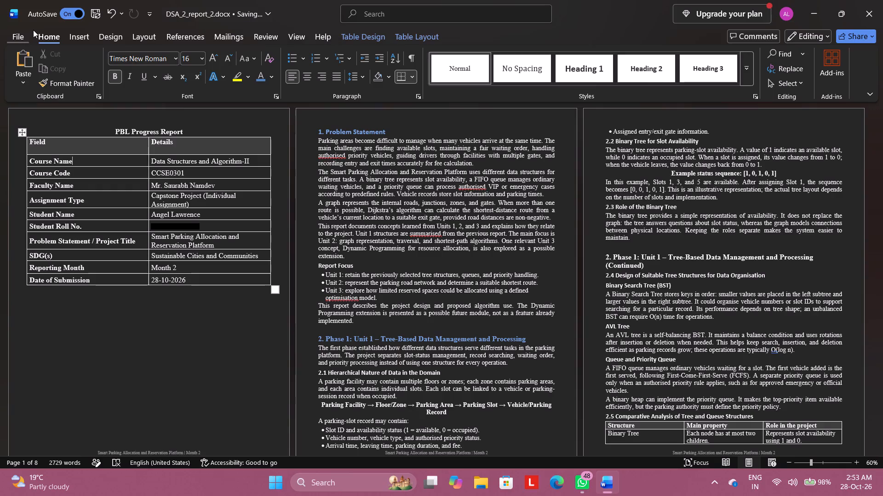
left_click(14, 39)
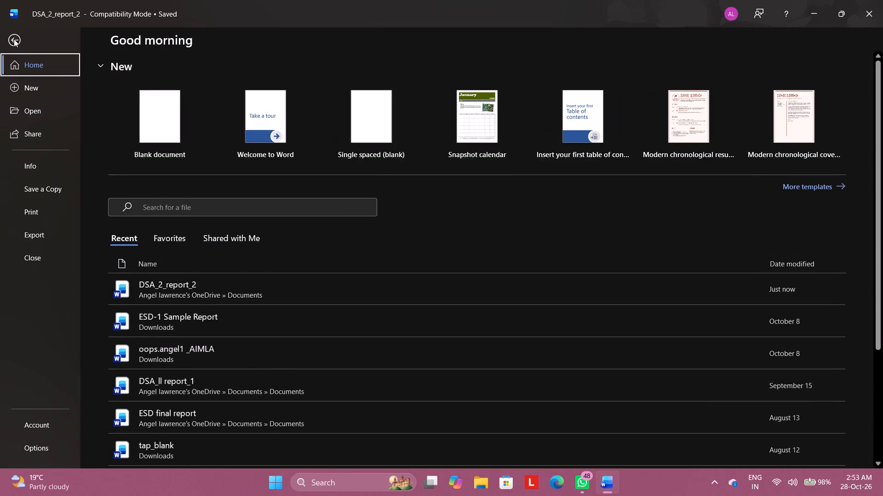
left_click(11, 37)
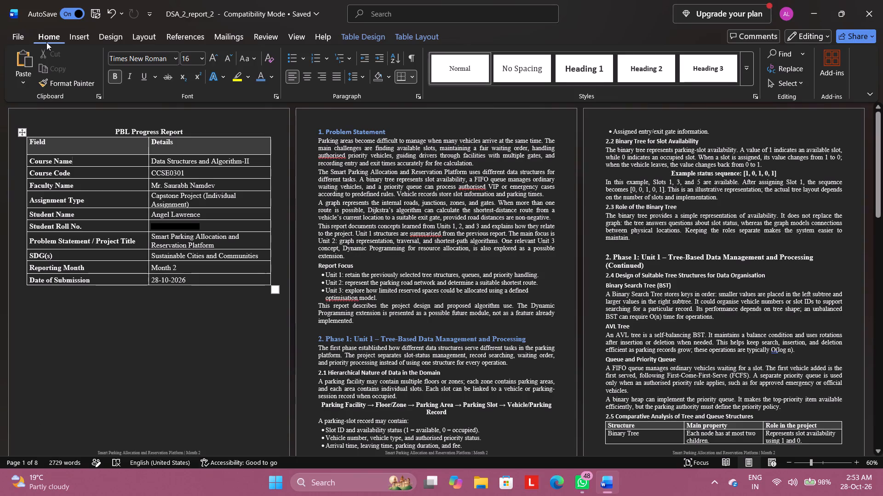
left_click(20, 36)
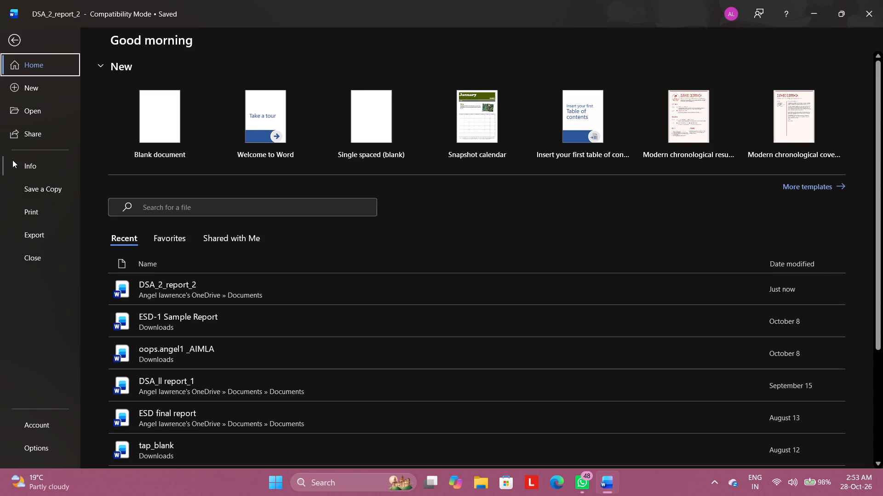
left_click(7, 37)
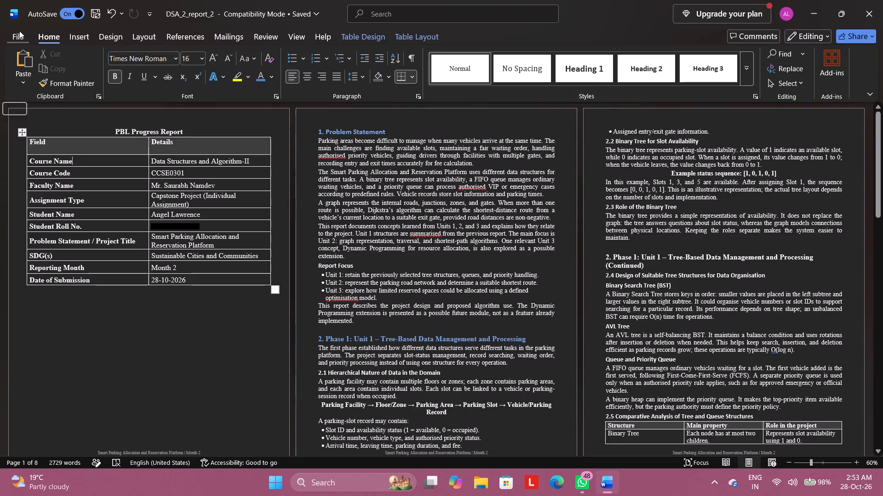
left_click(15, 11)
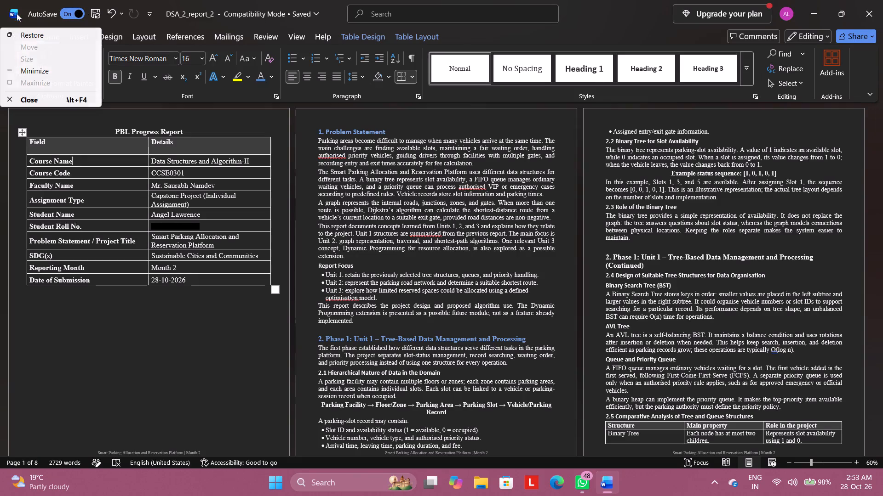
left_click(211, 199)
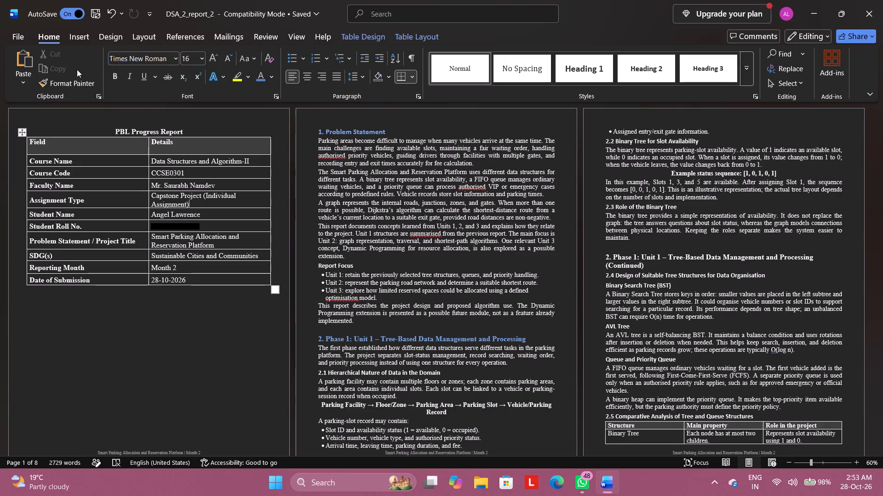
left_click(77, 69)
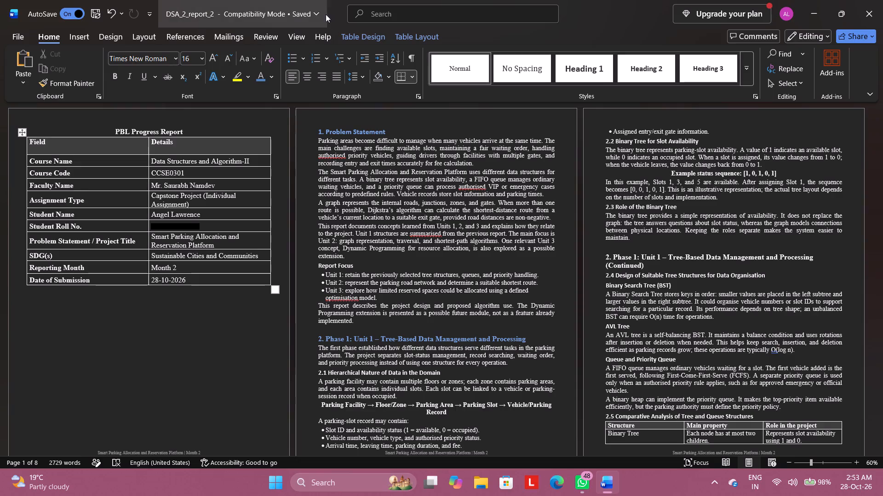
Move the report into the Custom Office Templates folder inside the personal OneDrive's Documents.
left_click(318, 13)
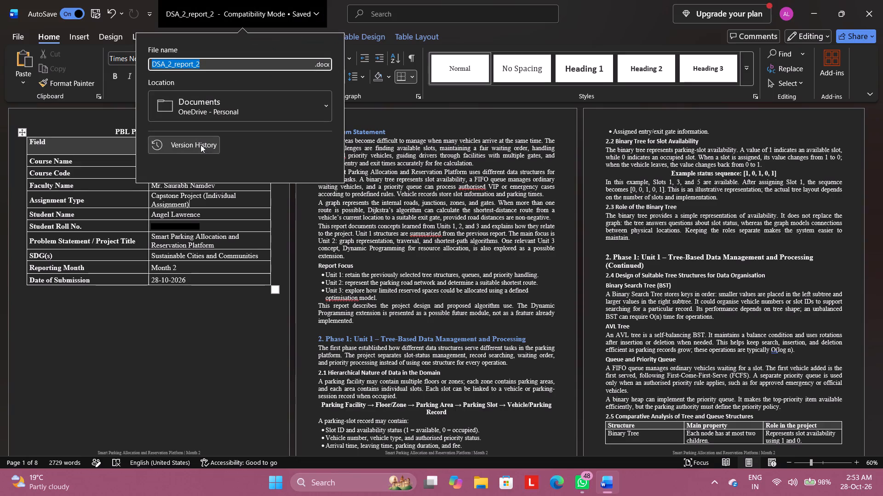
left_click(324, 106)
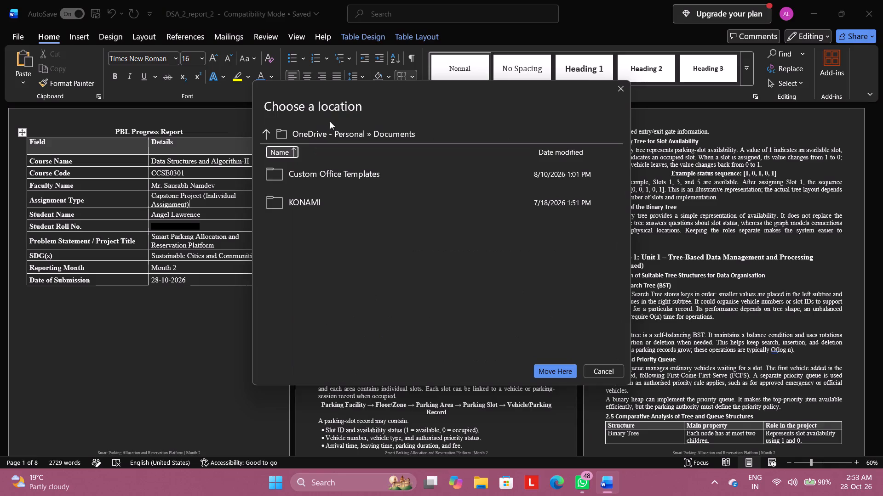
left_click(344, 175)
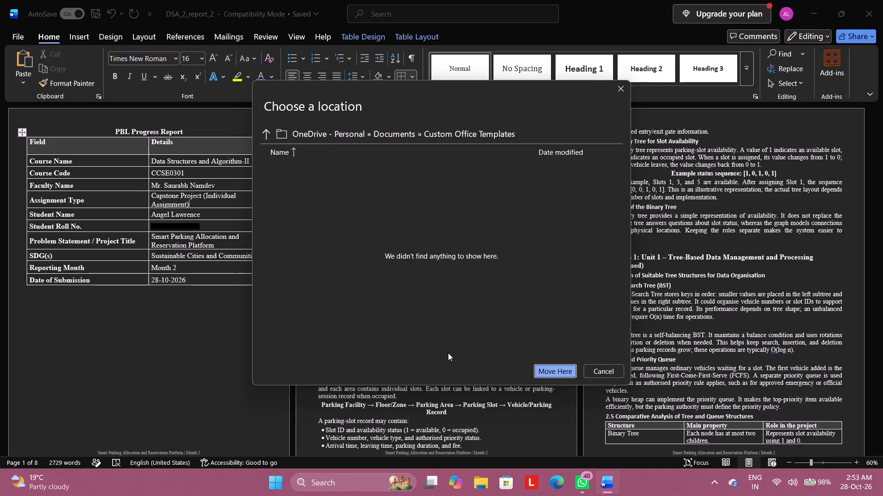
left_click(563, 372)
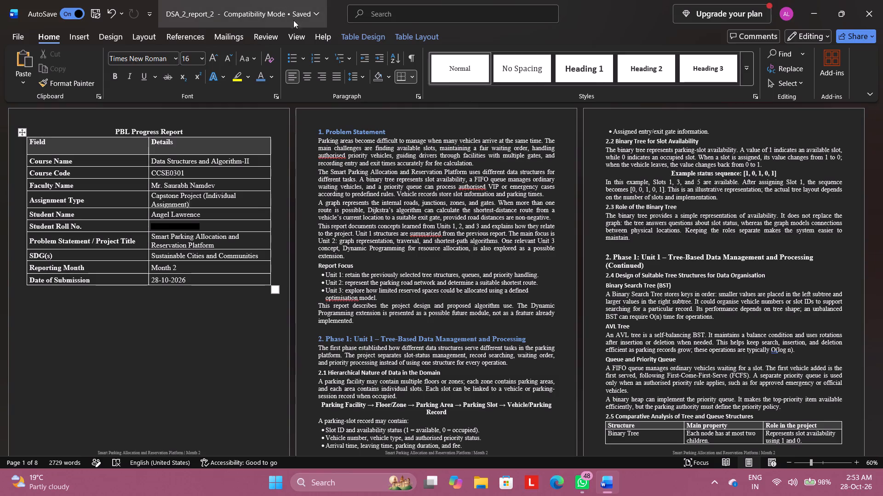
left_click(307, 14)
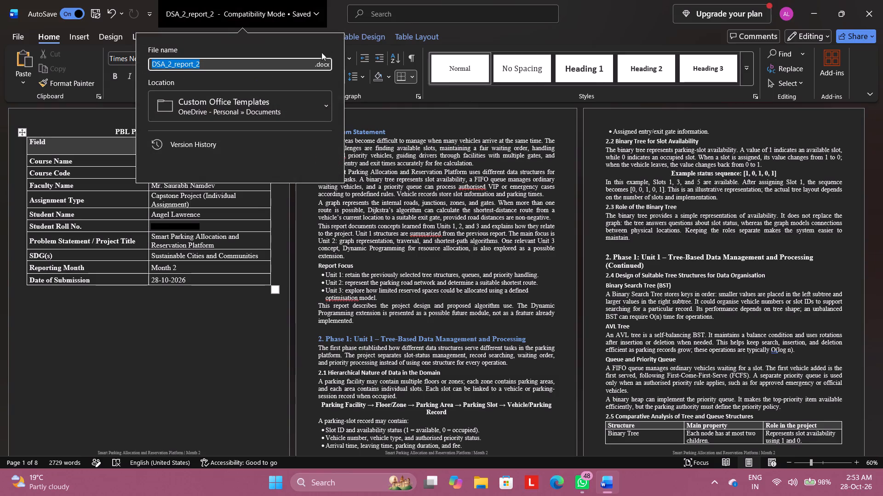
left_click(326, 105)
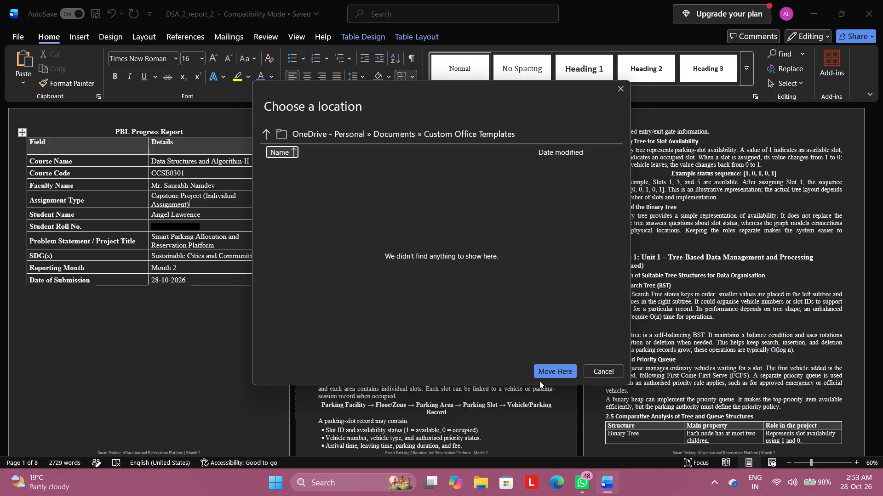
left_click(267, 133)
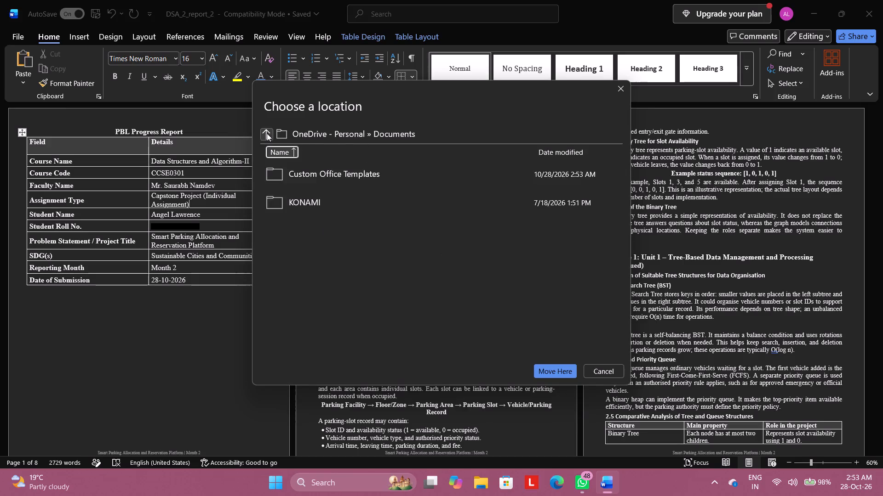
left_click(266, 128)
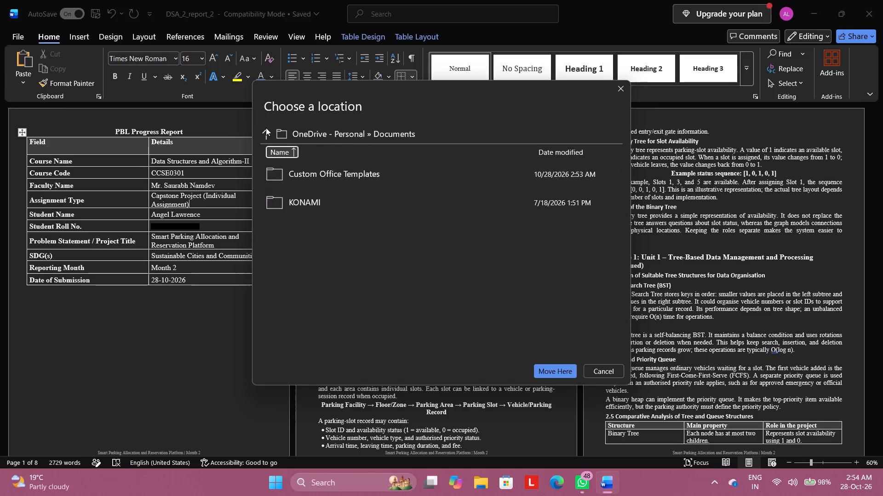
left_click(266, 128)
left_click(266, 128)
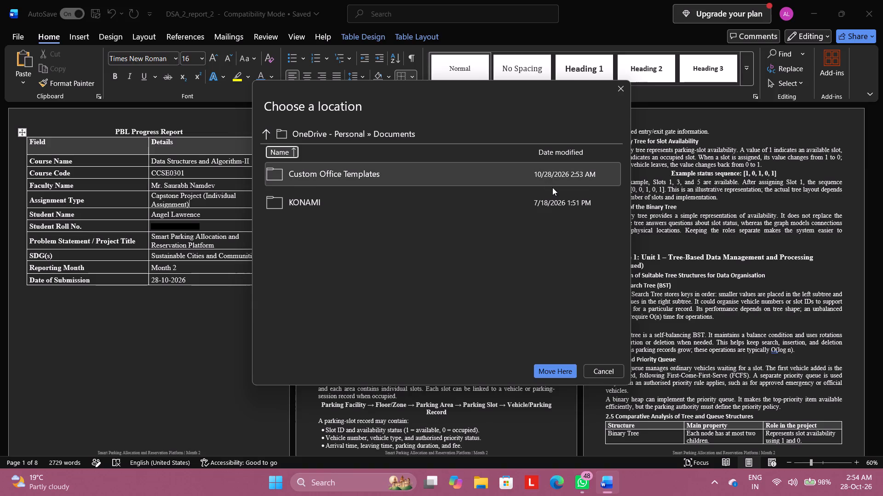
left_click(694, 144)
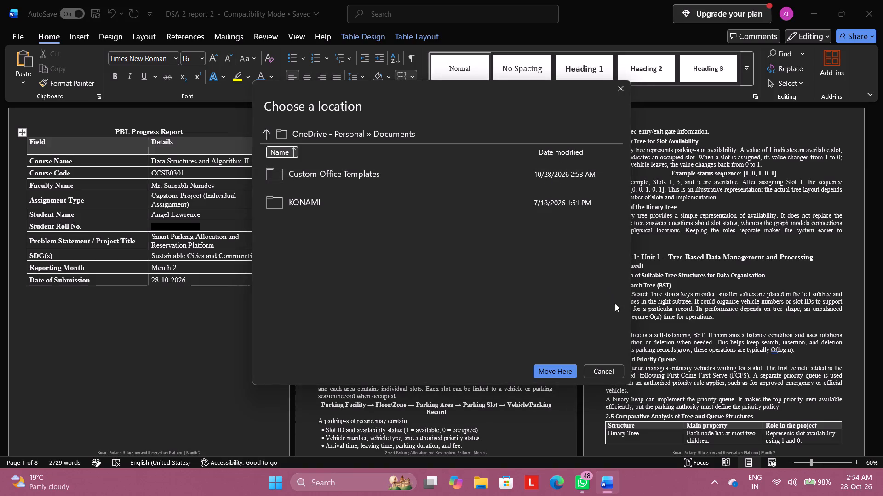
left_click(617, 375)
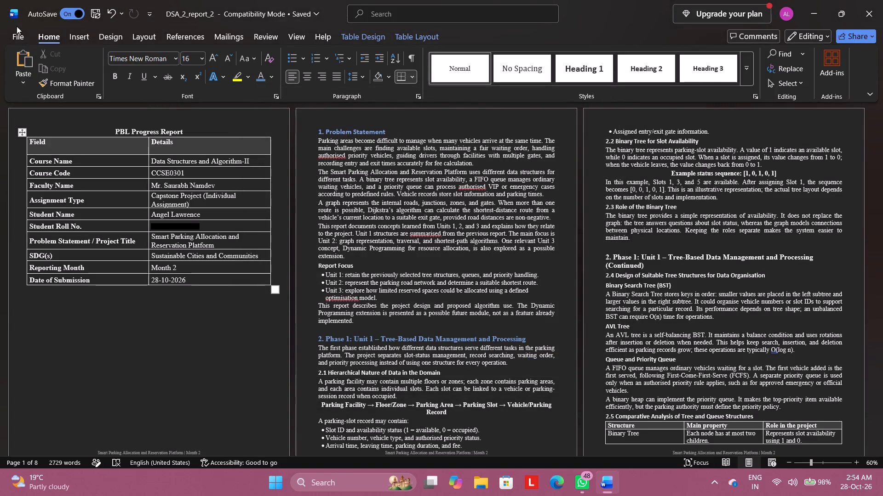
Open the file management view of the renamed report.
left_click(17, 27)
left_click(94, 119)
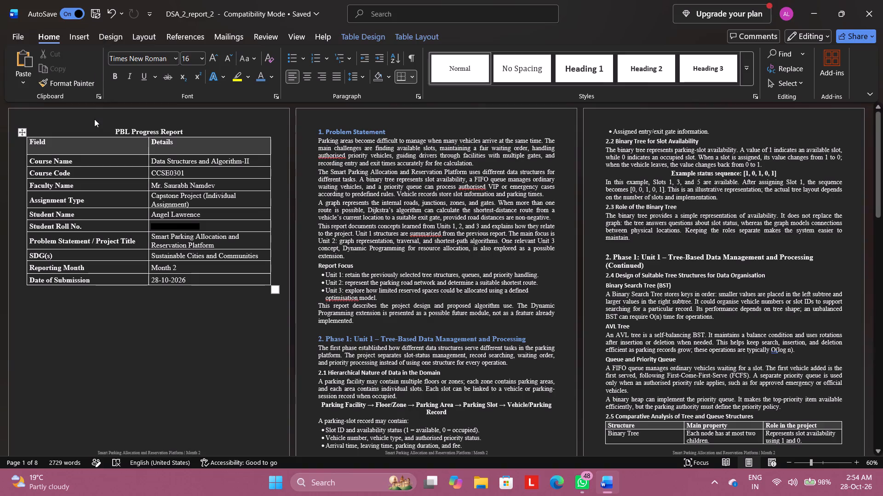
left_click(9, 15)
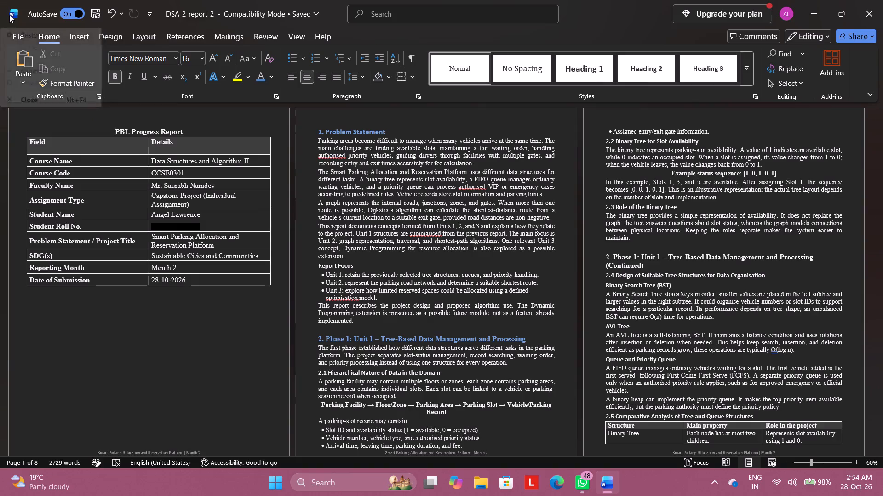
left_click(152, 116)
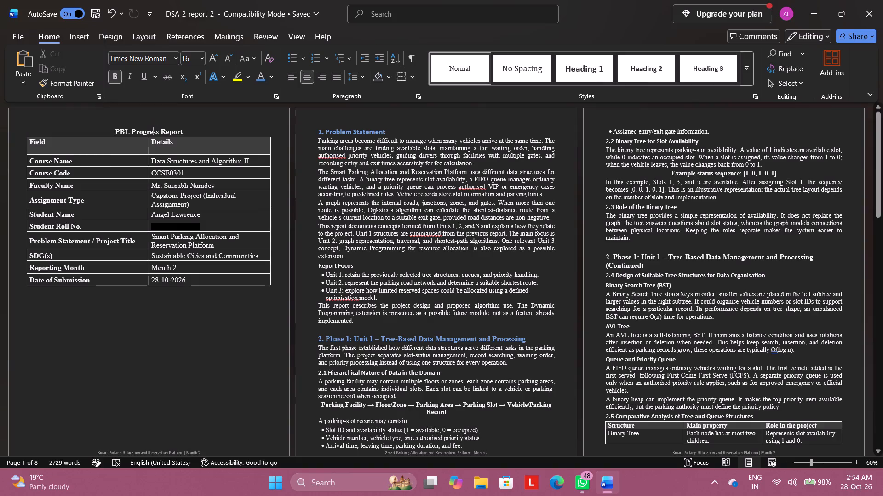
left_click(14, 37)
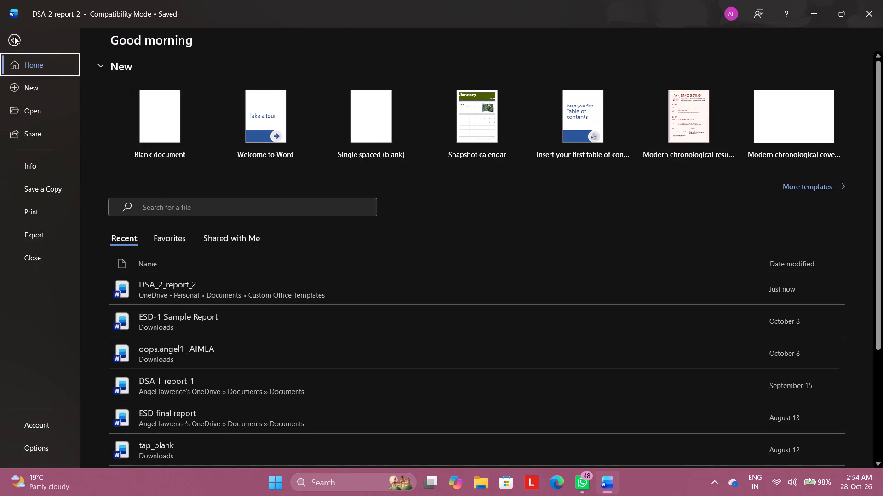
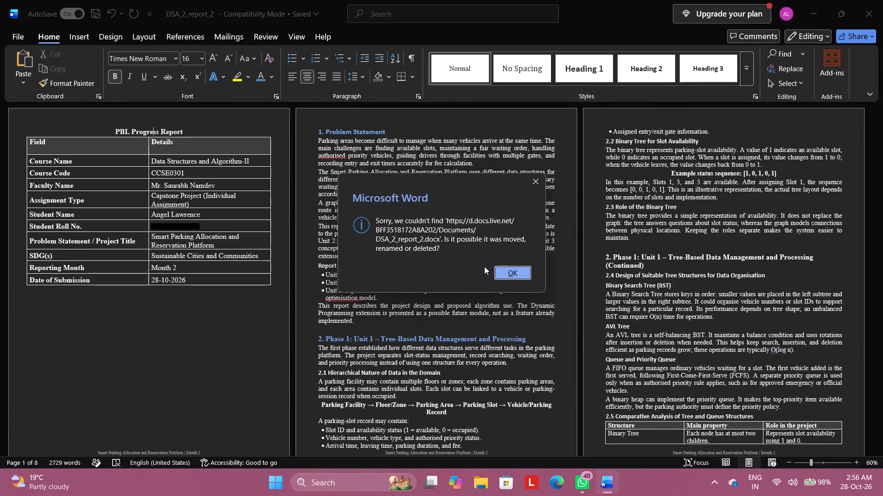
Dismiss the missing-file message and return to the open report.
left_click(508, 273)
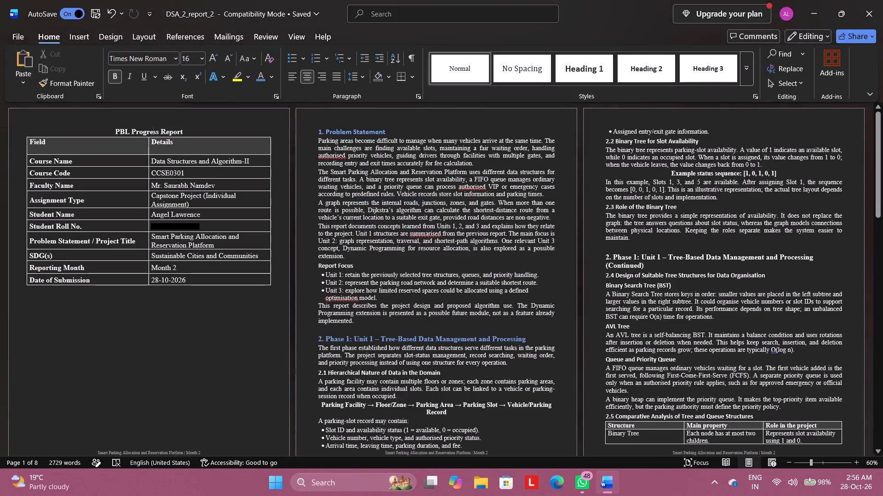
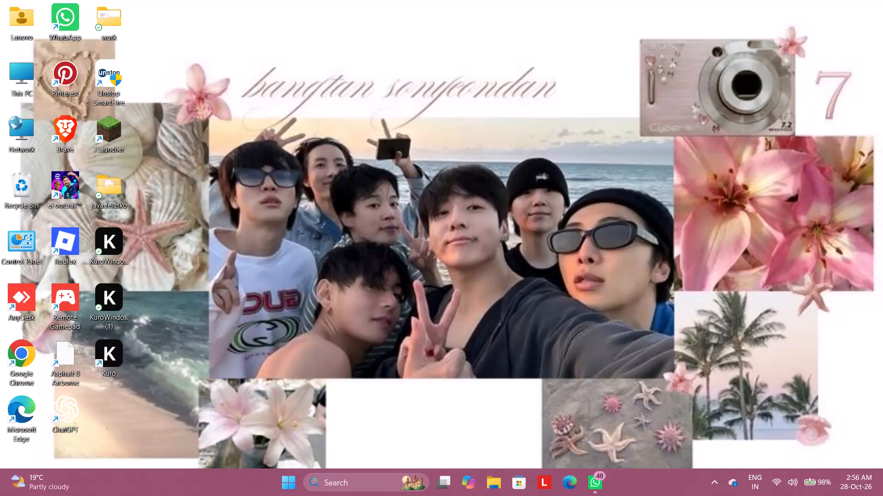
Launch Word, open the recent document DSA_2_report_2 from OneDrive, and maximize its window.
left_click(367, 475)
type("wor")
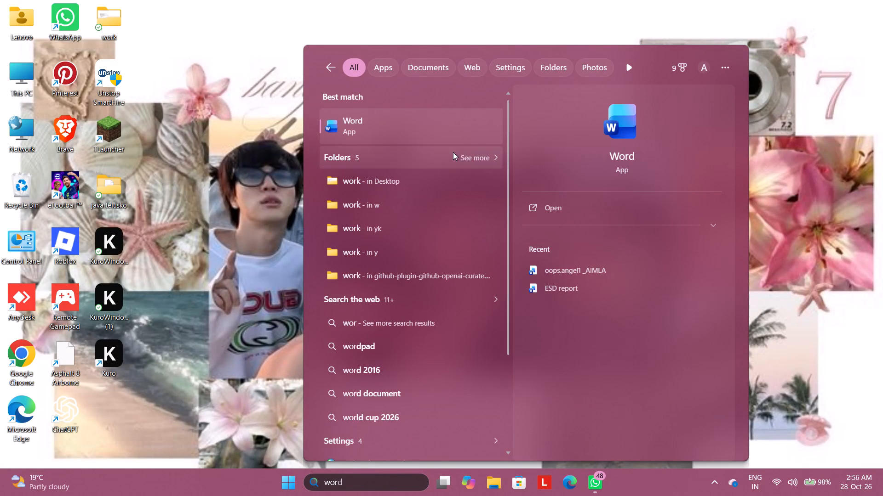
left_click(460, 140)
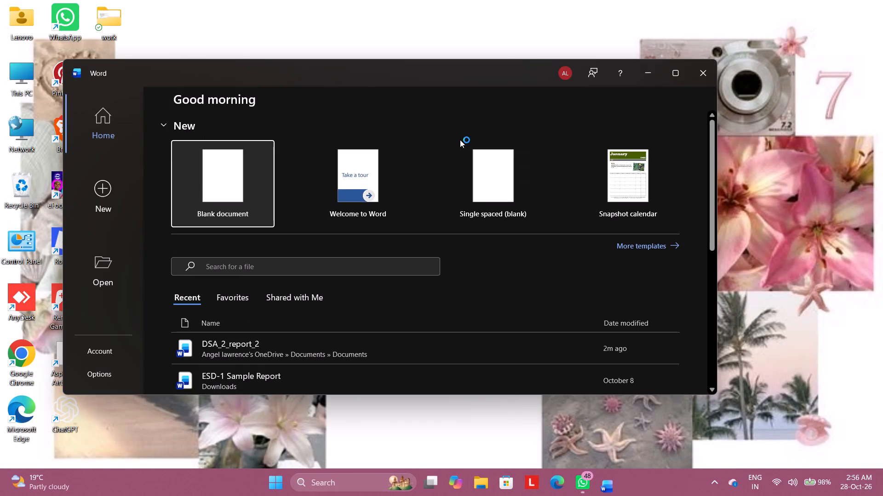
left_click(361, 355)
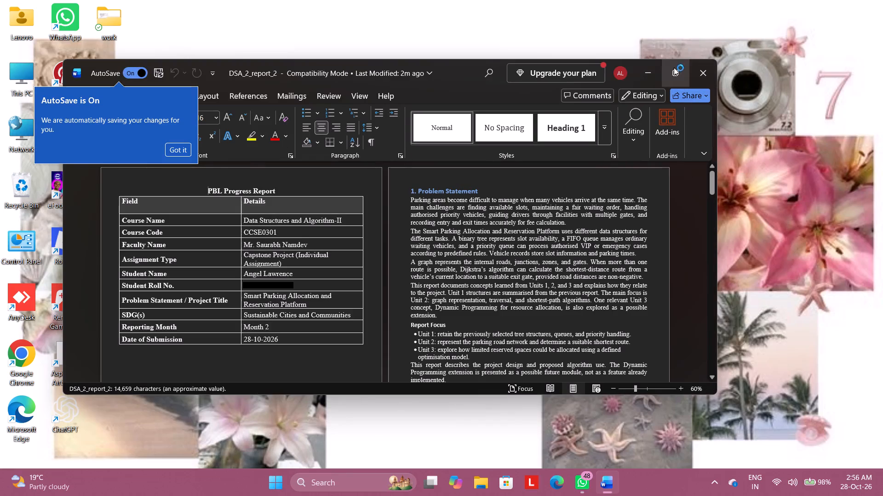
left_click(674, 67)
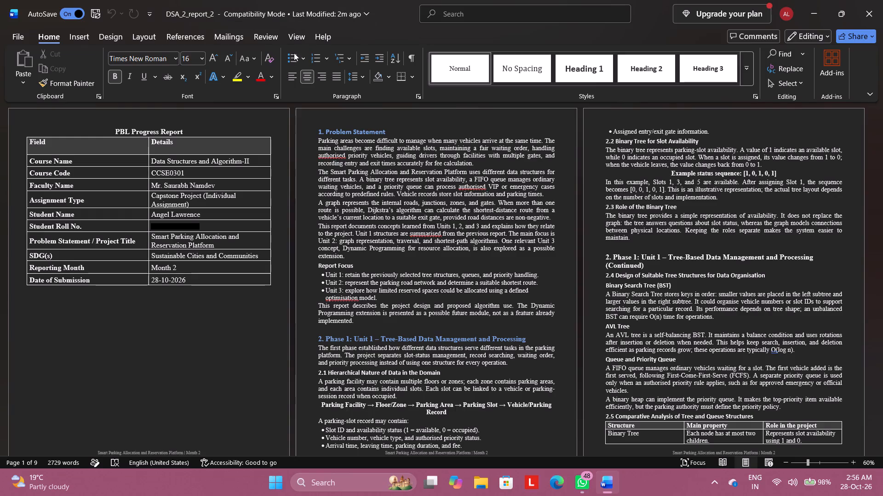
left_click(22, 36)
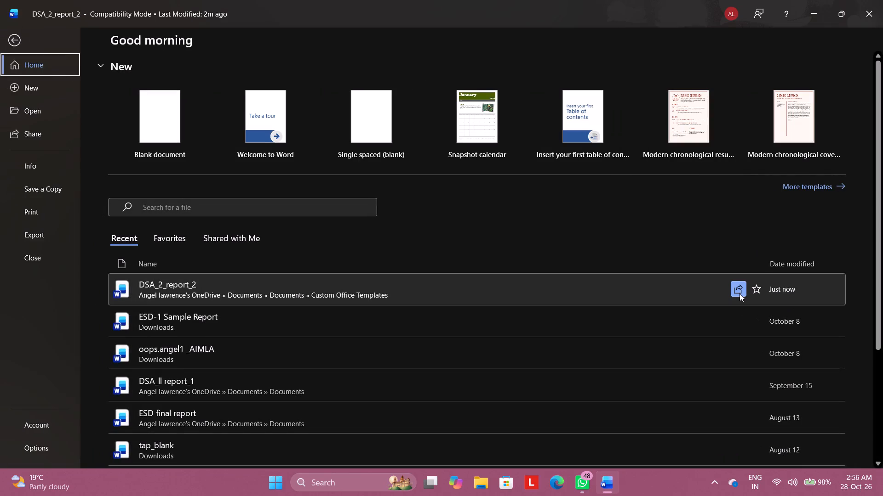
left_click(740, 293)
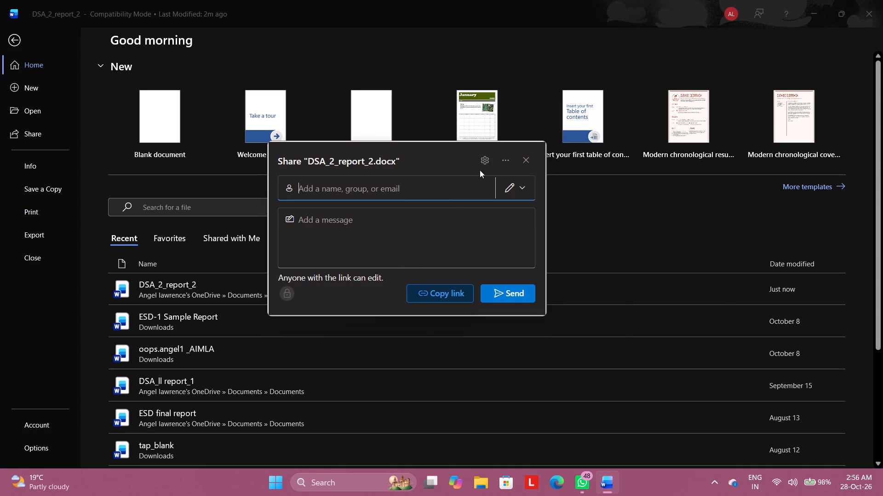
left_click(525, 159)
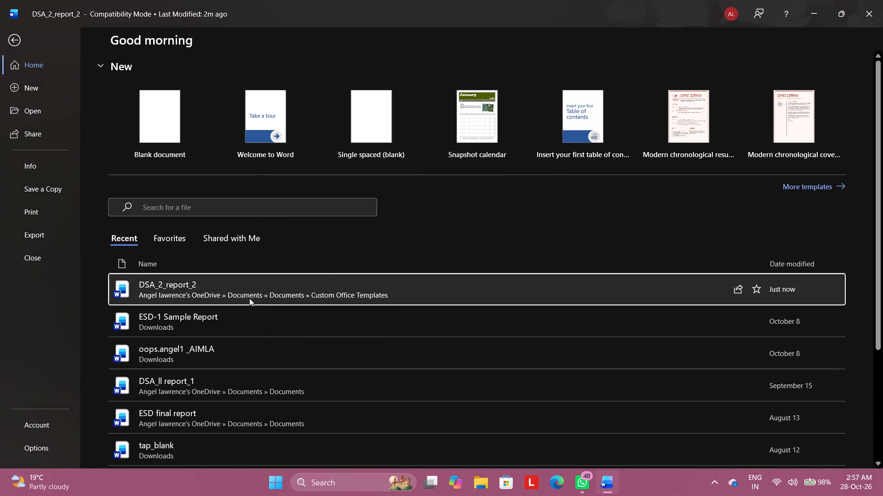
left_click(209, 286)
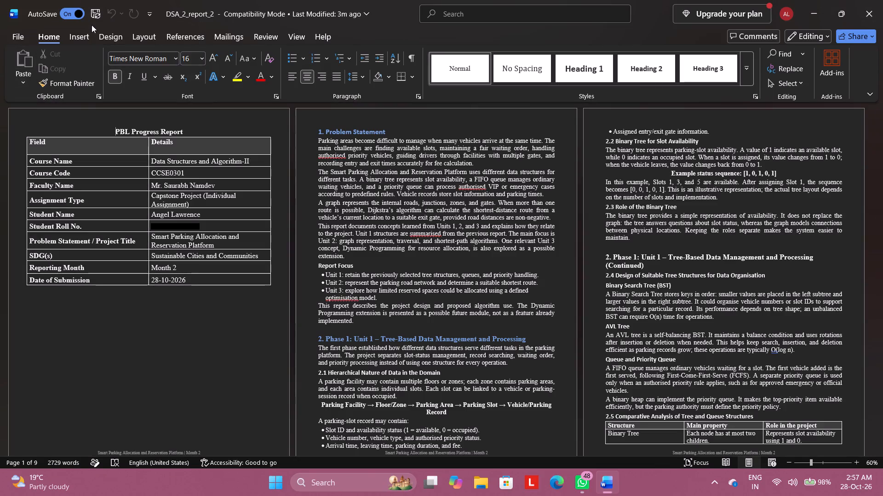
Save the DSA_2_report_2 report.
key("ctrl+s")
left_click(17, 12)
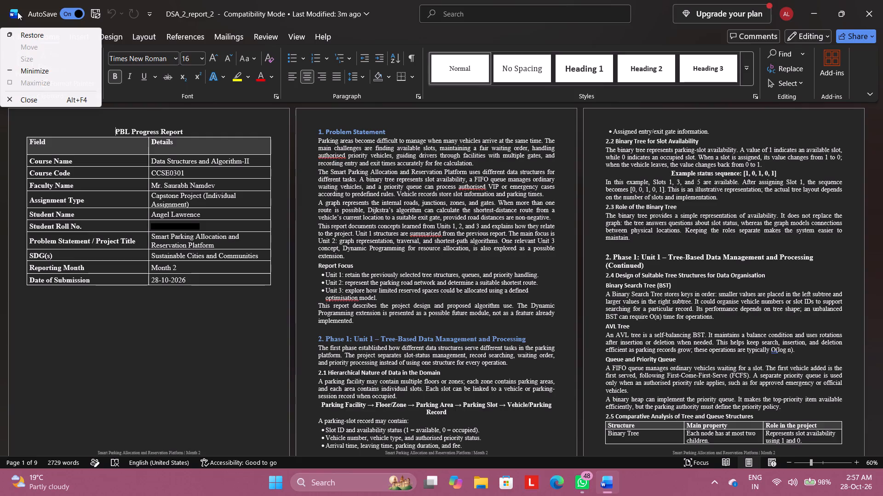
left_click(111, 105)
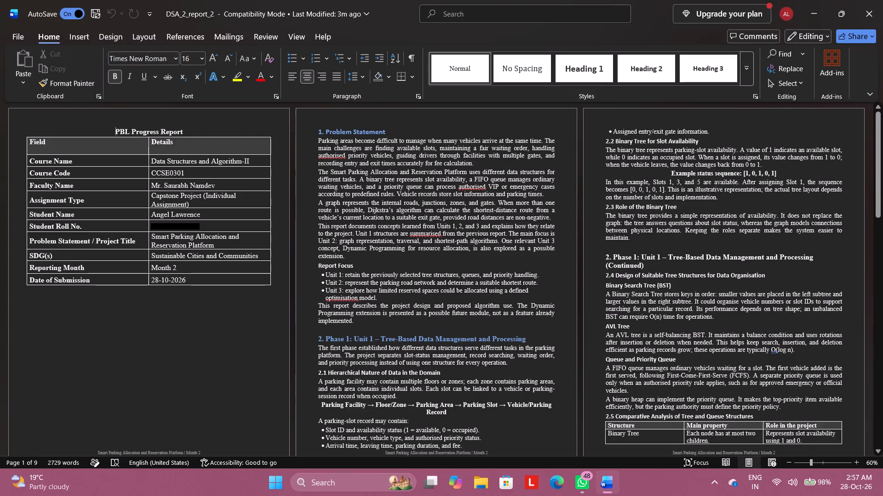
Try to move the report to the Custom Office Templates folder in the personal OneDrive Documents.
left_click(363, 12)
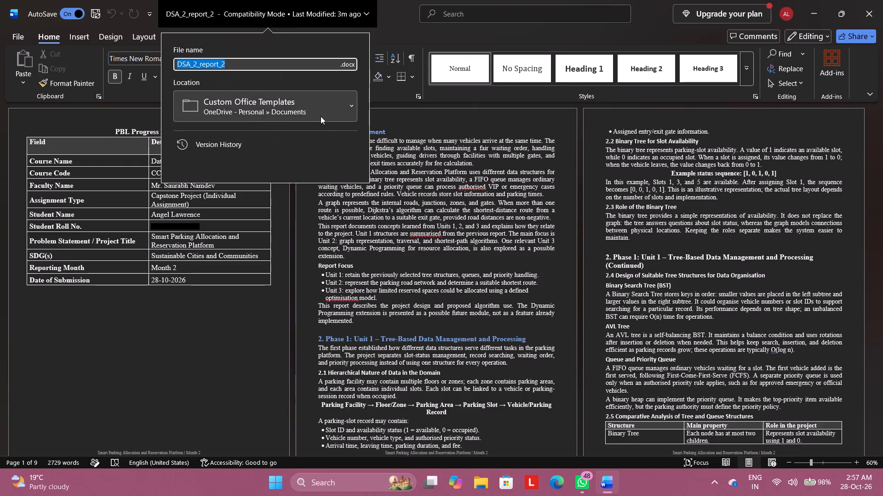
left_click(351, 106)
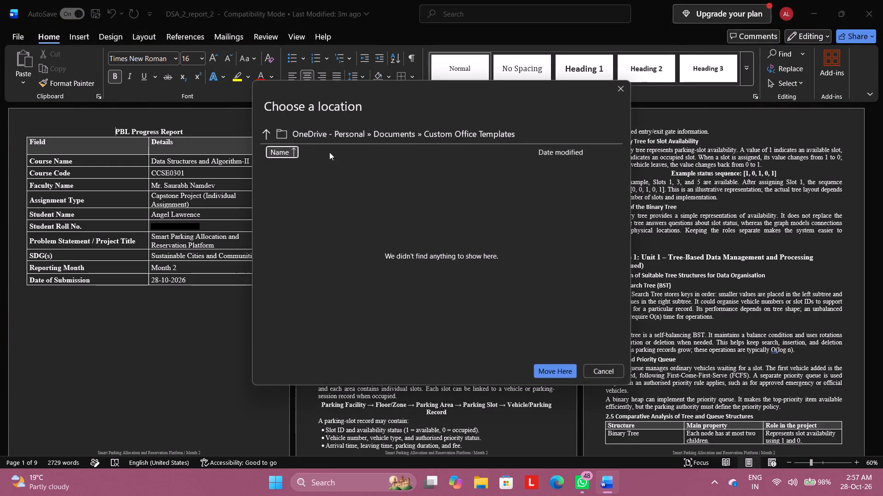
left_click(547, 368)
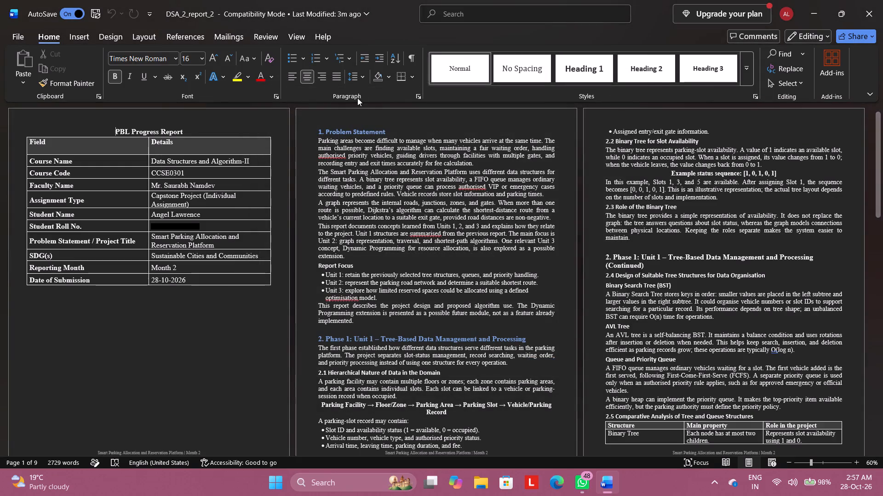
Move the DSA_2_report_2 file to the Documents folder of the personal OneDrive.
left_click(354, 17)
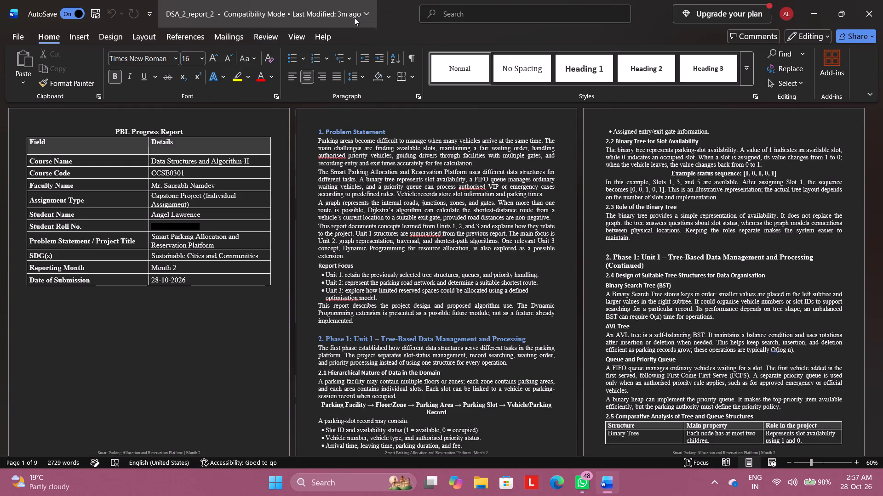
left_click(345, 108)
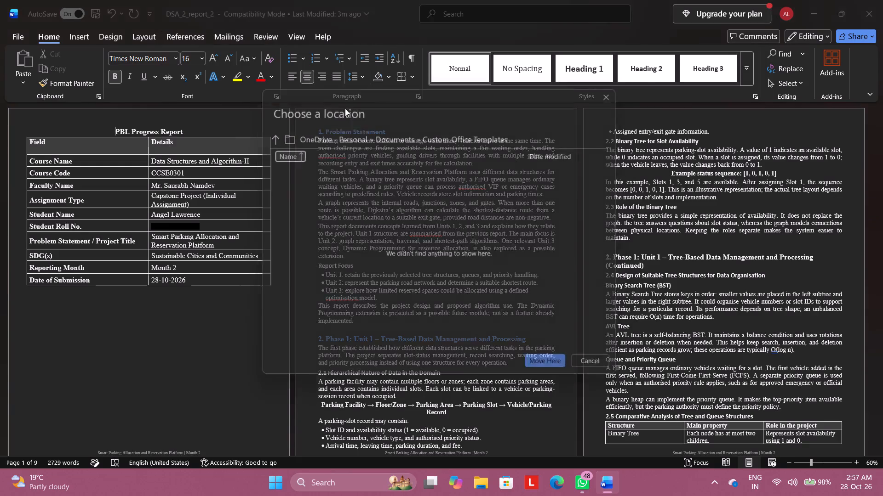
left_click(291, 150)
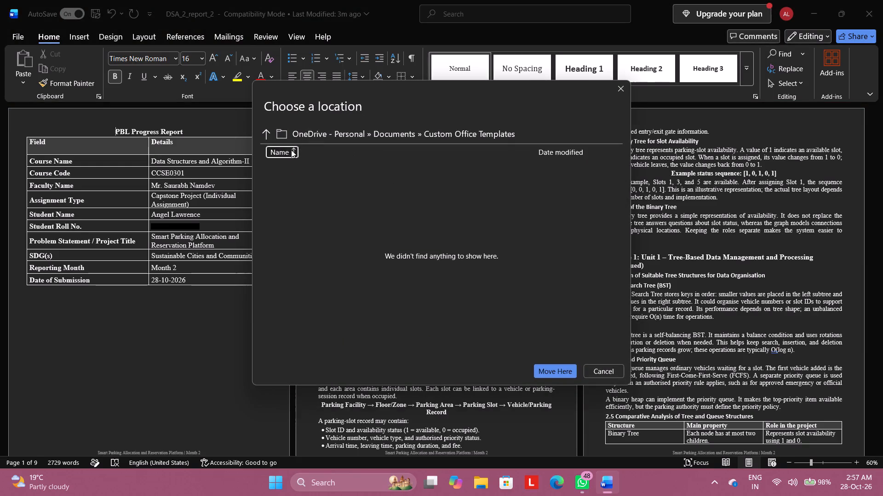
left_click(262, 131)
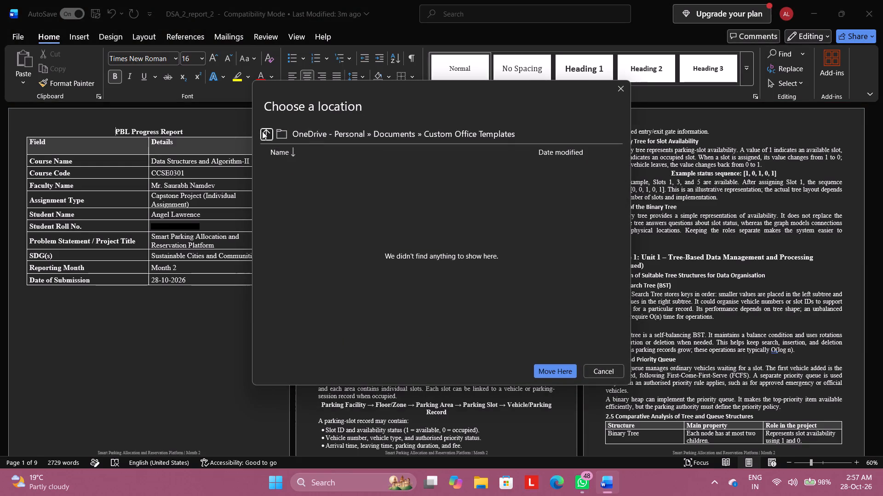
left_click(262, 131)
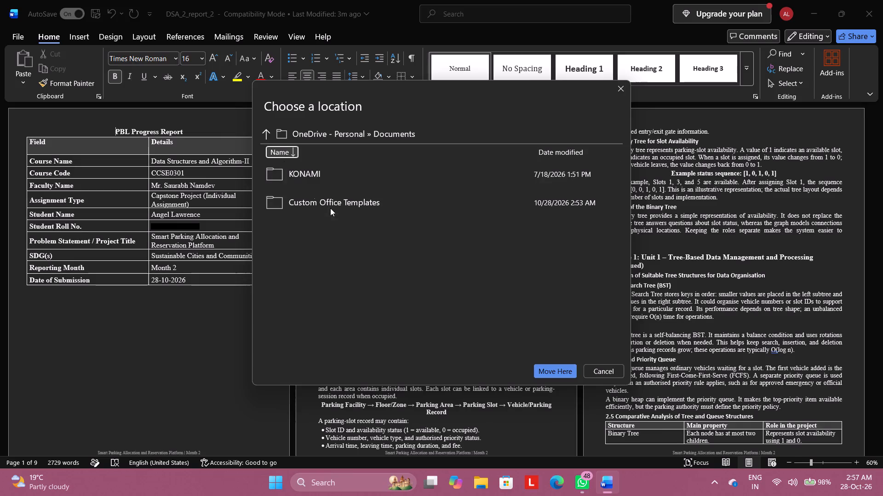
left_click(259, 128)
left_click(561, 364)
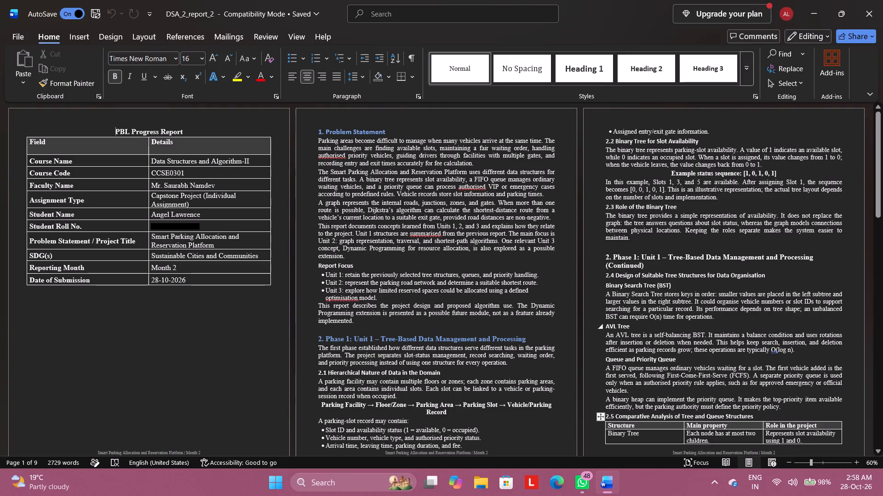
Copy a sharing link for the DSA_2_report_2 report.
left_click(864, 37)
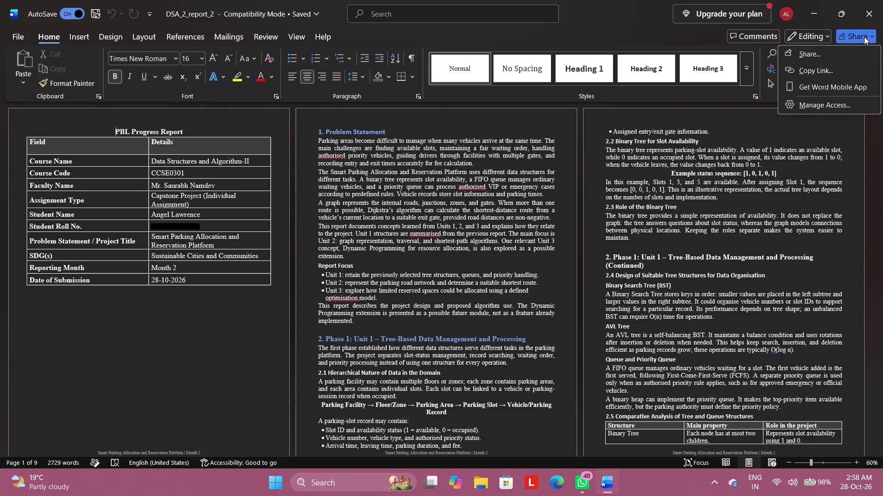
left_click(816, 74)
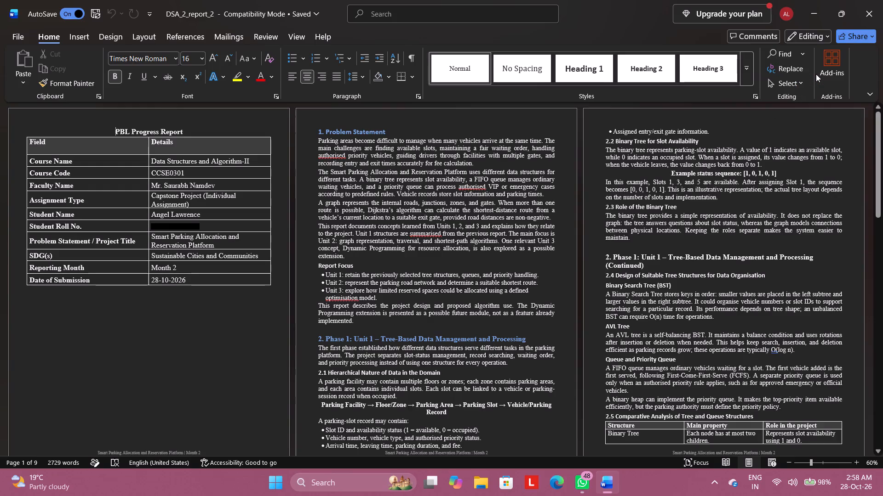
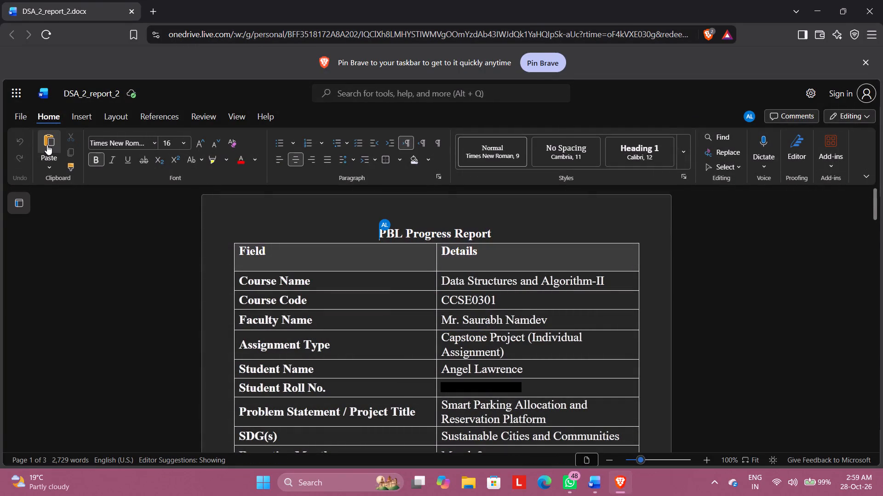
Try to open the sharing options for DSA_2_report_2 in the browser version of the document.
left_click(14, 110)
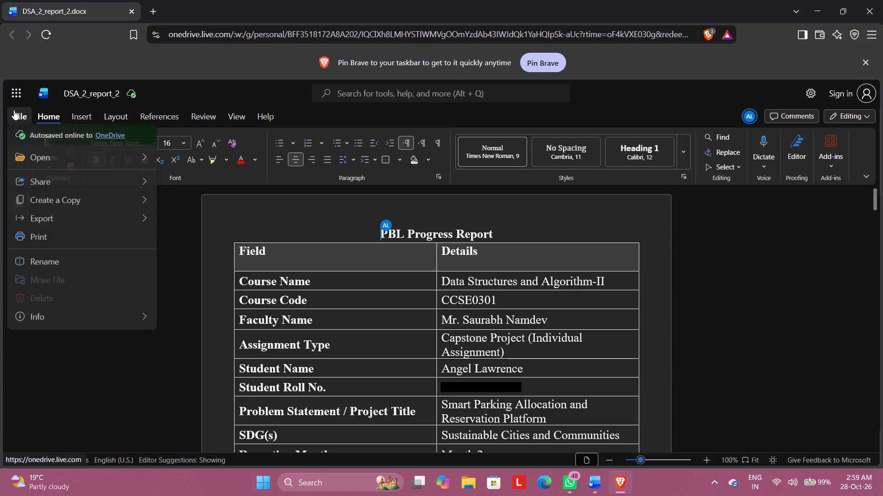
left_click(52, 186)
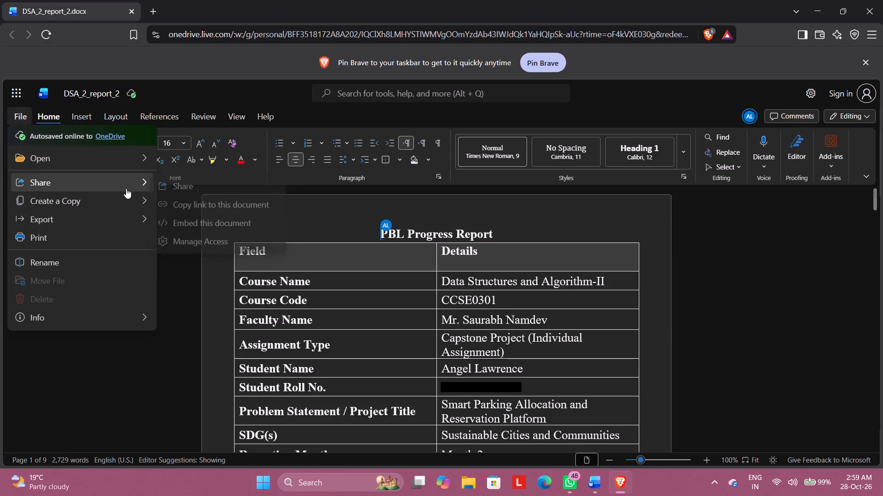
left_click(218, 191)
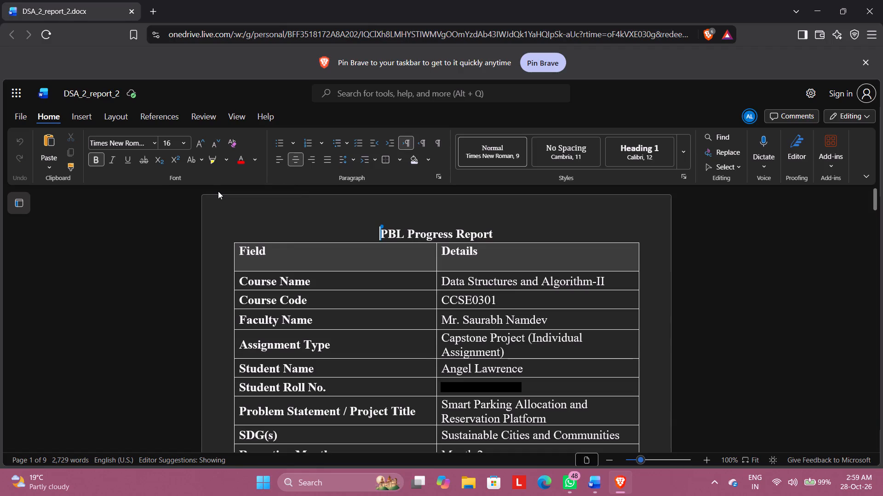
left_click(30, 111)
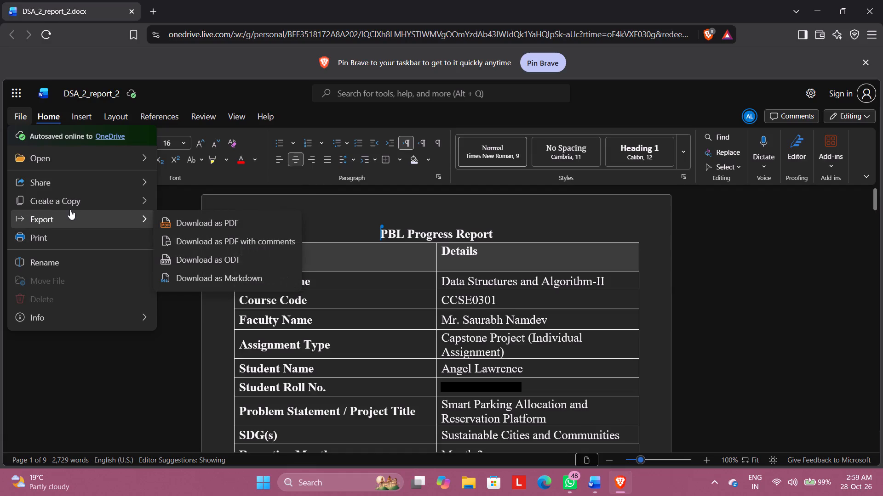
Switch to the desktop Word window, turn off AutoSave for DSA_2_report_2 and save the report.
left_click(591, 475)
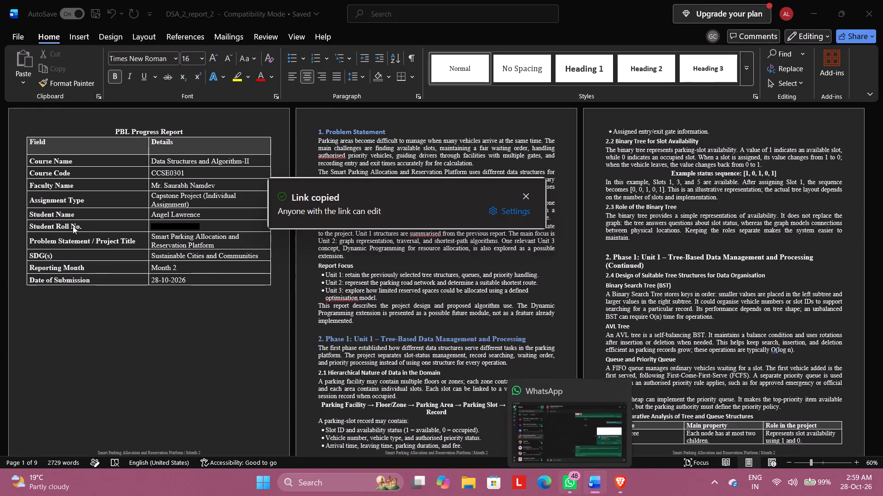
left_click(528, 199)
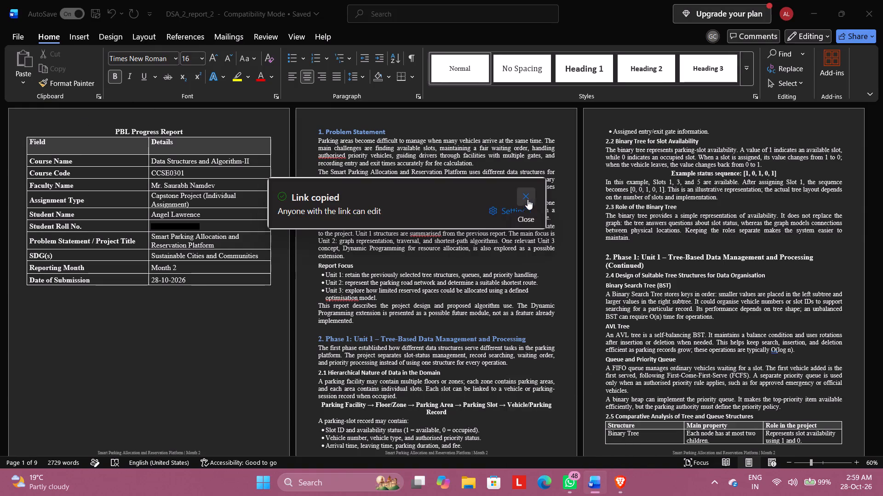
left_click(82, 14)
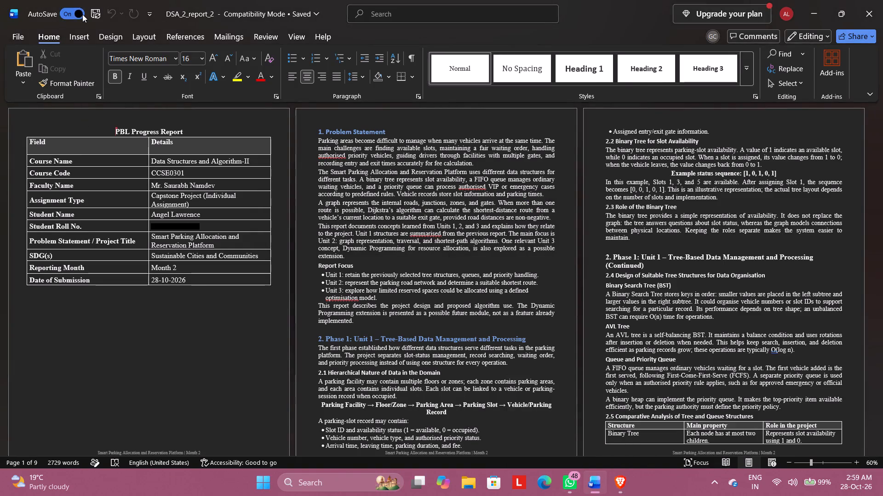
left_click(91, 13)
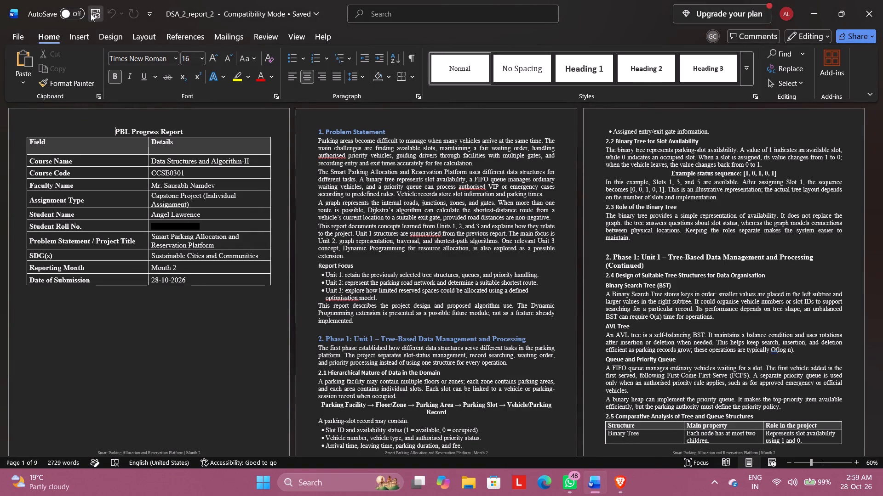
Save the report as a PDF named DSA_2_report_2 in the OneDrive Documents folder.
left_click(21, 33)
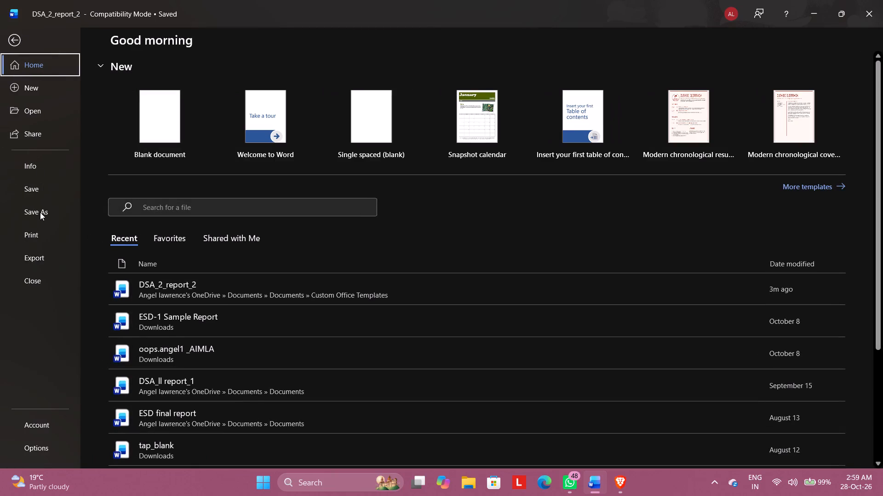
left_click(40, 212)
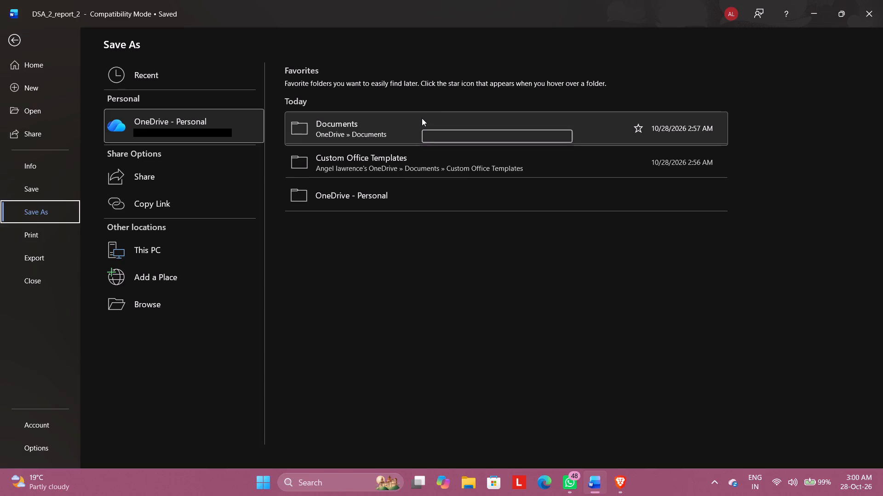
left_click(422, 118)
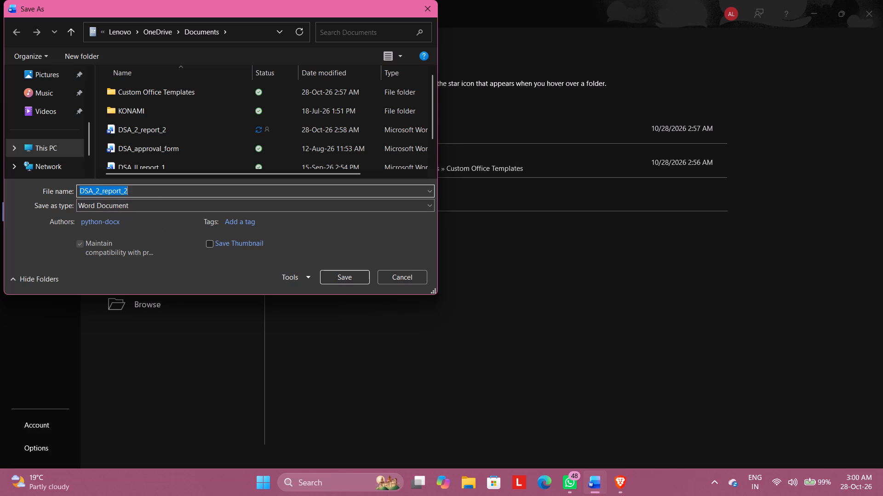
left_click(430, 209)
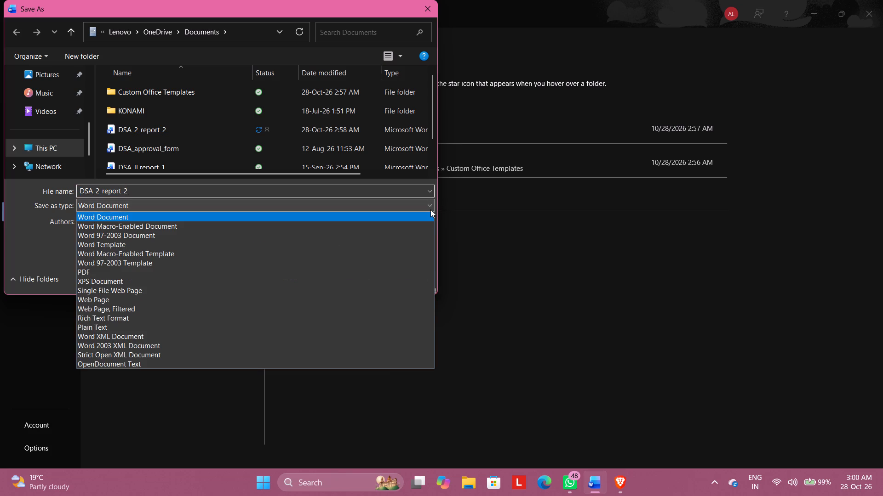
left_click(152, 271)
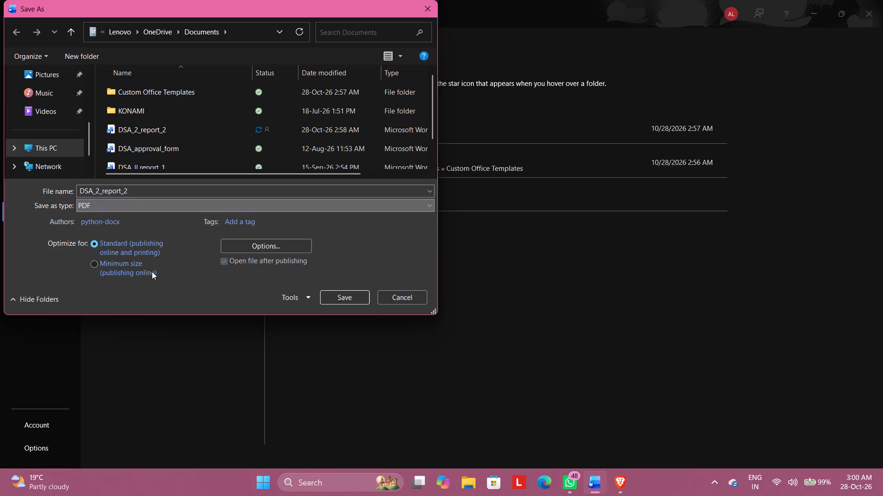
Complete the PDF export of DSA_2_report_2 to the OneDrive Documents folder, optimized for standard publishing.
left_click(353, 299)
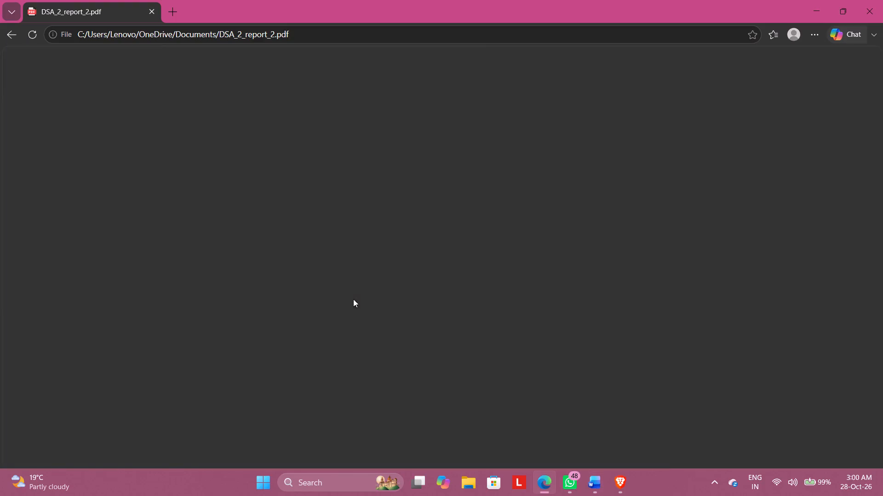
Review the pages of the exported DSA_2_report_2 PDF, checking headings, section numbering and page layout, and return to the first page.
scroll(536, 226, "down", 5)
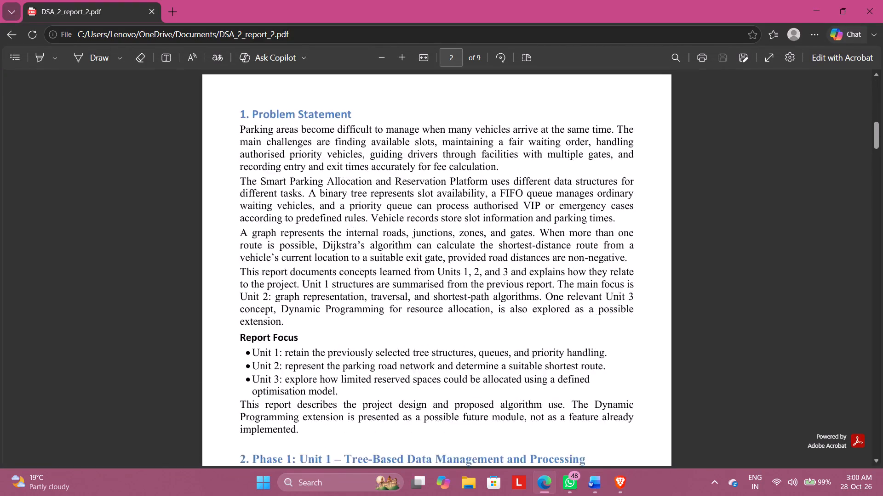
scroll(536, 226, "down", 8)
scroll(536, 226, "right", 1)
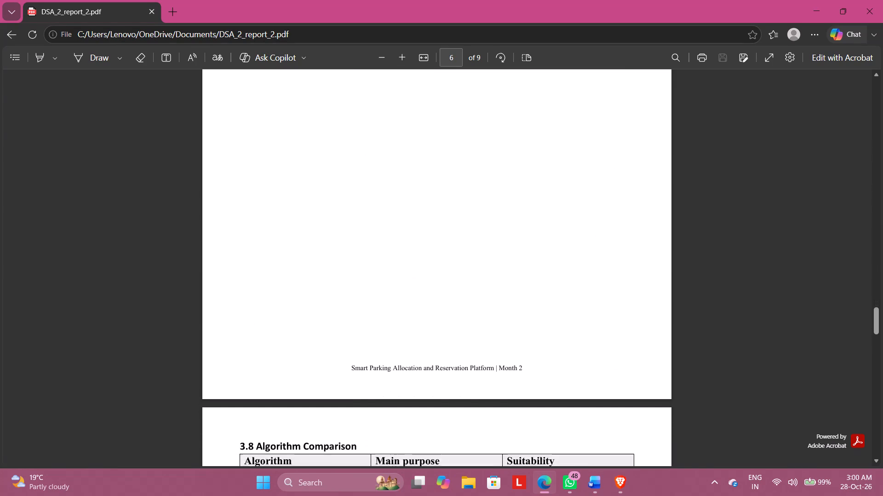
scroll(536, 226, "down", 2)
scroll(536, 226, "up", 5)
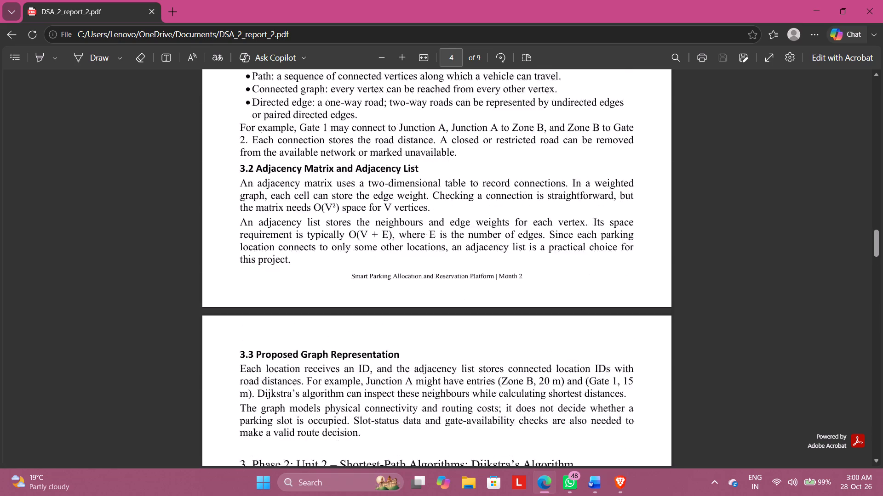
scroll(536, 226, "up", 1)
scroll(536, 226, "down", 5)
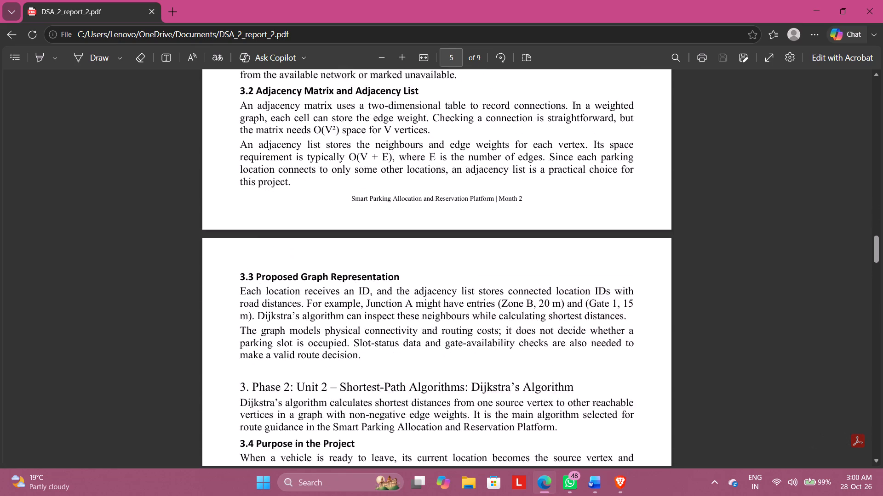
scroll(536, 226, "down", 7)
scroll(536, 226, "up", 1)
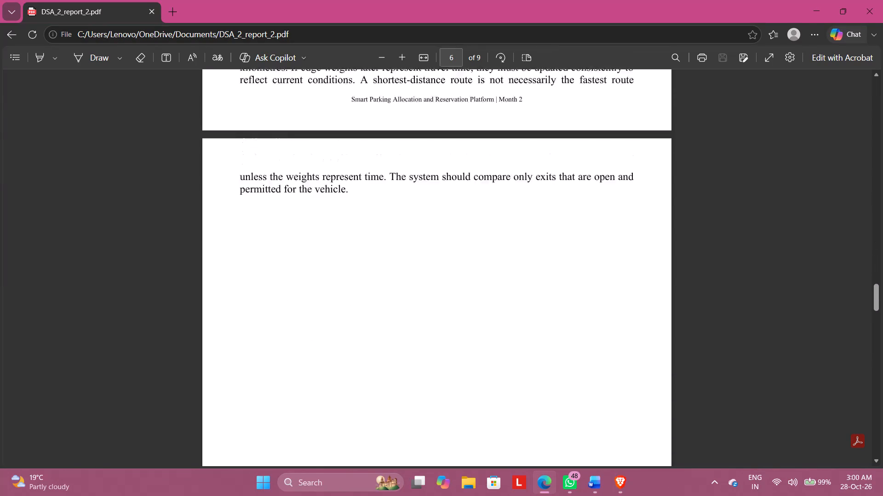
scroll(536, 226, "up", 1)
scroll(536, 226, "down", 6)
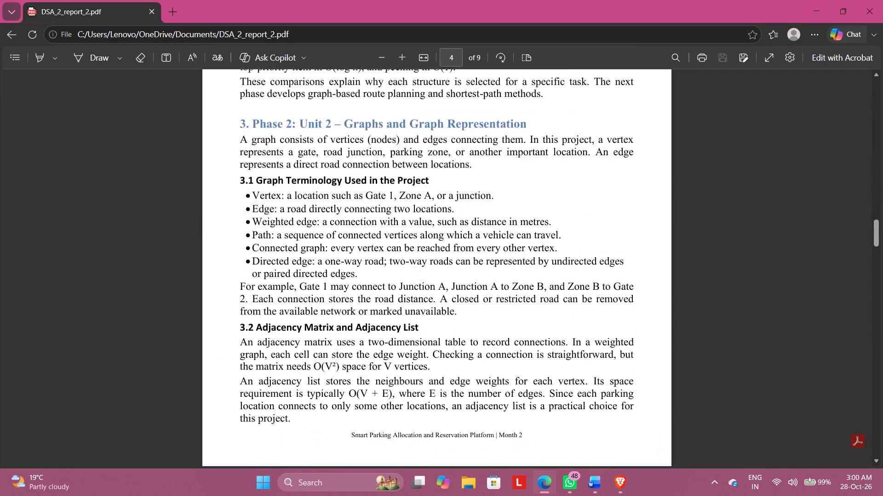
scroll(536, 226, "down", 6)
scroll(536, 226, "up", 16)
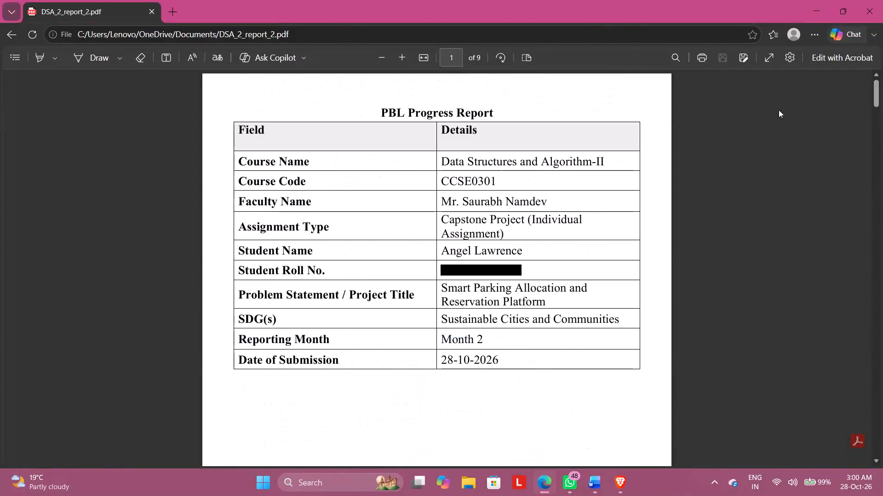
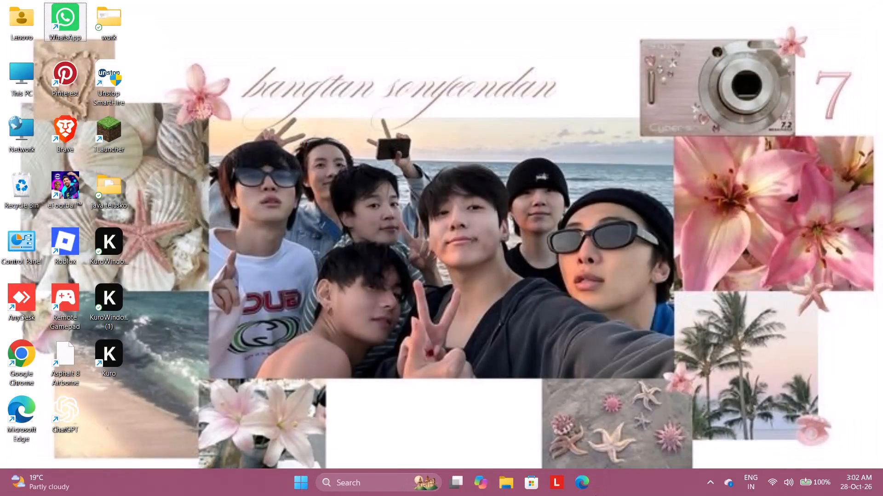
Turn off the computer's Wi-Fi from the Windows desktop.
left_click(788, 479)
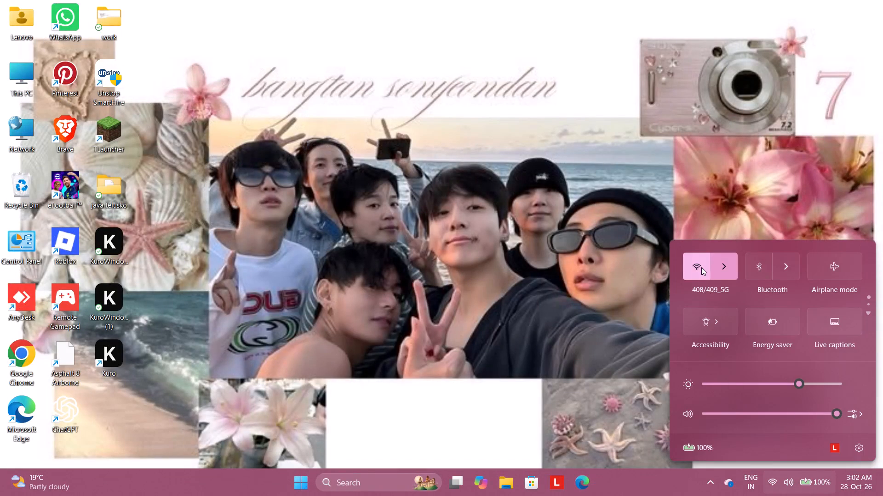
left_click(701, 267)
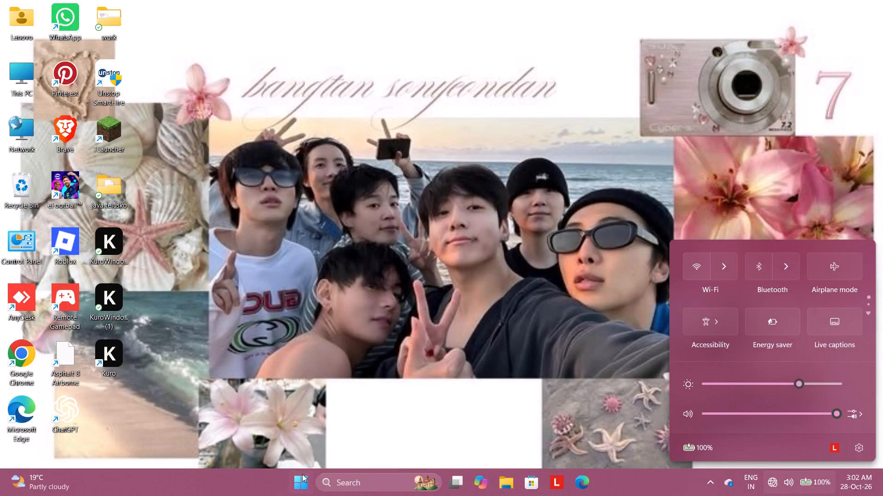
Open the computer's power options.
left_click(305, 479)
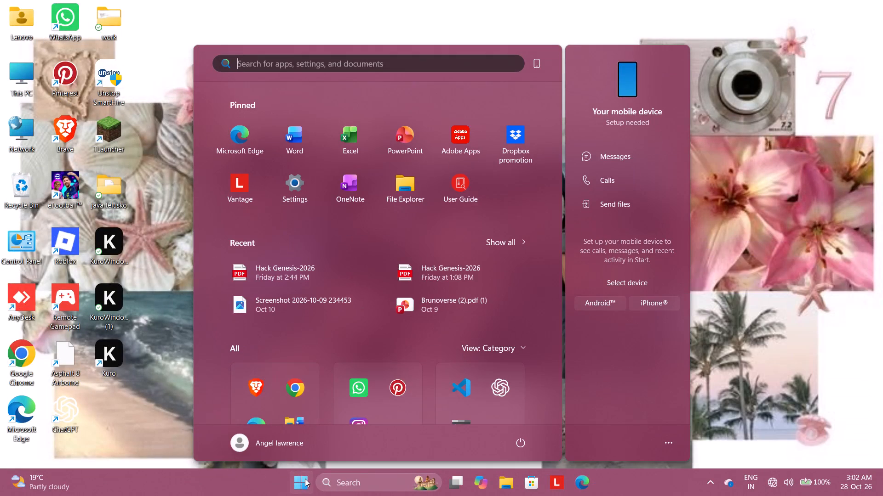
left_click(517, 445, "shift")
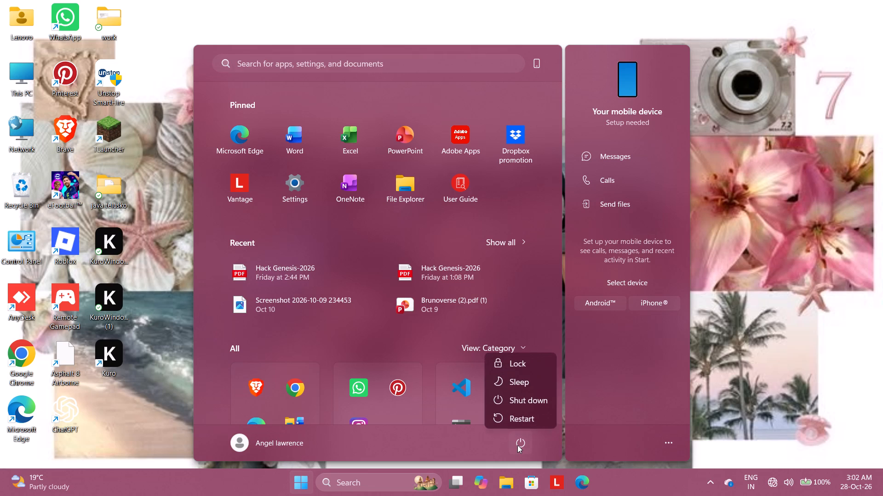